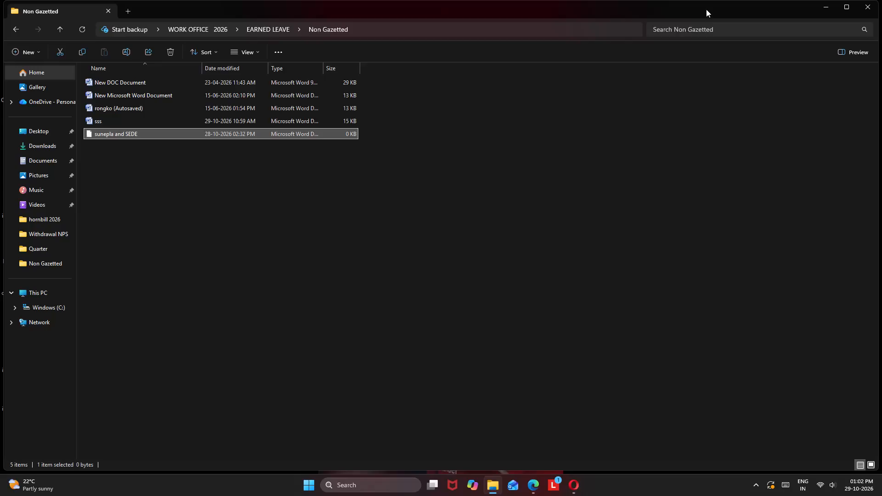
# Minimize the browser and close the Non Gazetted folder window to reach the desktop.
pyautogui.click(829, 7)
pyautogui.click(827, 8)
pyautogui.click(738, 329)
pyautogui.click(542, 485)
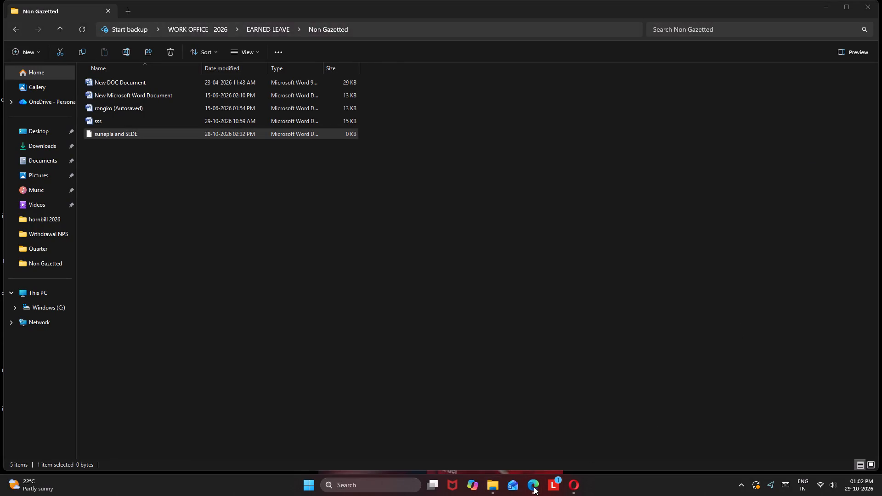
pyautogui.click(534, 487)
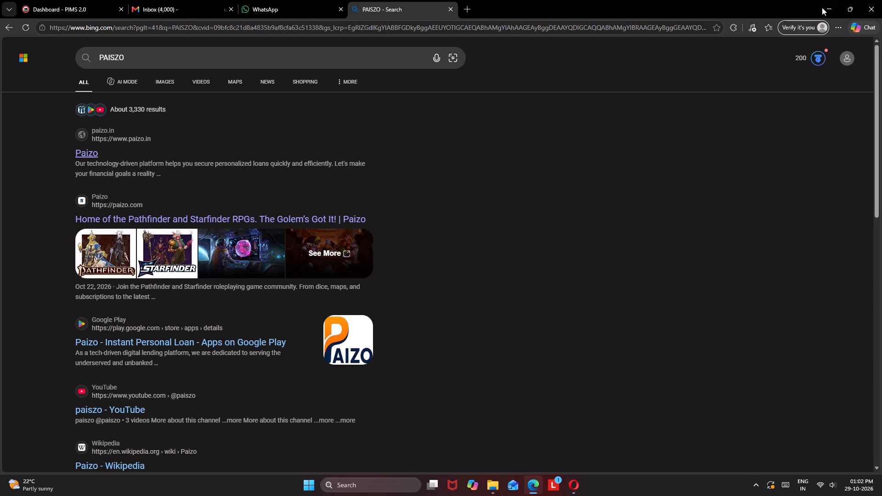
pyautogui.click(825, 7)
pyautogui.click(825, 7)
pyautogui.click(865, 9)
pyautogui.moveTo(867, 9); pyautogui.dragTo(848, 33)
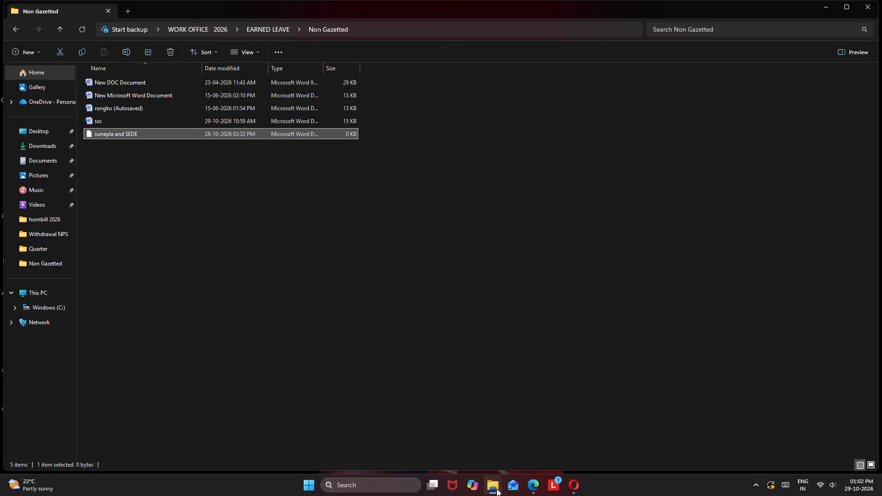
pyautogui.click(496, 487)
pyautogui.rightClick(493, 485)
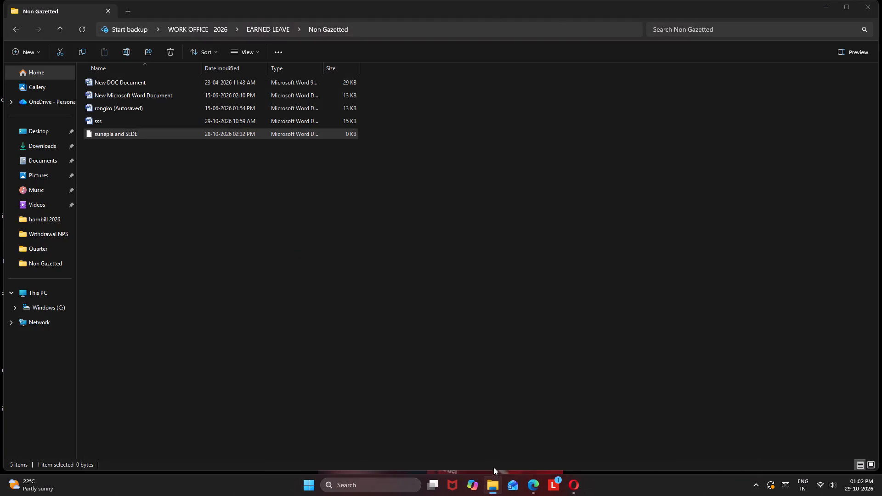
pyautogui.click(467, 457)
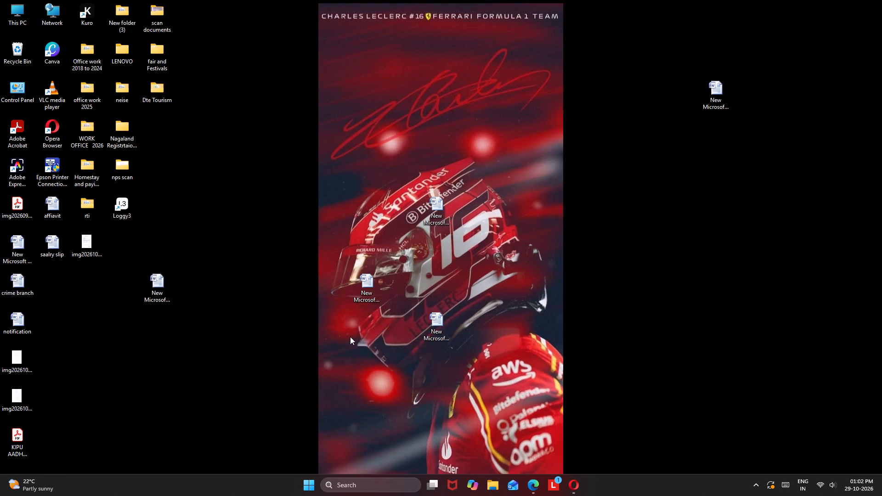
# Create a new Microsoft Word document on the desktop.
pyautogui.moveTo(348, 340); pyautogui.dragTo(354, 339)
pyautogui.rightClick(327, 169)
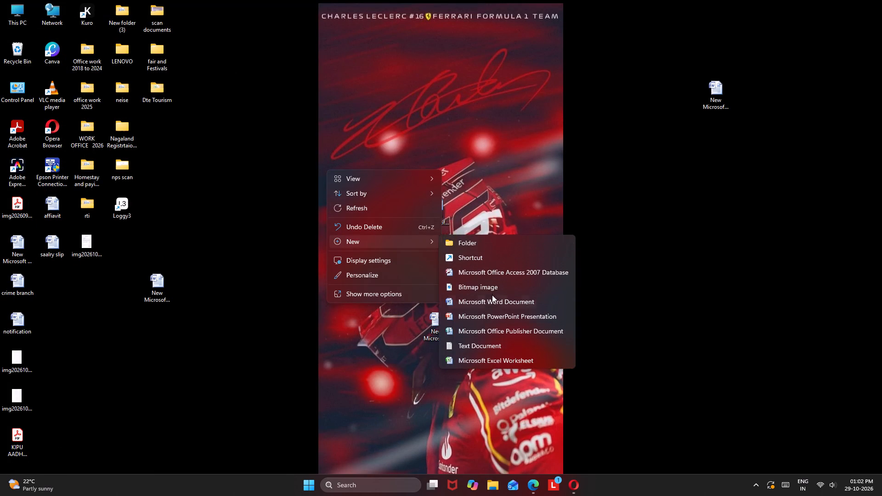
pyautogui.click(492, 302)
pyautogui.click(479, 262)
pyautogui.rightClick(330, 181)
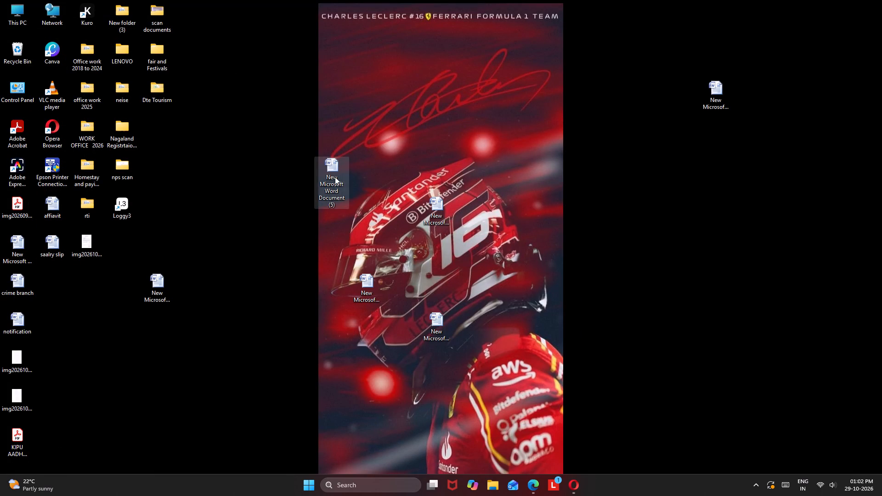
pyautogui.click(375, 195)
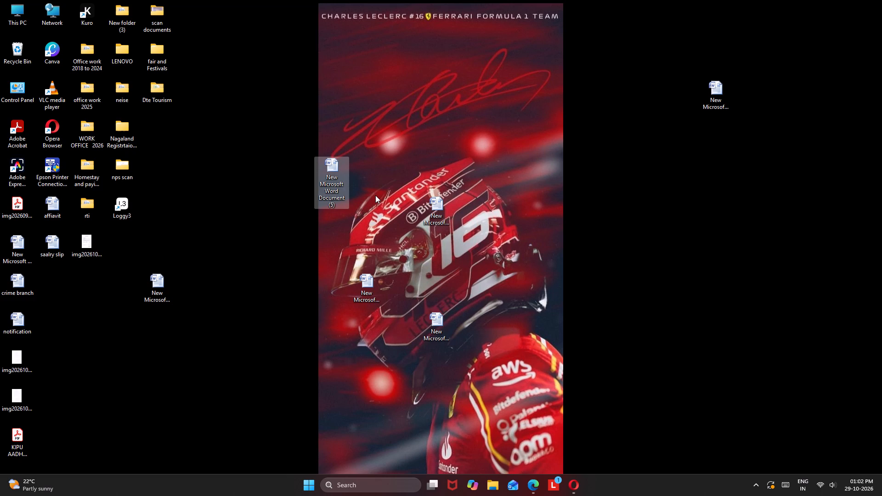
# Rename the new Word document as "Phone no of officers and staff in Tourism".
pyautogui.rightClick(328, 179)
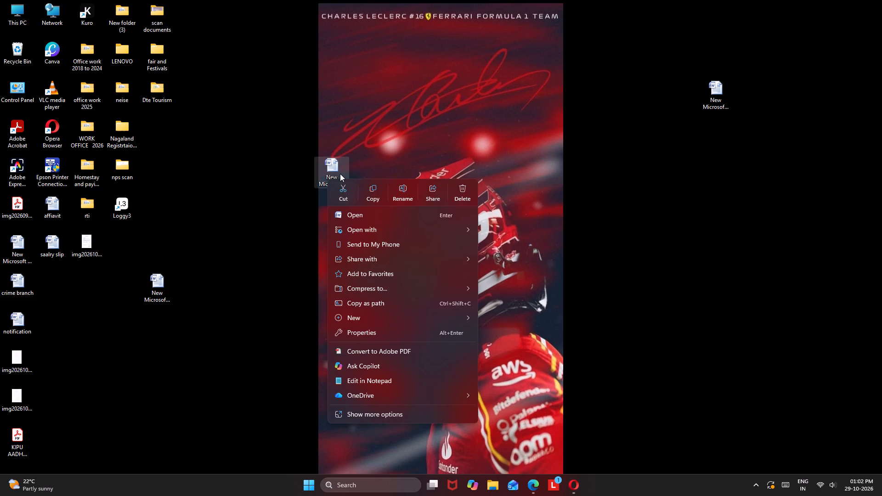
pyautogui.click(402, 192)
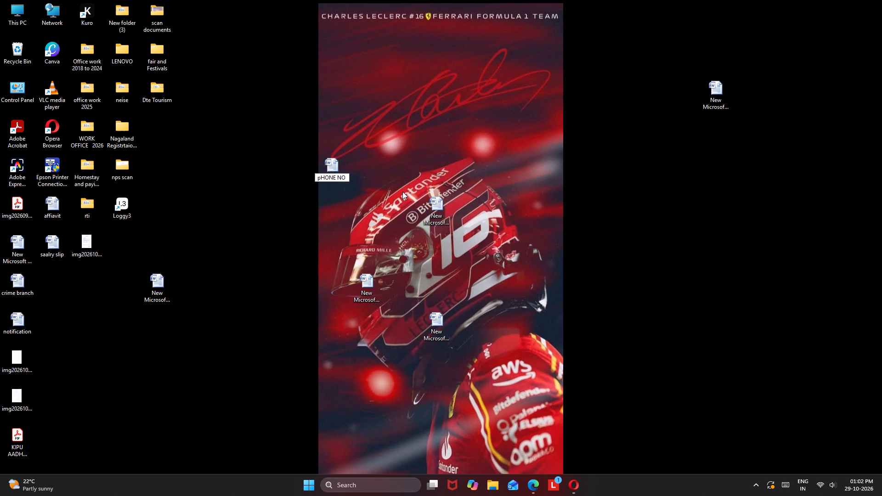
pyautogui.press('BackSpace')
pyautogui.press('BackSpace')
pyautogui.press('BackSpace')
pyautogui.press('BackSpace')
pyautogui.press('BackSpace')
pyautogui.press('BackSpace')
pyautogui.press('BackSpace')
pyautogui.press('BackSpace')
pyautogui.press('BackSpace')
pyautogui.press('BackSpace')
pyautogui.press('BackSpace')
pyautogui.press('BackSpace')
pyautogui.press('BackSpace')
pyautogui.press('BackSpace')
pyautogui.press('BackSpace')
pyautogui.press('BackSpace')
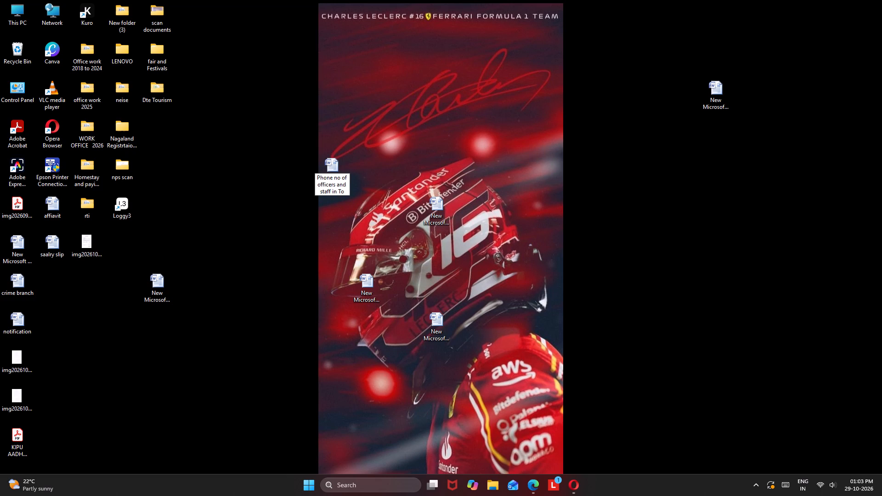
pyautogui.write('urism')
pyautogui.press('space')
pyautogui.press('Return')
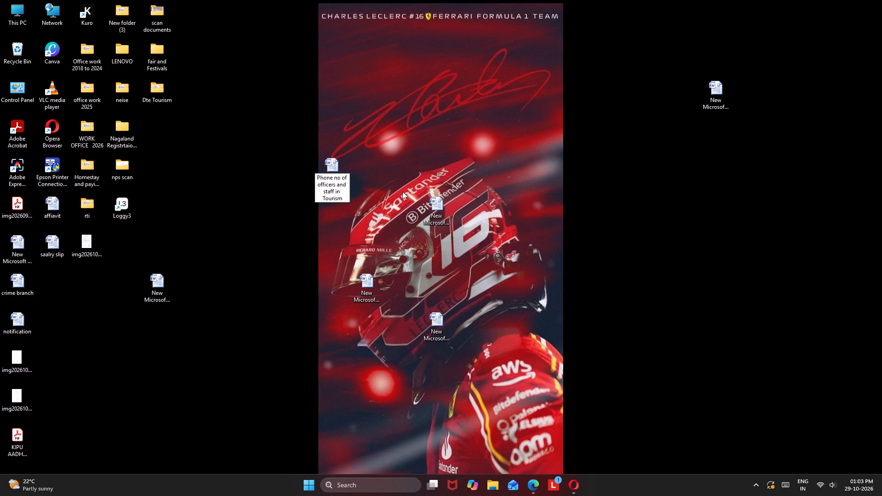
pyautogui.click(401, 154)
# Open the renamed document "Phone no of officers and staff in Tourism" in Word.
pyautogui.doubleClick(332, 168)
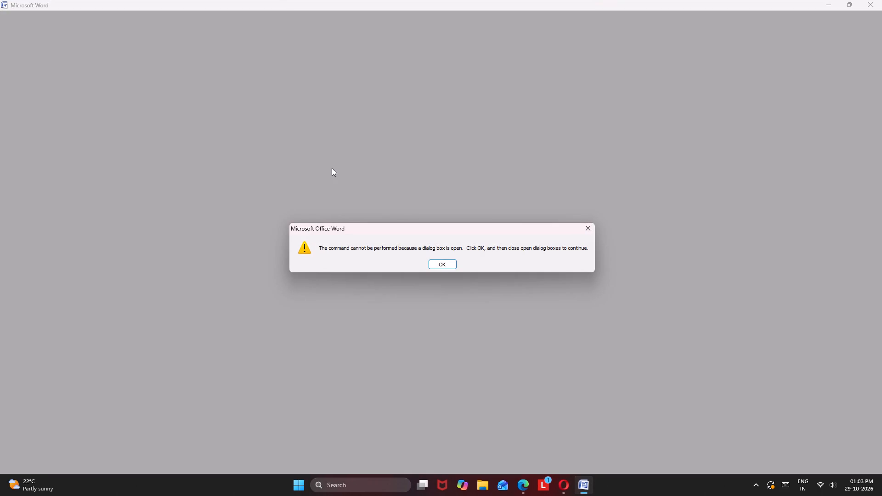
pyautogui.click(435, 260)
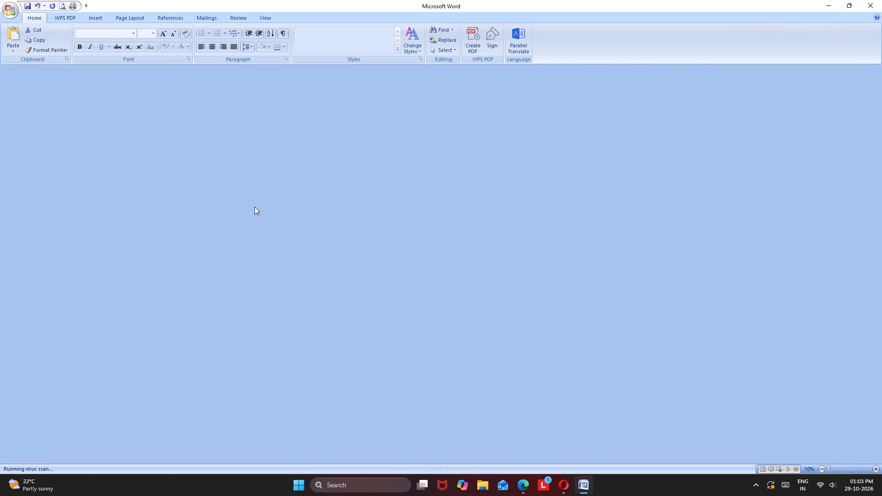
# Insert a page break in the blank document.
pyautogui.click(102, 22)
pyautogui.click(75, 49)
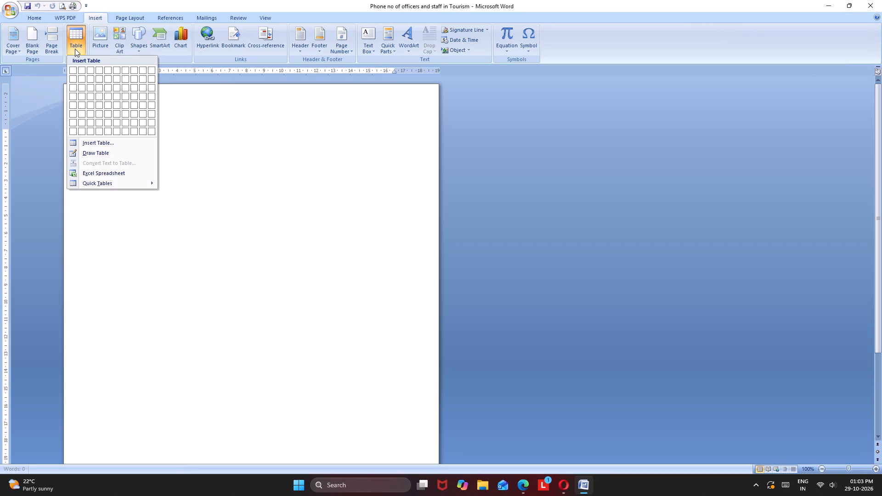
pyautogui.click(57, 51)
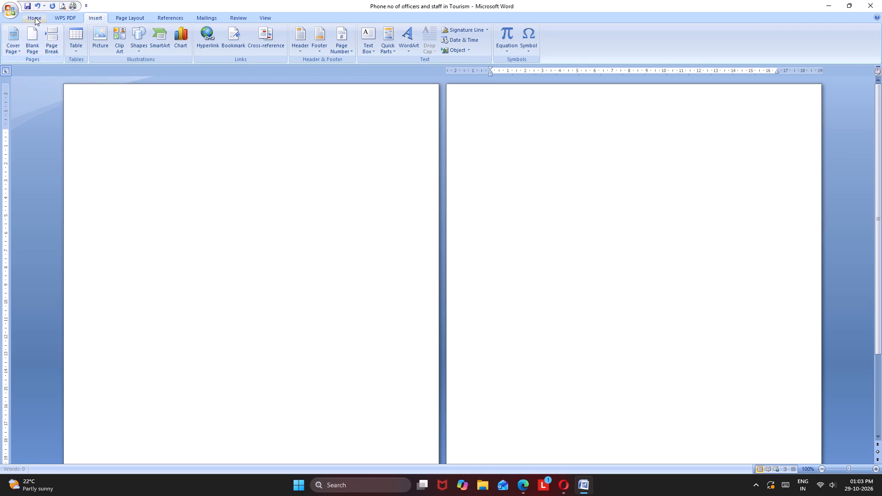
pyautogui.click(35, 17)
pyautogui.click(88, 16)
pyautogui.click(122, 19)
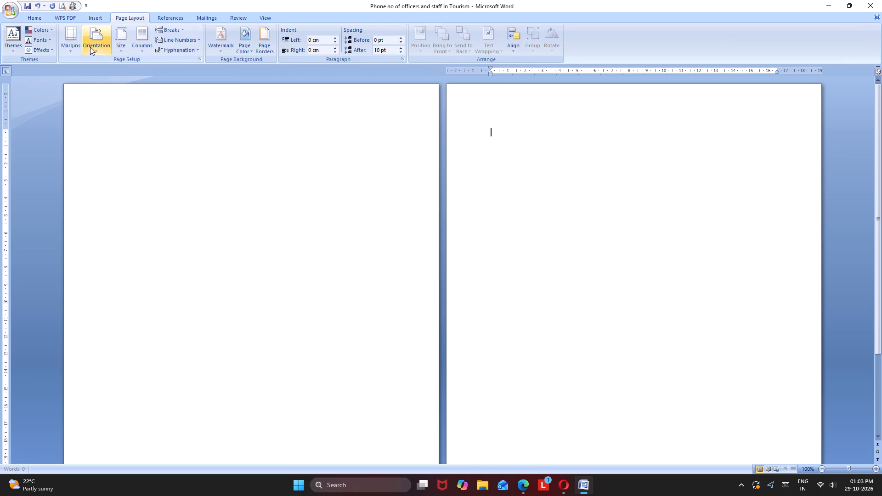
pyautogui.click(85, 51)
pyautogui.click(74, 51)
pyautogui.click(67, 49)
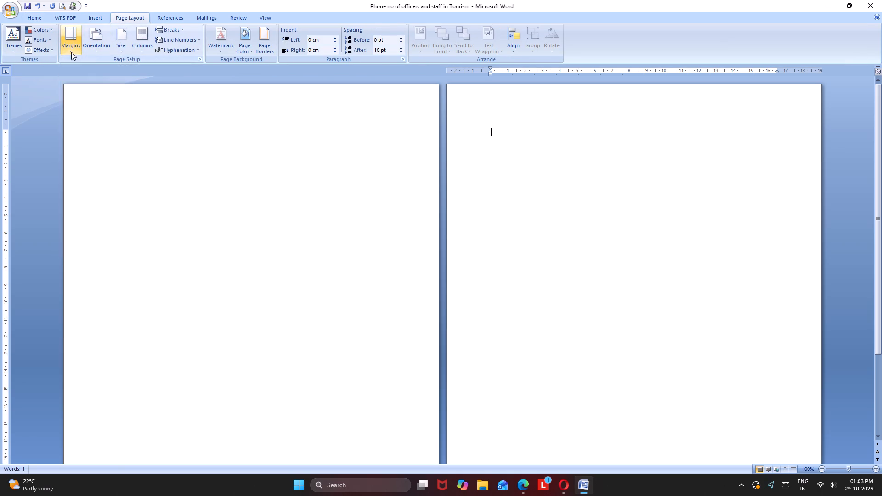
# Write the heading "Phone numbers of officers and staffs in directorate" at the start of the first page.
pyautogui.click(122, 153)
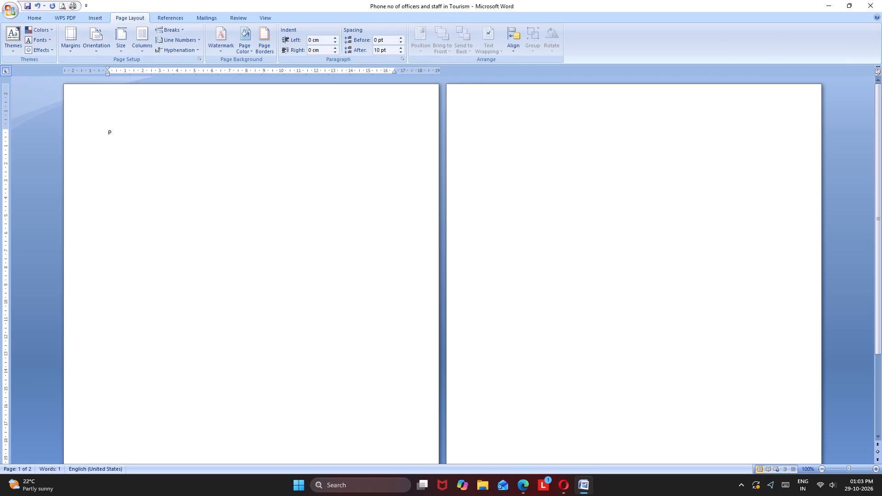
pyautogui.write('noumbers')
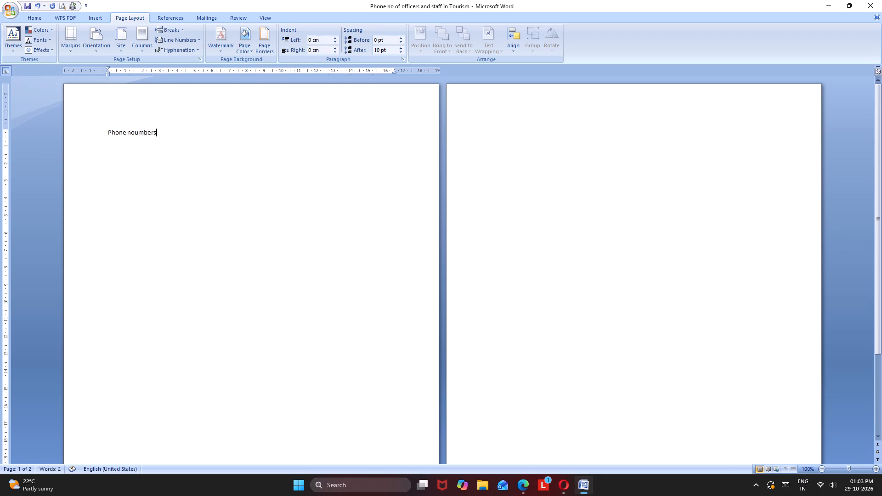
pyautogui.press('BackSpace')
pyautogui.press('BackSpace')
pyautogui.press('BackSpace')
pyautogui.press('BackSpace')
pyautogui.press('BackSpace')
pyautogui.press('BackSpace')
pyautogui.press('BackSpace')
pyautogui.write('umbers of officers and tf')
pyautogui.press('BackSpace')
pyautogui.press('BackSpace')
pyautogui.press('space')
pyautogui.write('staffs in directorate')
pyautogui.press('space')
# Format the whole text as 12 pt Times New Roman in uppercase.
pyautogui.hotkey('ctrl', 'a')
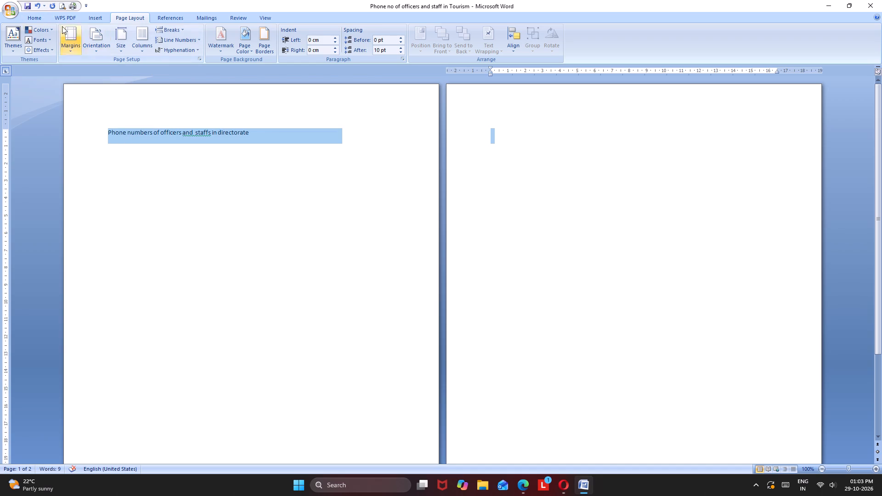
pyautogui.click(36, 17)
pyautogui.click(154, 36)
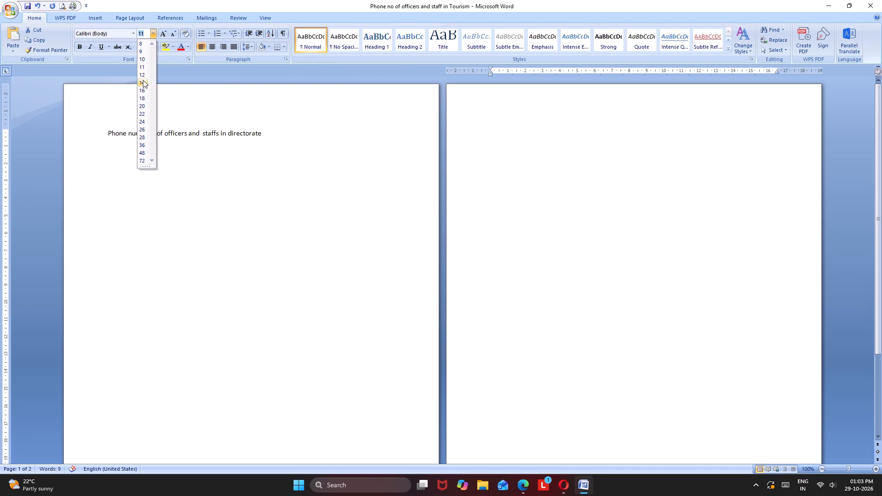
pyautogui.click(143, 72)
pyautogui.click(135, 34)
pyautogui.click(129, 89)
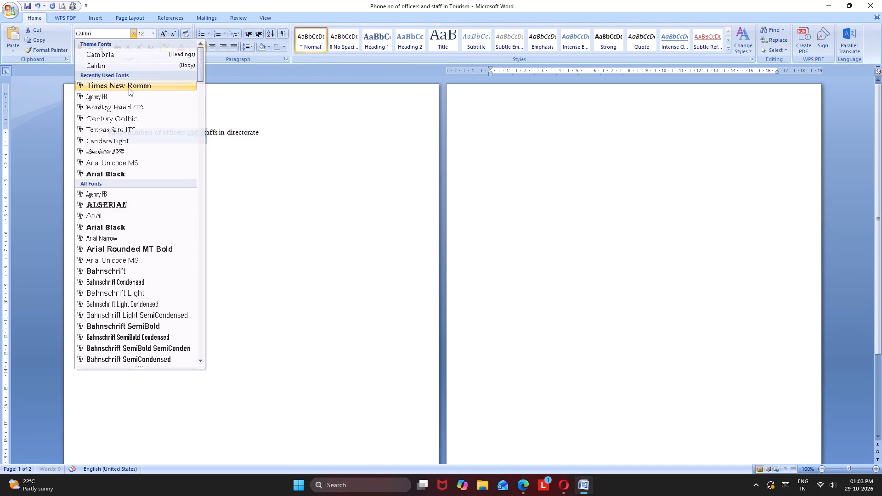
pyautogui.click(157, 47)
pyautogui.click(173, 79)
pyautogui.moveTo(187, 98); pyautogui.dragTo(192, 100)
# Indent the heading by one tab at the start of its line.
pyautogui.doubleClick(111, 131)
pyautogui.press('Tab')
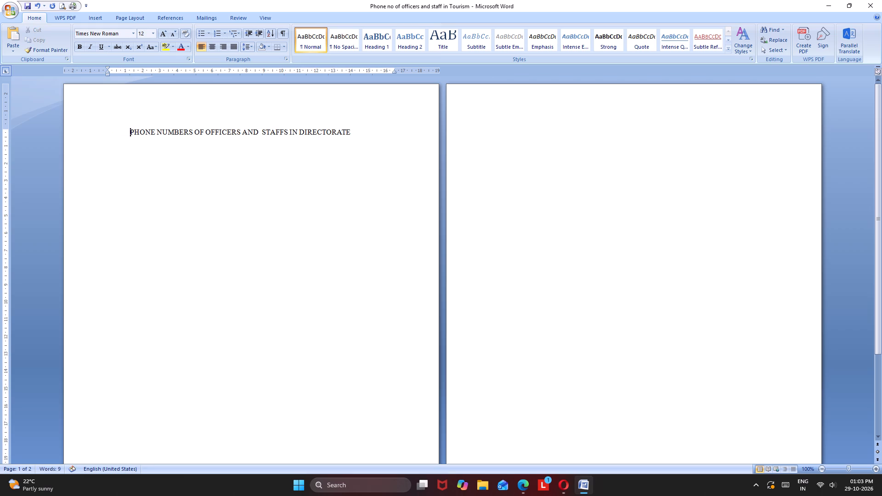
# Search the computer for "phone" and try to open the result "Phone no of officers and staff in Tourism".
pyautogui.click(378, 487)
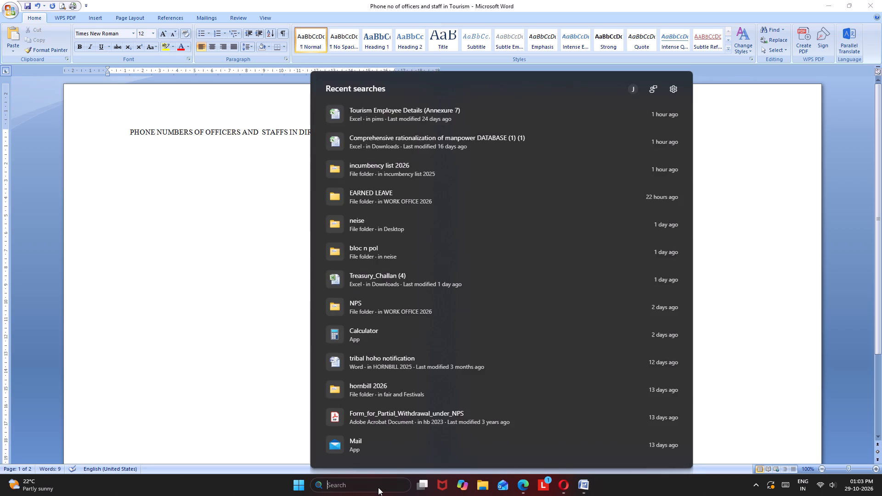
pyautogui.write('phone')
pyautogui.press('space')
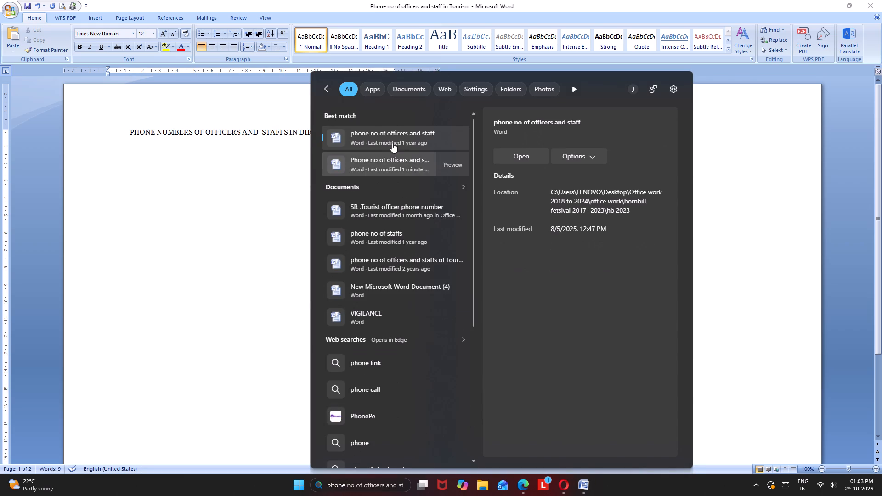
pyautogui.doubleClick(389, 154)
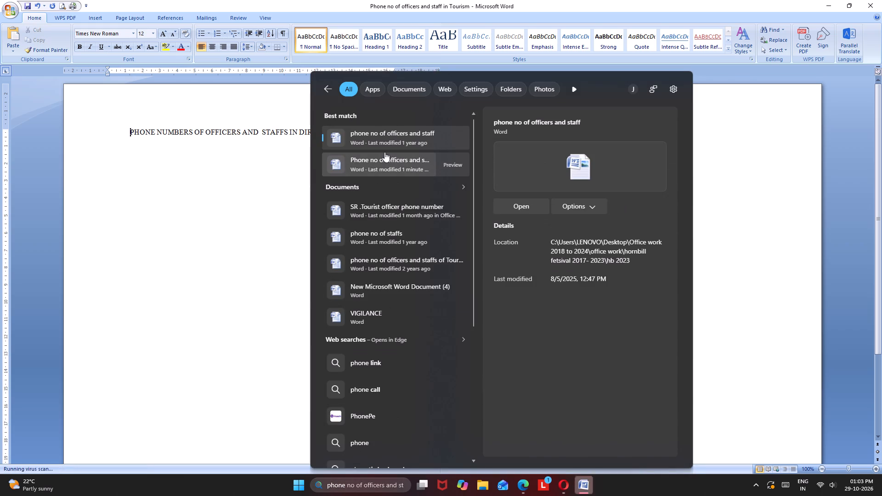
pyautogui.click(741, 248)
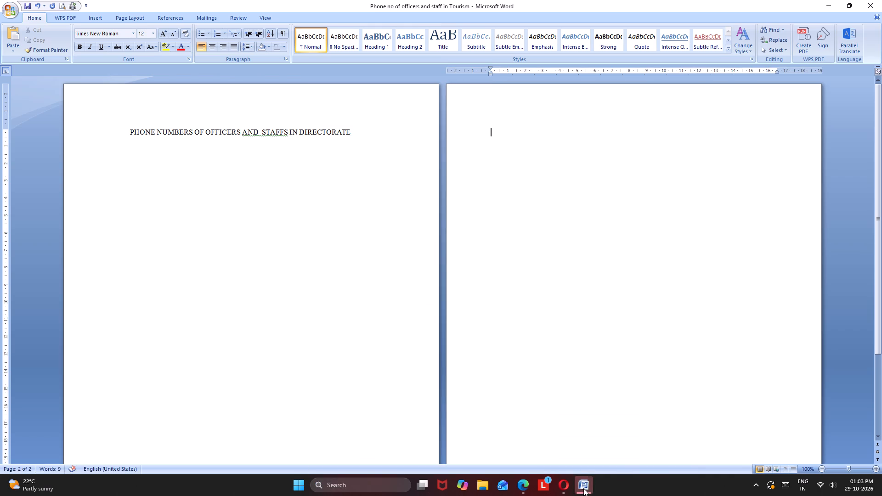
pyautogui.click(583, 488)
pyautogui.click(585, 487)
# Search the computer for "phone" again and open the document "phone no of officers and staffs of Tourism Department".
pyautogui.click(373, 487)
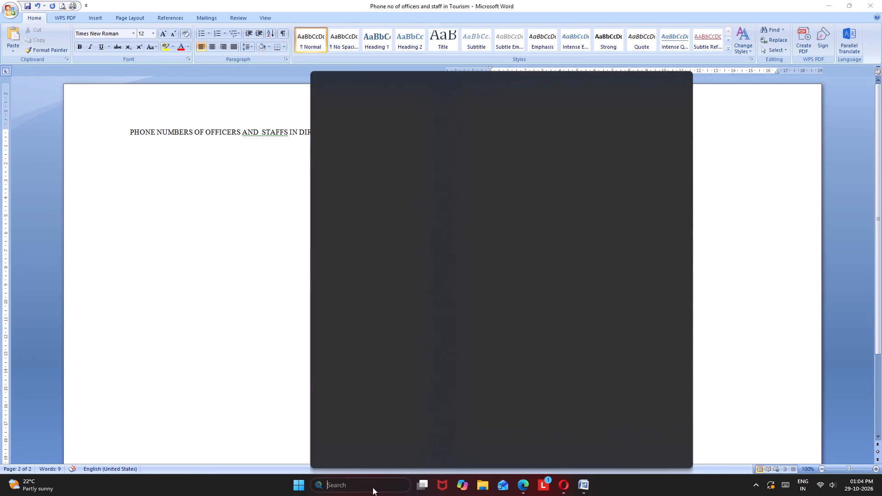
pyautogui.write('phone')
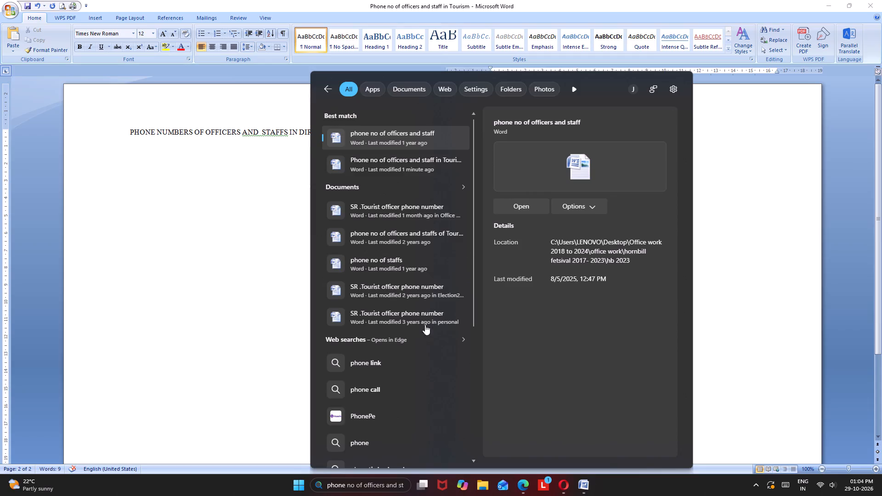
pyautogui.click(391, 241)
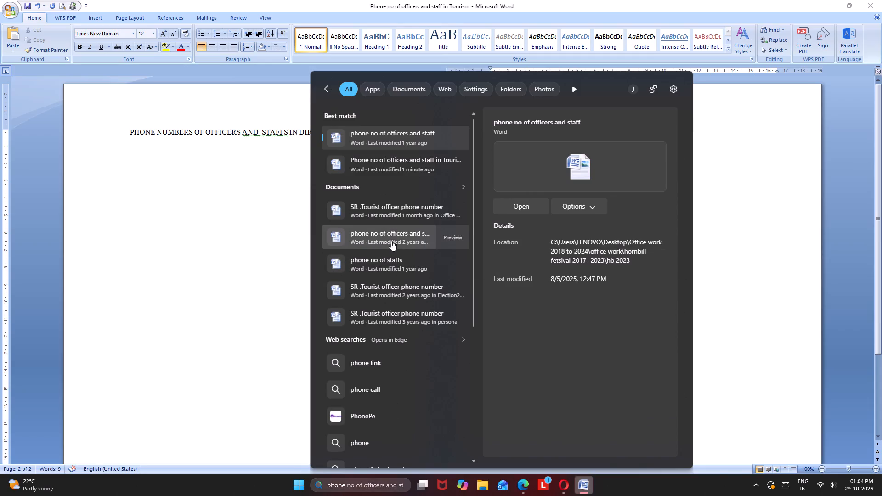
pyautogui.click(588, 495)
pyautogui.click(615, 449)
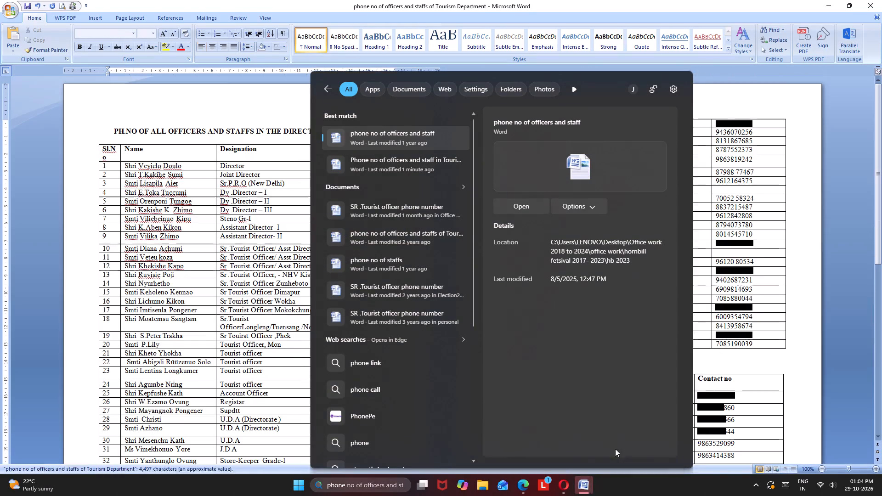
pyautogui.click(312, 215)
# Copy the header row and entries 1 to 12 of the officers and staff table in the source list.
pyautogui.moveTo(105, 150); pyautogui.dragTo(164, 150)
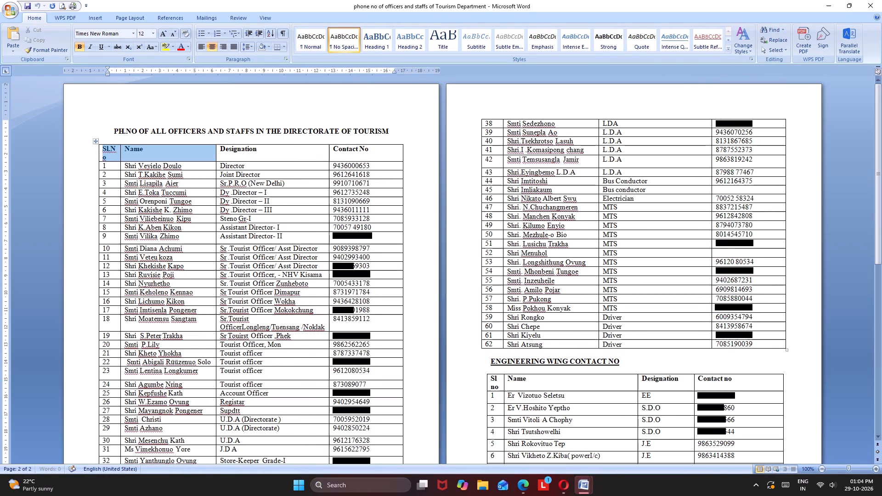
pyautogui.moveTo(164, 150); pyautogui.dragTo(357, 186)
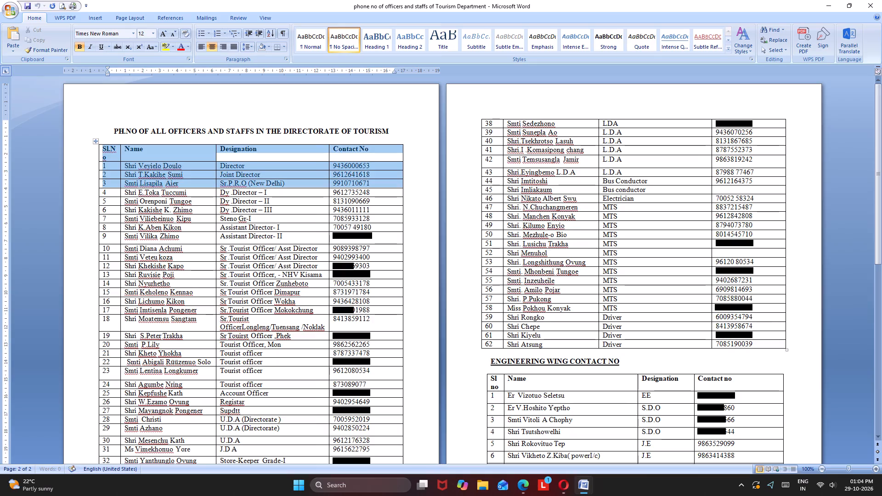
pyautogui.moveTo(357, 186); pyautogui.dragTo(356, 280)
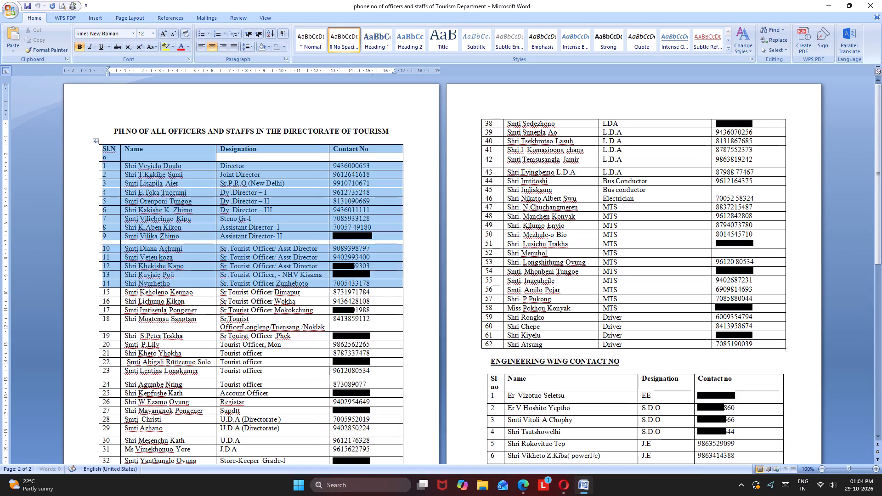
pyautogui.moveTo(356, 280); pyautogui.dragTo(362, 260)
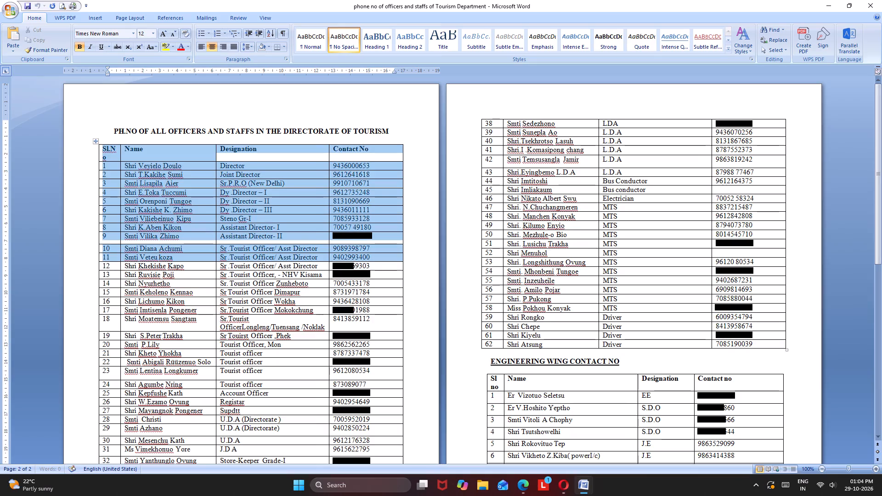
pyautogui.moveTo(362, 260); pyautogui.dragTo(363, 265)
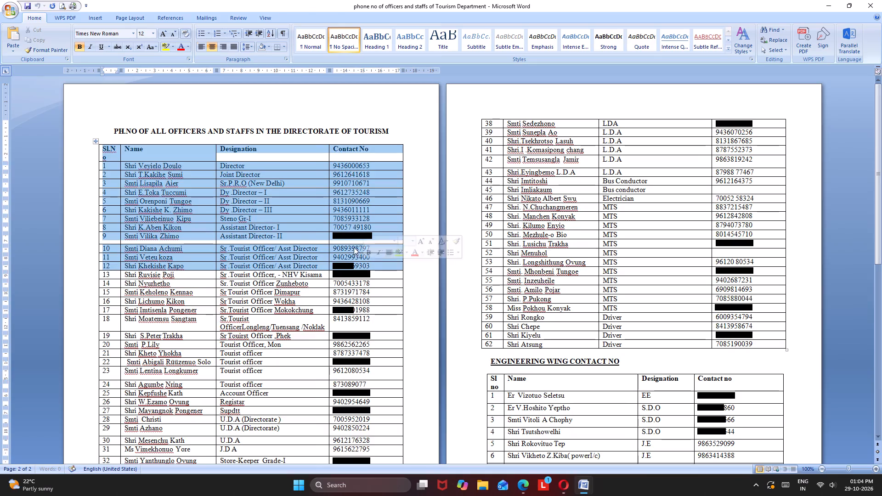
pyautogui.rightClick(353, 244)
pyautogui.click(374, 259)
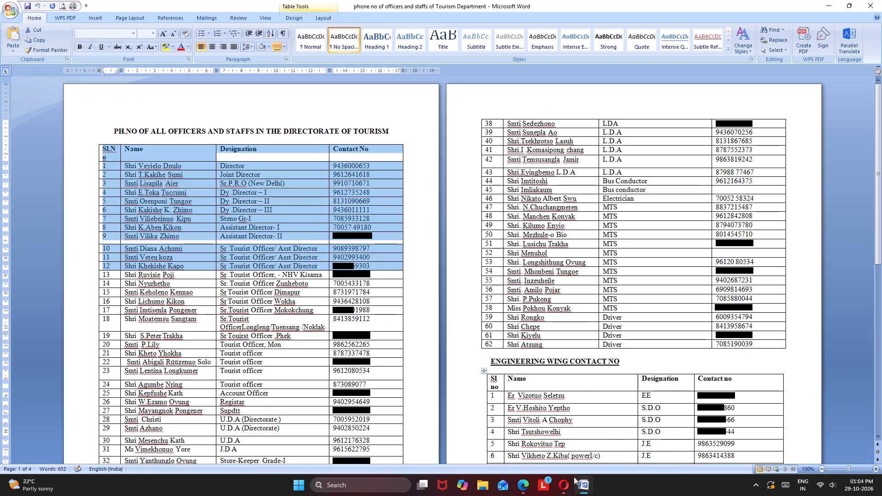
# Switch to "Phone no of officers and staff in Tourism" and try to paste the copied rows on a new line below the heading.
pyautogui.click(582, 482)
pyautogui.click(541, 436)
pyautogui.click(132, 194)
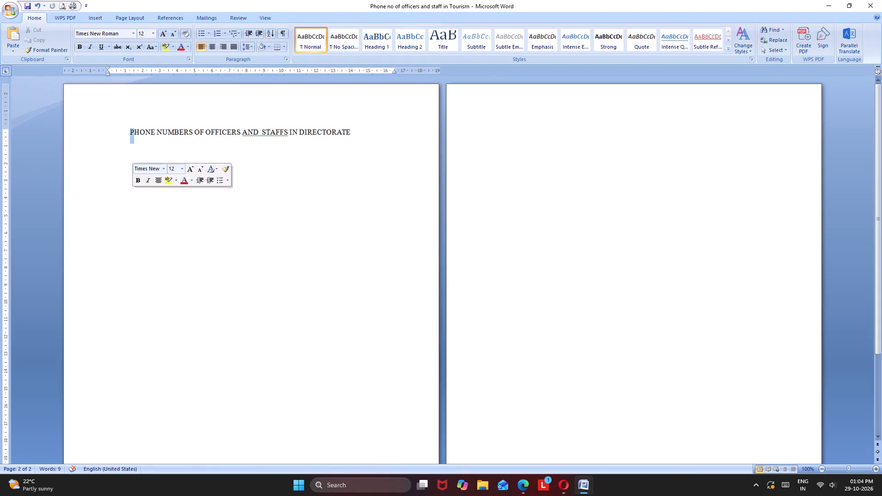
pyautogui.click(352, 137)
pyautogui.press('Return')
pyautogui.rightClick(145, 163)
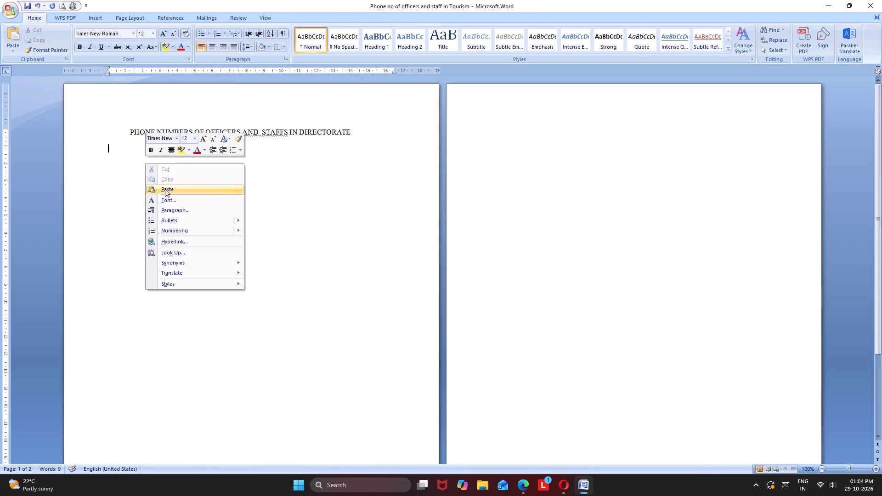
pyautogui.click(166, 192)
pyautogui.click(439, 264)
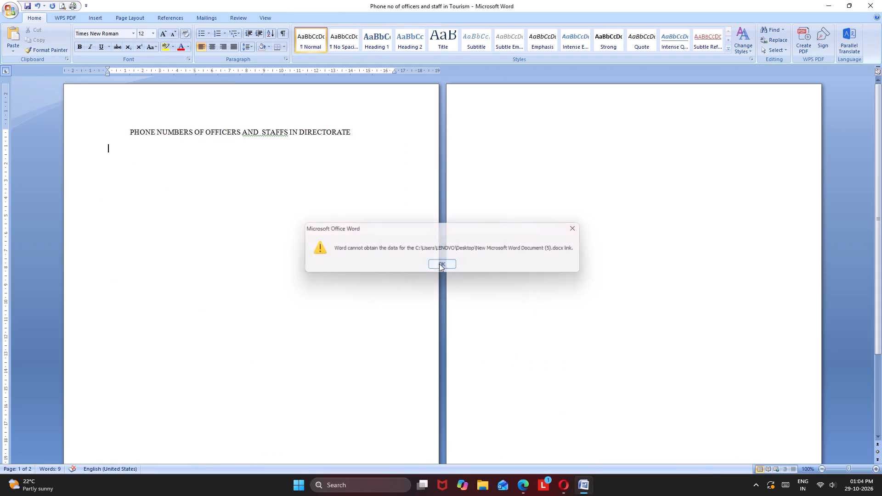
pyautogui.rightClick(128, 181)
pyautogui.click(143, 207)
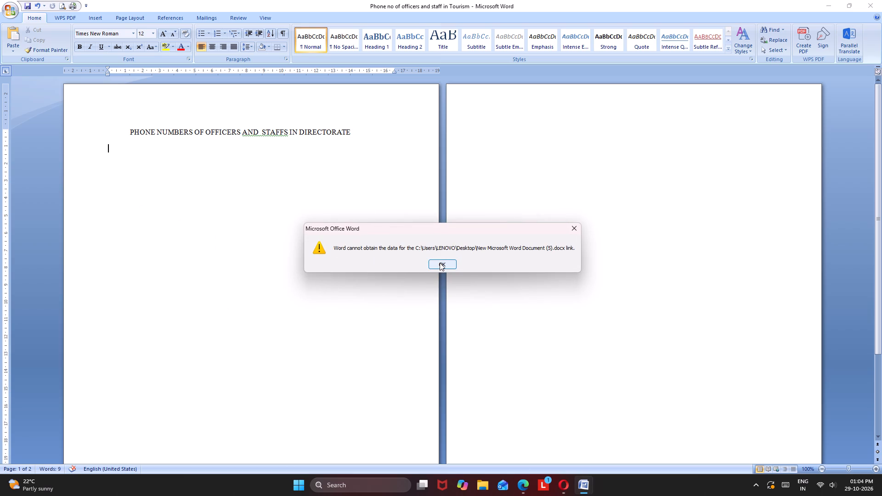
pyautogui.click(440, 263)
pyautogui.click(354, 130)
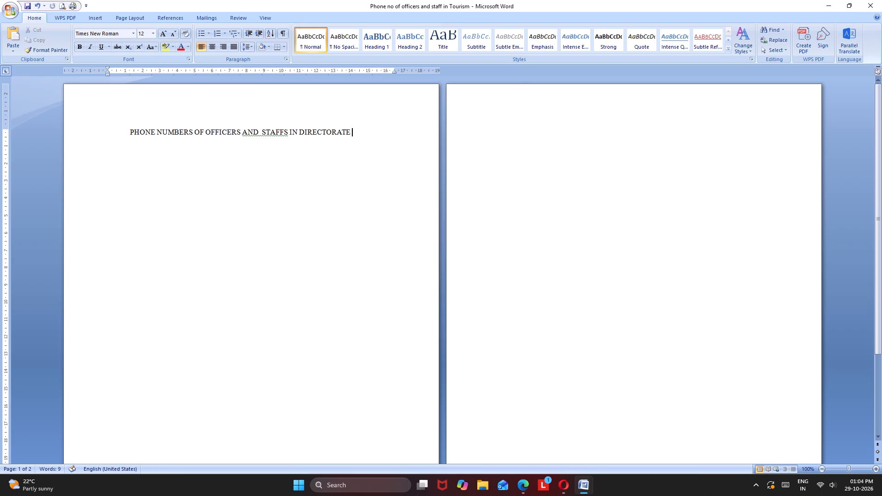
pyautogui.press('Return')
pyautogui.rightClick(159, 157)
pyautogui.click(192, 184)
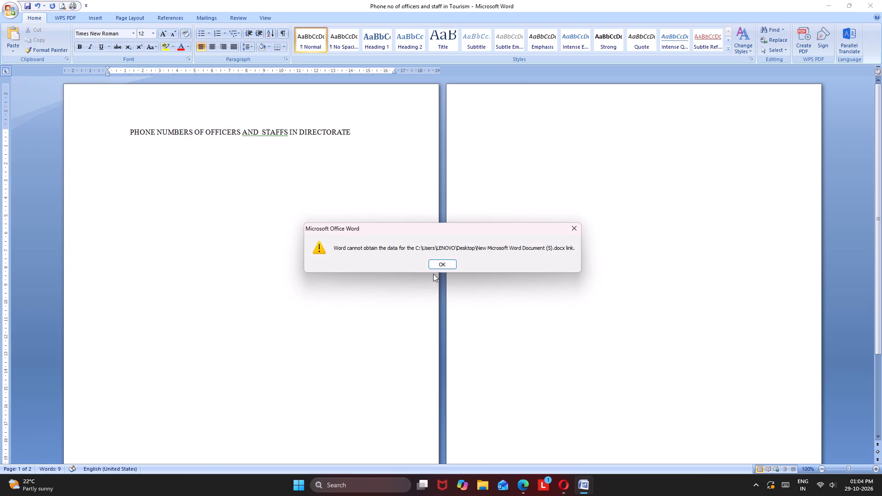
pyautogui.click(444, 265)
# Copy the header row and entries 1 to 12 again from the source list and paste them into the new document.
pyautogui.click(590, 487)
pyautogui.click(617, 453)
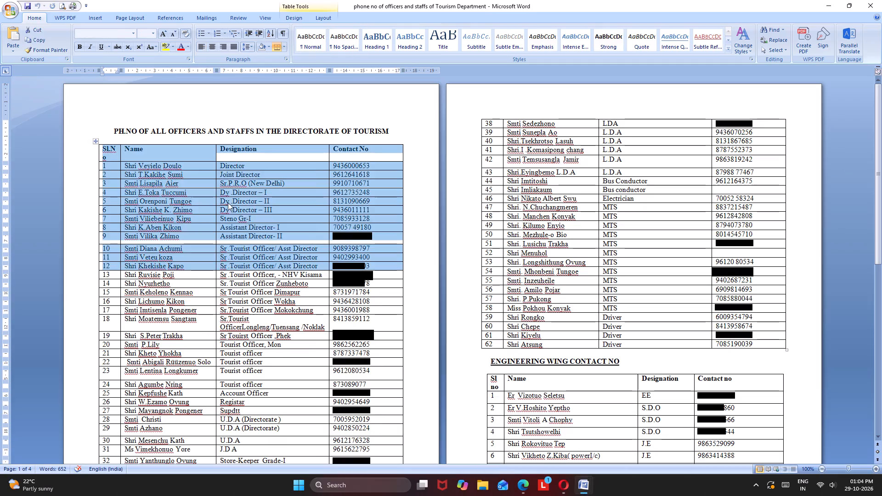
pyautogui.click(227, 208)
pyautogui.moveTo(107, 150); pyautogui.dragTo(345, 234)
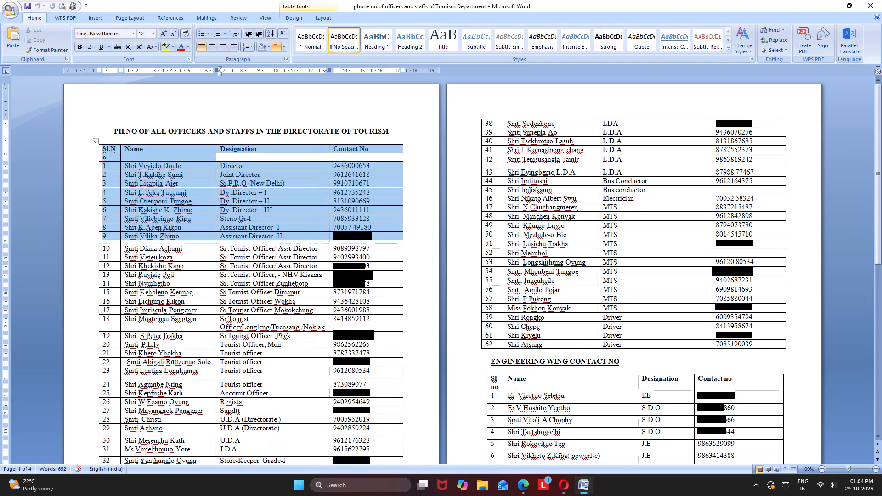
pyautogui.moveTo(345, 234); pyautogui.dragTo(383, 271)
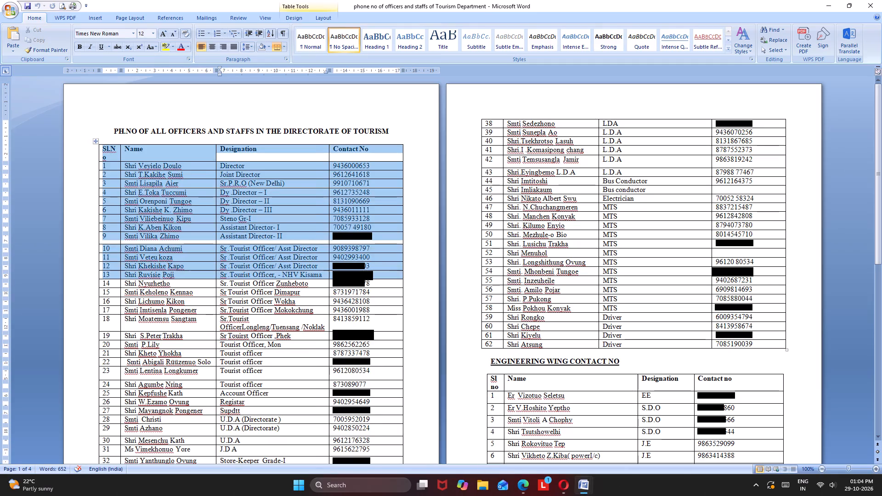
pyautogui.moveTo(383, 271); pyautogui.dragTo(390, 265)
pyautogui.rightClick(363, 252)
pyautogui.click(390, 269)
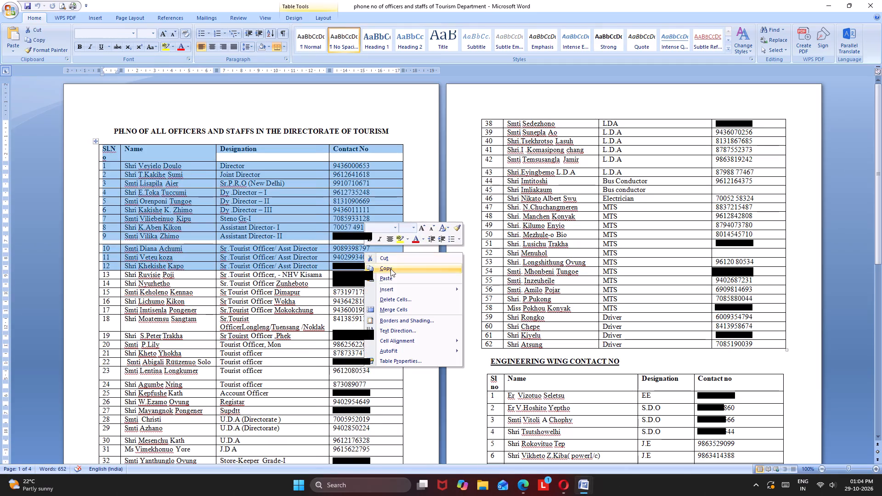
pyautogui.click(829, 3)
pyautogui.rightClick(152, 162)
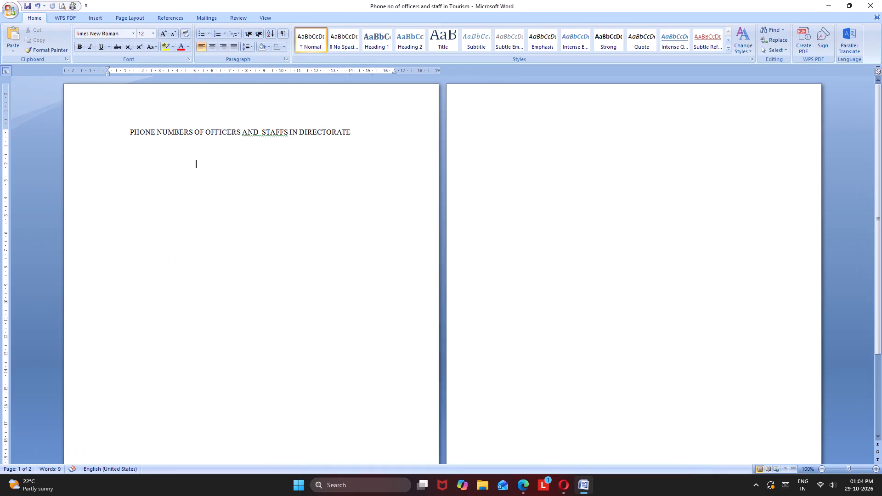
pyautogui.click(177, 186)
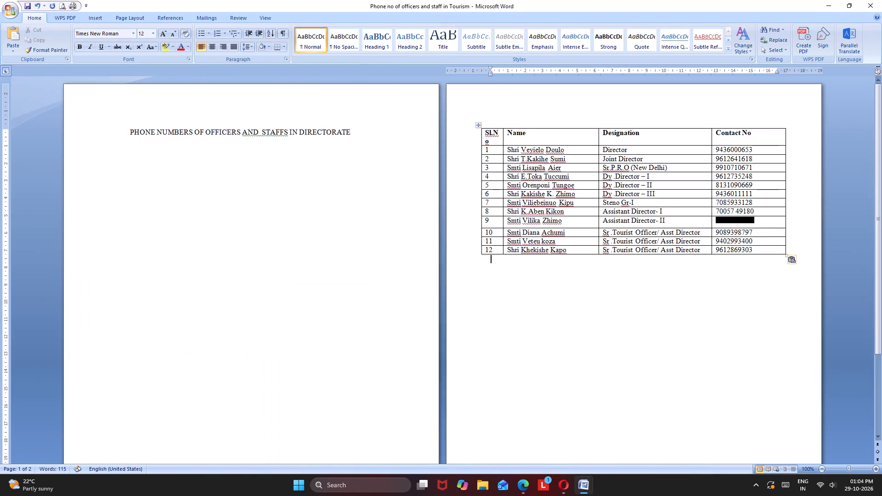
# Move the pasted table from the second page to directly below the heading on the first page.
pyautogui.moveTo(493, 133); pyautogui.dragTo(772, 250)
pyautogui.rightClick(551, 142)
pyautogui.click(564, 149)
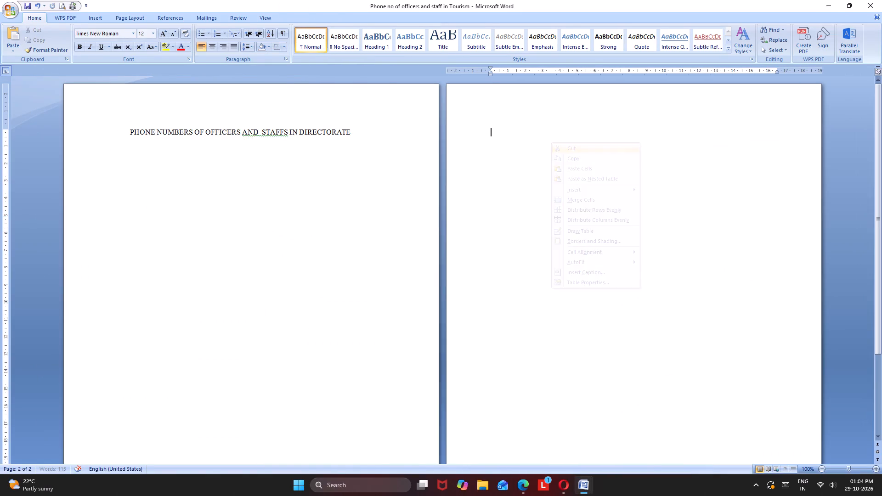
pyautogui.click(141, 151)
pyautogui.rightClick(134, 151)
pyautogui.click(150, 178)
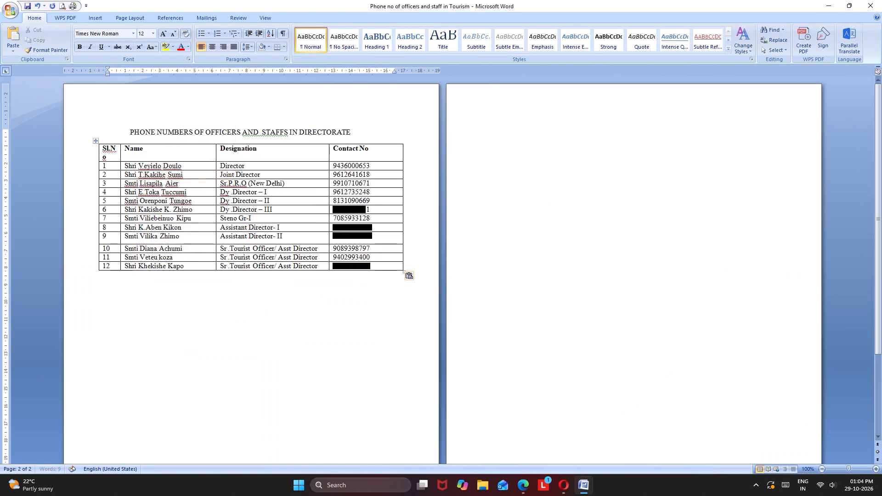
pyautogui.click(215, 207)
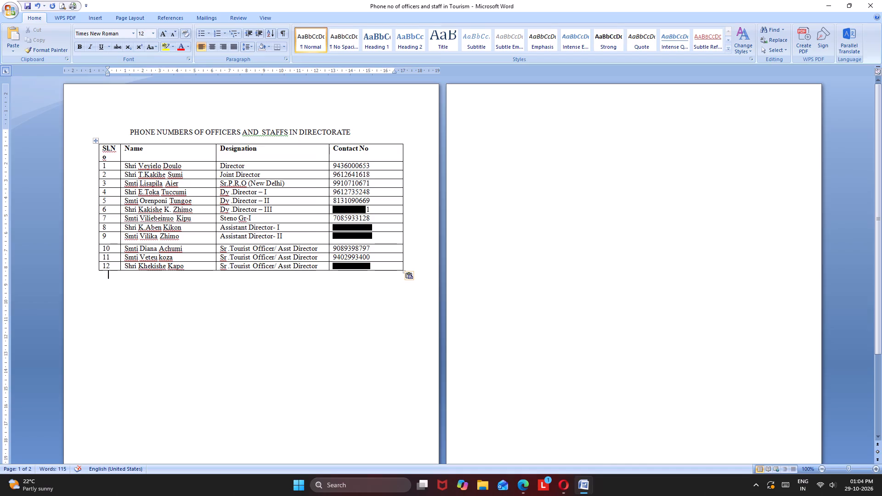
pyautogui.click(119, 152)
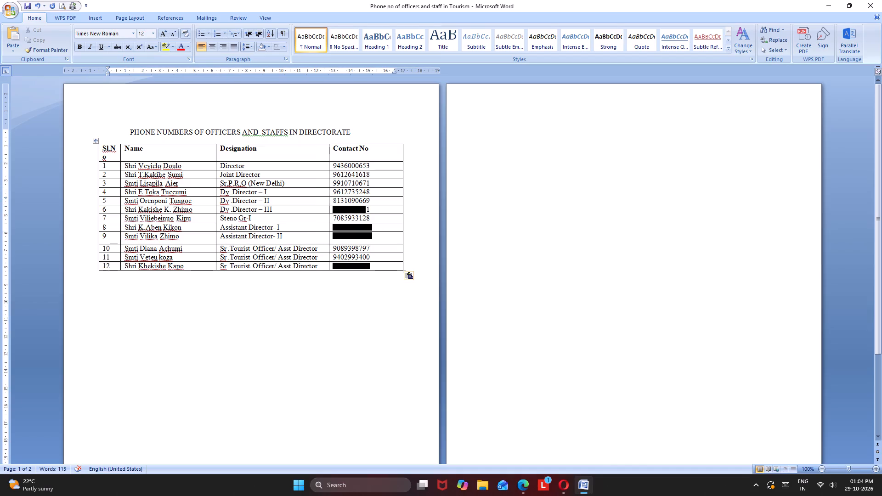
# Clear the name, designation and contact number in row 3, the Sr.P.R.O (New Delhi) entry.
pyautogui.click(153, 179)
pyautogui.moveTo(131, 182); pyautogui.dragTo(371, 182)
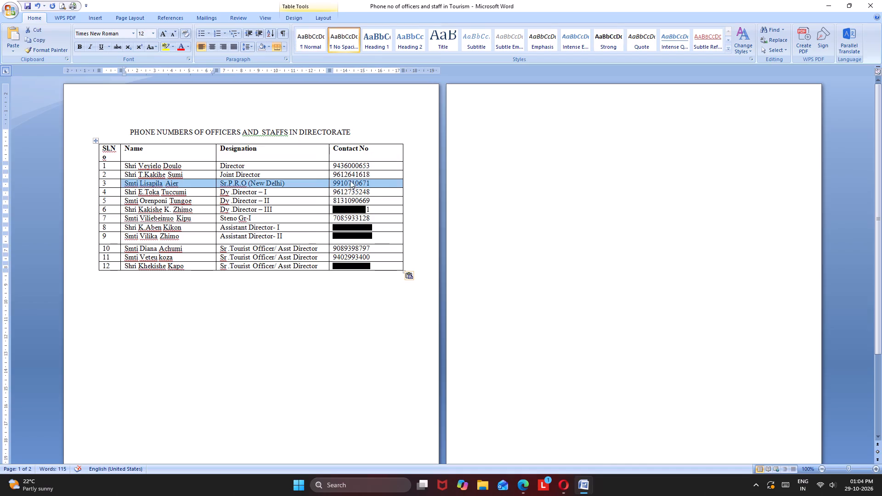
pyautogui.press('Delete')
# Move the name, designation and contact number from row 4 into the empty cells of row 3.
pyautogui.click(220, 217)
pyautogui.moveTo(128, 192); pyautogui.dragTo(353, 192)
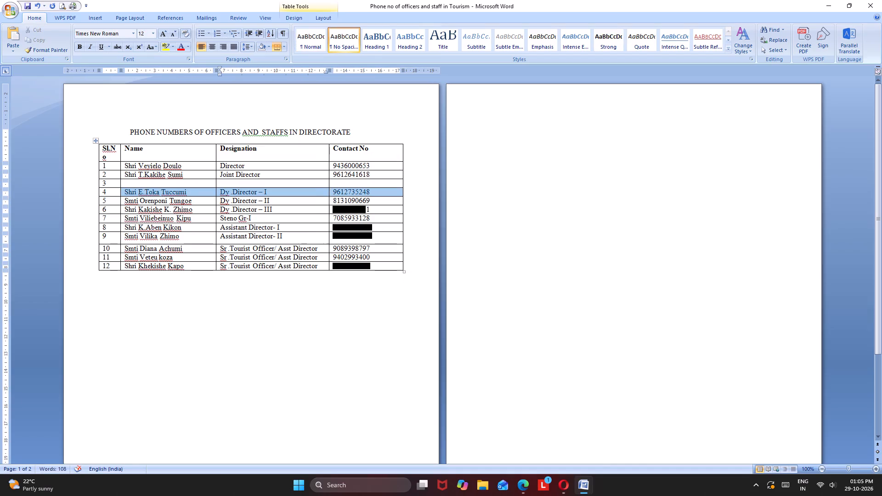
pyautogui.moveTo(353, 192); pyautogui.dragTo(356, 192)
pyautogui.moveTo(144, 193); pyautogui.dragTo(143, 186)
# Move the initial "E" in row 3's name so it stands just before the surname.
pyautogui.moveTo(141, 183); pyautogui.dragTo(142, 183)
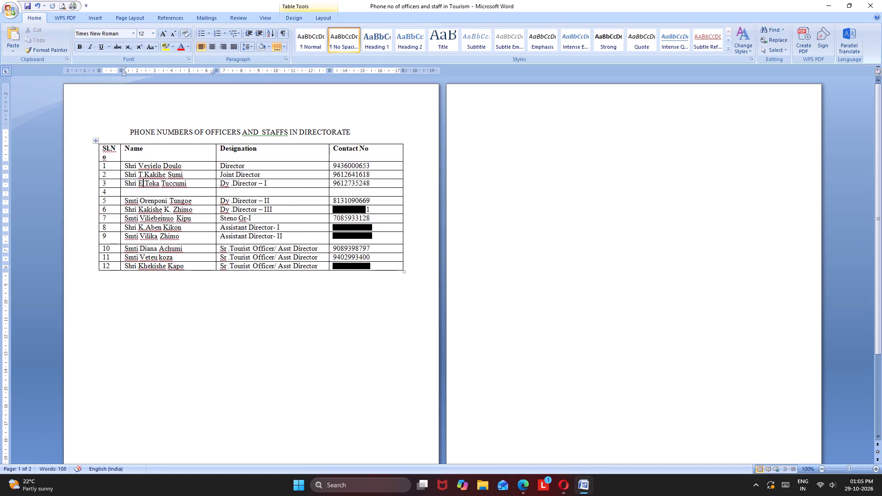
pyautogui.moveTo(142, 183); pyautogui.dragTo(137, 183)
pyautogui.press('BackSpace')
pyautogui.click(155, 182)
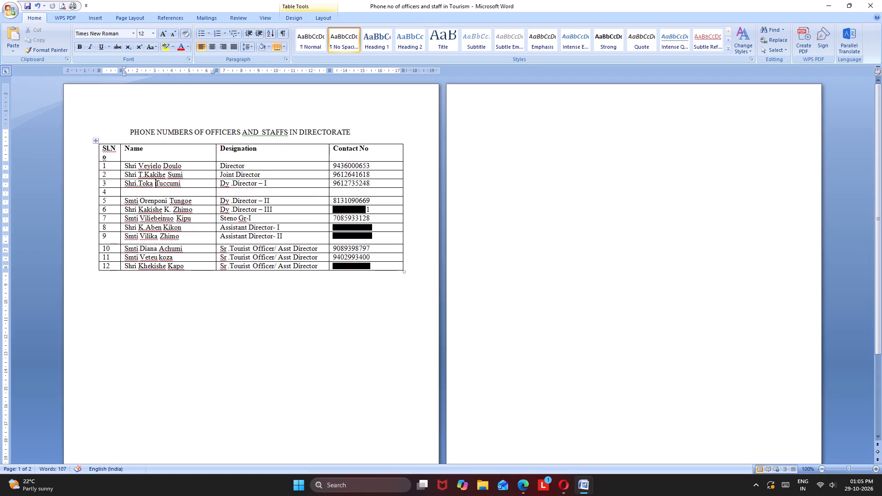
pyautogui.write('E')
pyautogui.press('space')
# Clear the name, designation and contact number in row 5, the Dy .Director – II entry.
pyautogui.moveTo(127, 202); pyautogui.dragTo(374, 202)
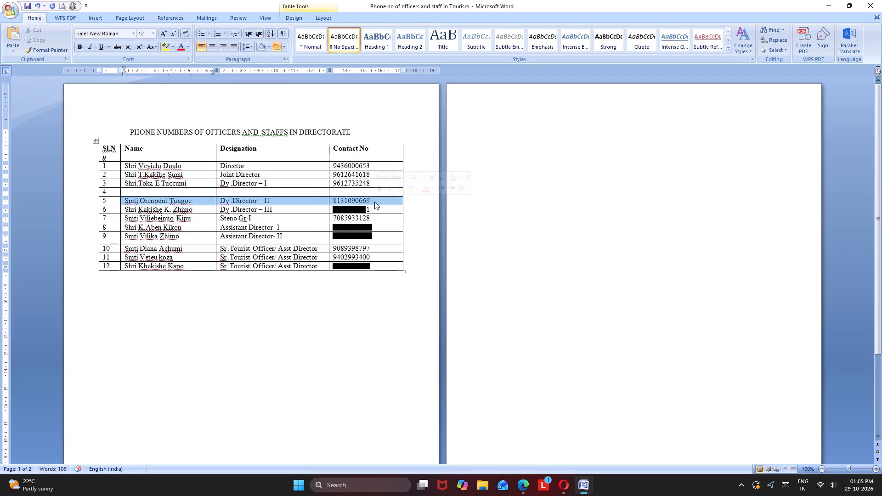
pyautogui.press('Delete')
pyautogui.click(320, 221)
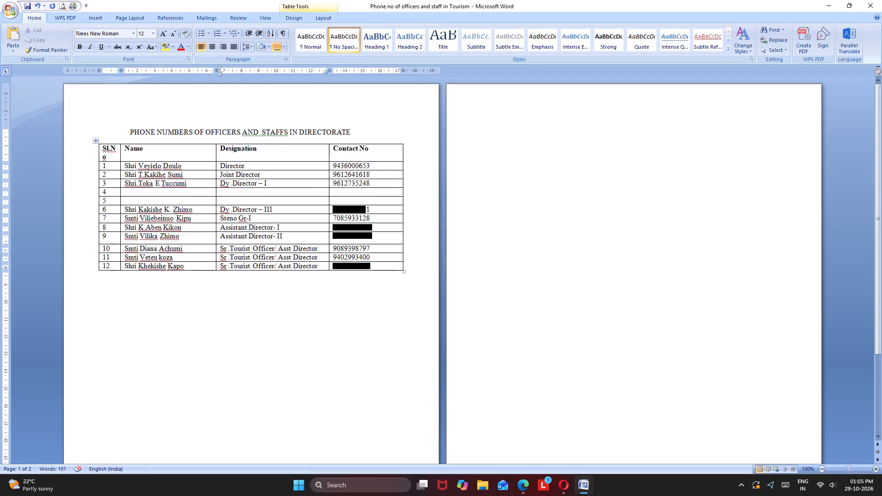
# Change the designation in row 6 to "Dy .Director – II".
pyautogui.click(272, 209)
pyautogui.press('BackSpace')
# Change the designation in row 2 to "Additional Director".
pyautogui.moveTo(270, 184); pyautogui.dragTo(226, 183)
pyautogui.click(267, 172)
pyautogui.click(237, 222)
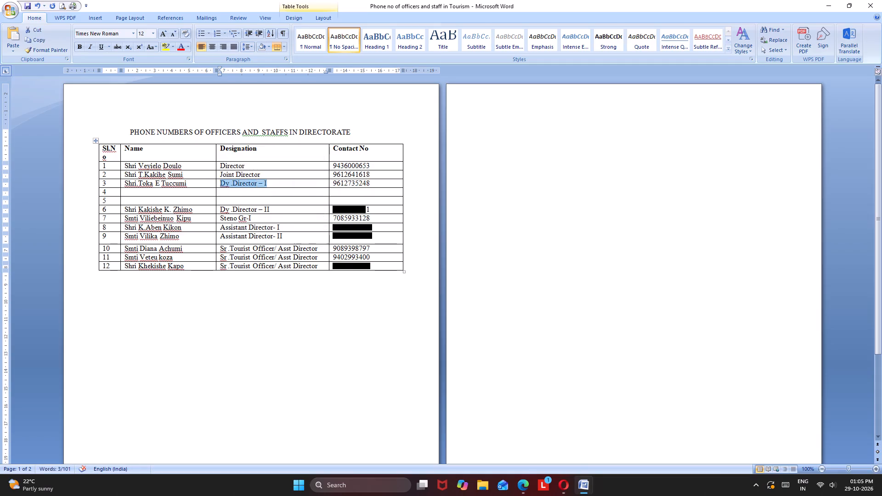
pyautogui.click(273, 194)
pyautogui.moveTo(264, 176); pyautogui.dragTo(220, 176)
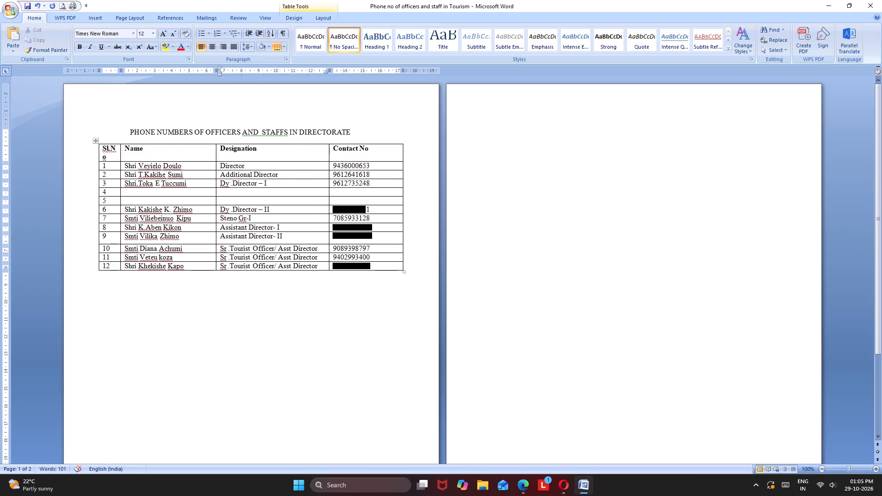
# Change the designation in row 3 to "Joint Director".
pyautogui.moveTo(269, 184); pyautogui.dragTo(228, 184)
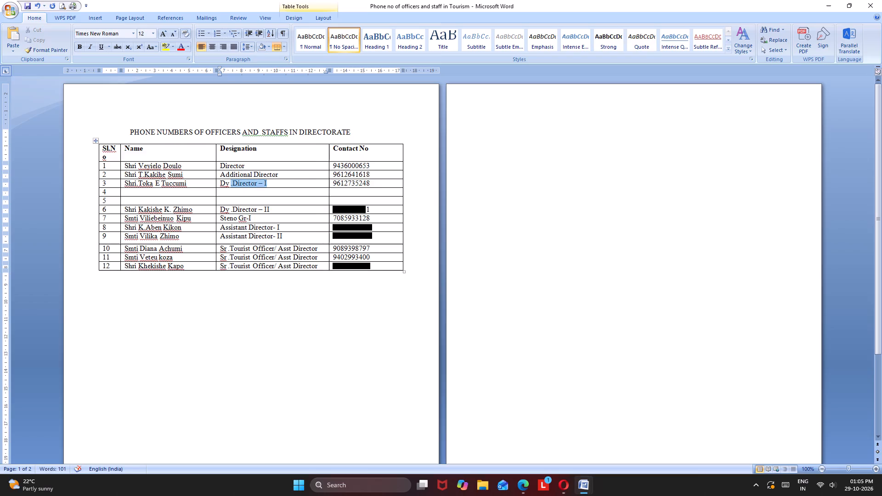
pyautogui.moveTo(228, 184); pyautogui.dragTo(221, 184)
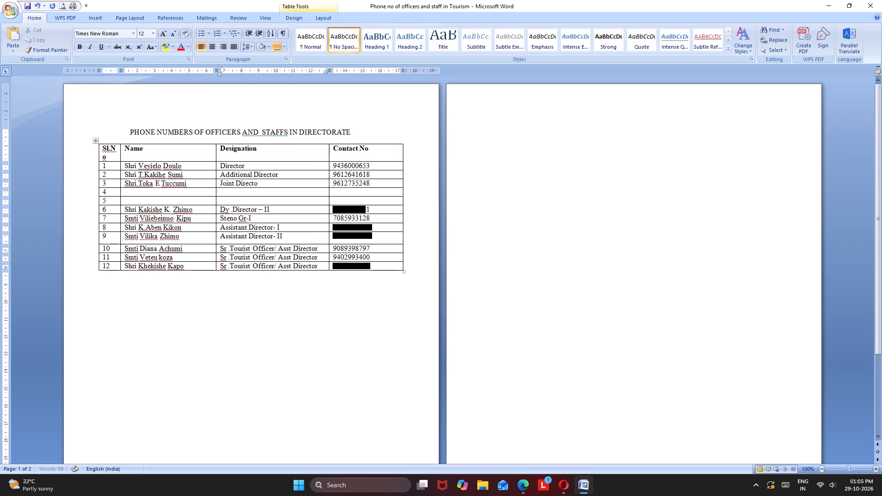
# Move the name, designation and contact number of the row 6 entry, Dy .Director – II, up into empty row 4.
pyautogui.moveTo(152, 208); pyautogui.dragTo(155, 208)
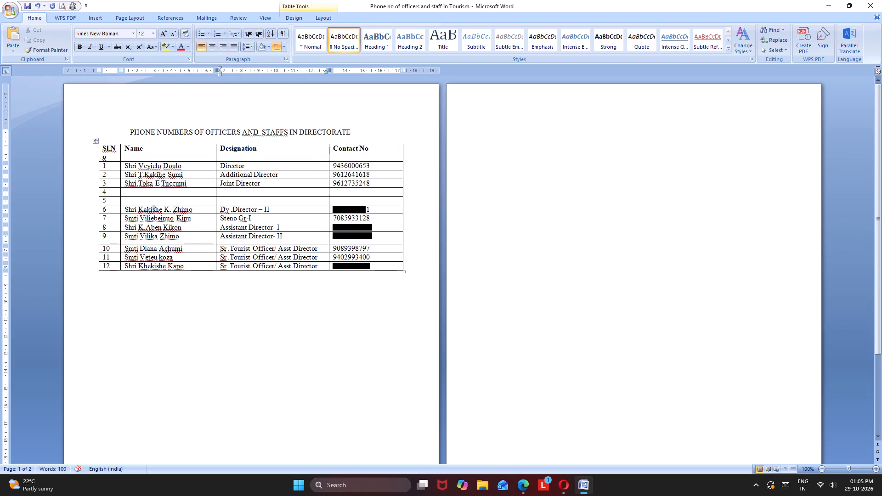
pyautogui.moveTo(155, 208); pyautogui.dragTo(355, 209)
pyautogui.moveTo(185, 209); pyautogui.dragTo(179, 190)
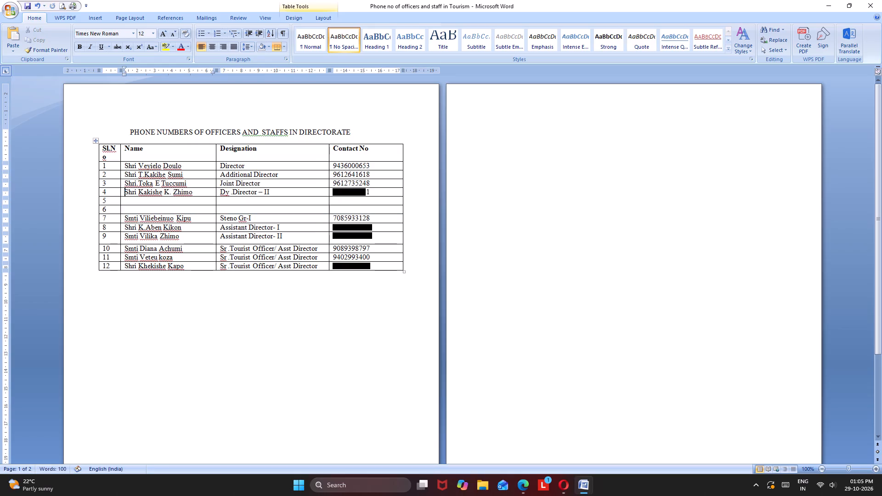
# Change the designation in row 4 to "Dy .Director – I".
pyautogui.click(233, 192)
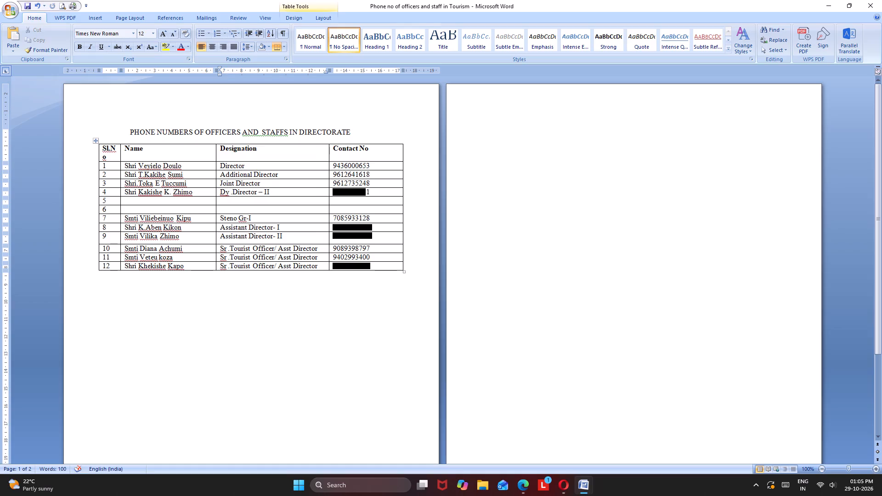
pyautogui.click(273, 193)
pyautogui.press('BackSpace')
# Copy the Sr Tourist Officer Wokha entry, row 16 of the full Tourism Department phone list, into row 5 of the new list.
pyautogui.click(586, 491)
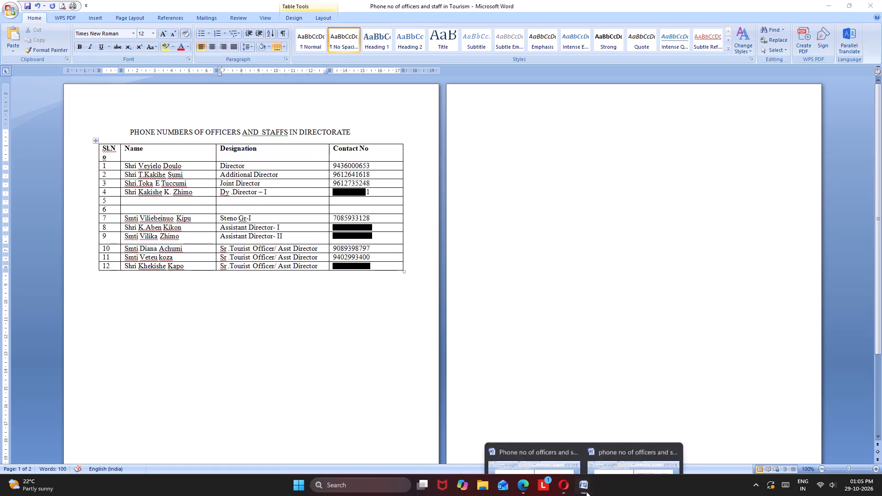
pyautogui.click(617, 452)
pyautogui.click(199, 327)
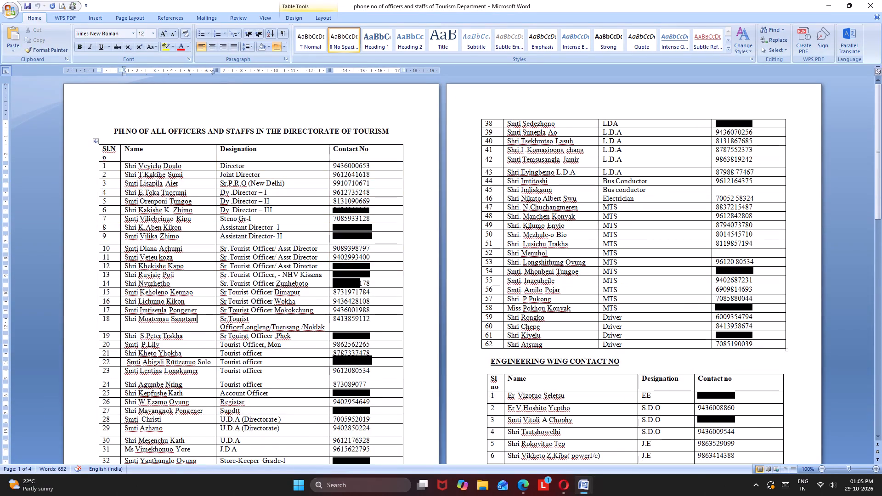
pyautogui.moveTo(136, 300); pyautogui.dragTo(349, 300)
pyautogui.rightClick(349, 300)
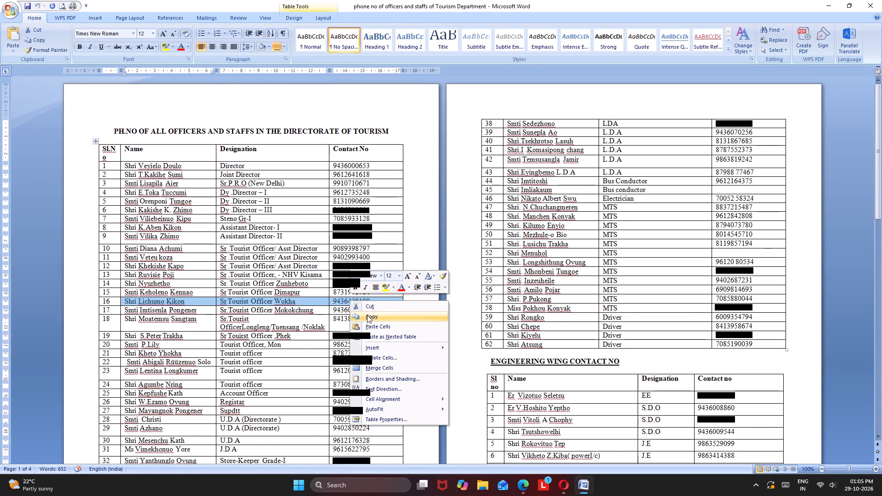
pyautogui.click(367, 315)
pyautogui.click(827, 3)
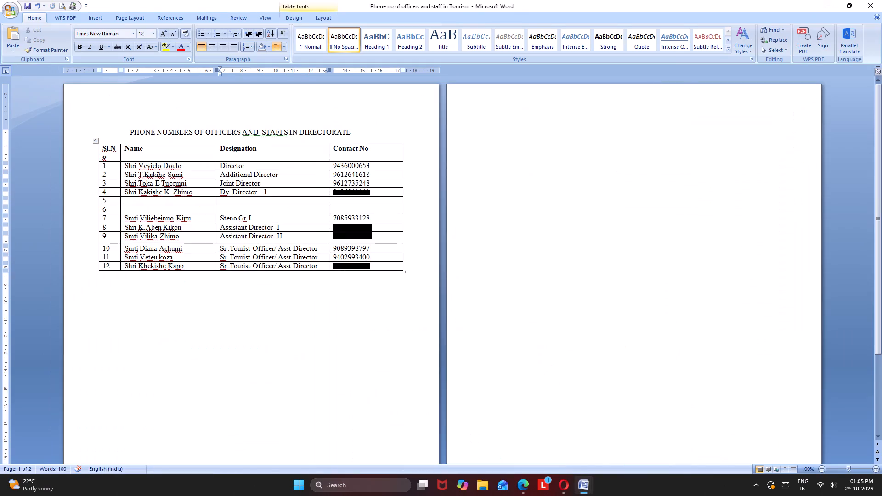
pyautogui.click(151, 201)
pyautogui.rightClick(151, 201)
pyautogui.click(176, 227)
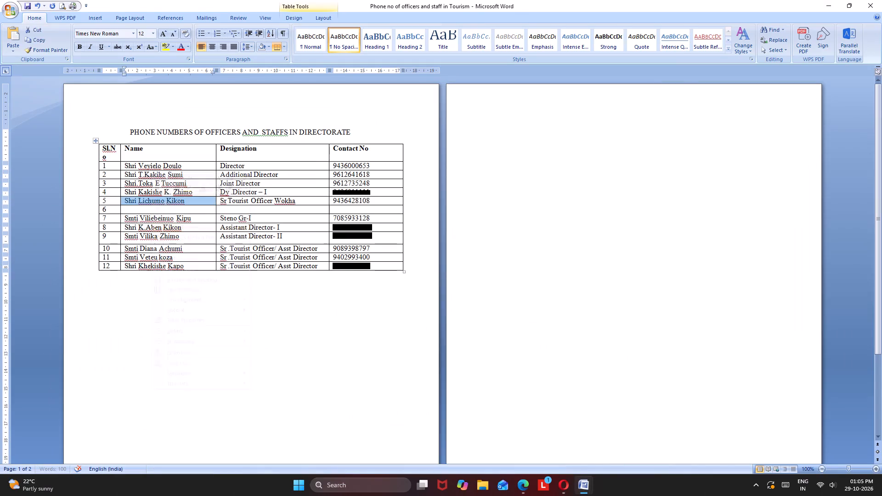
# Replace the designation in row 5 with "Dy .Director – I" copied from row 4.
pyautogui.moveTo(298, 201); pyautogui.dragTo(220, 201)
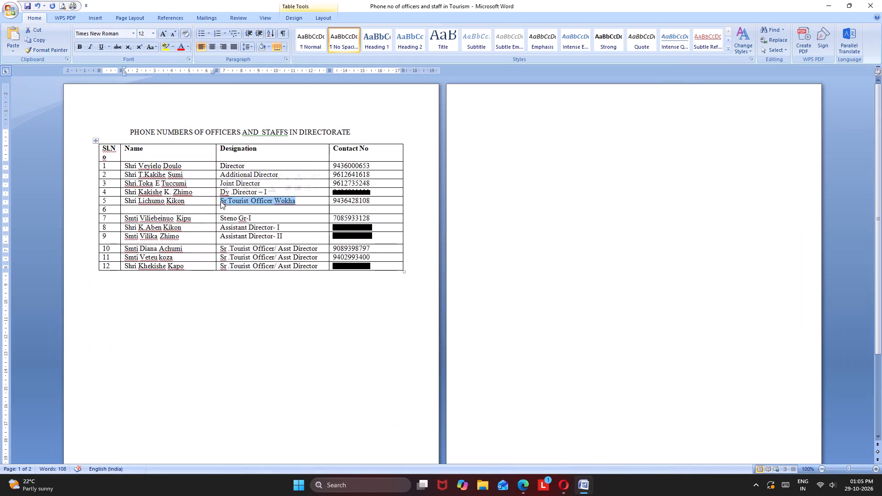
pyautogui.press('BackSpace')
pyautogui.moveTo(269, 190); pyautogui.dragTo(225, 190)
pyautogui.rightClick(225, 190)
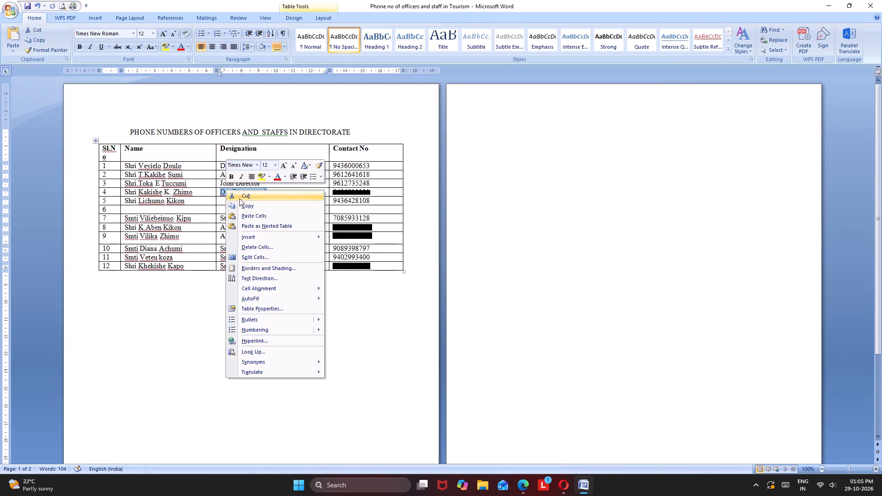
pyautogui.click(244, 208)
pyautogui.rightClick(229, 203)
pyautogui.click(249, 227)
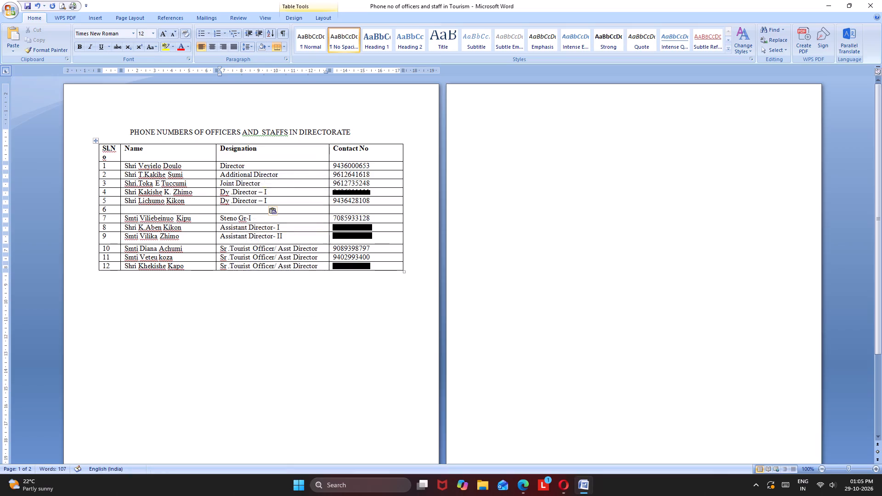
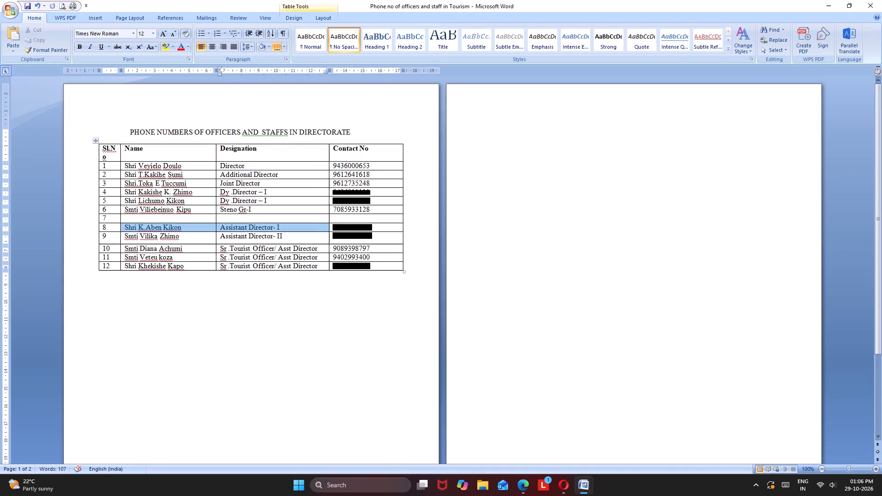
# Move the two Assistant Director entries, rows 8 and 9, up one row so they start in empty row 7.
pyautogui.moveTo(308, 228); pyautogui.dragTo(362, 239)
pyautogui.moveTo(140, 226); pyautogui.dragTo(138, 218)
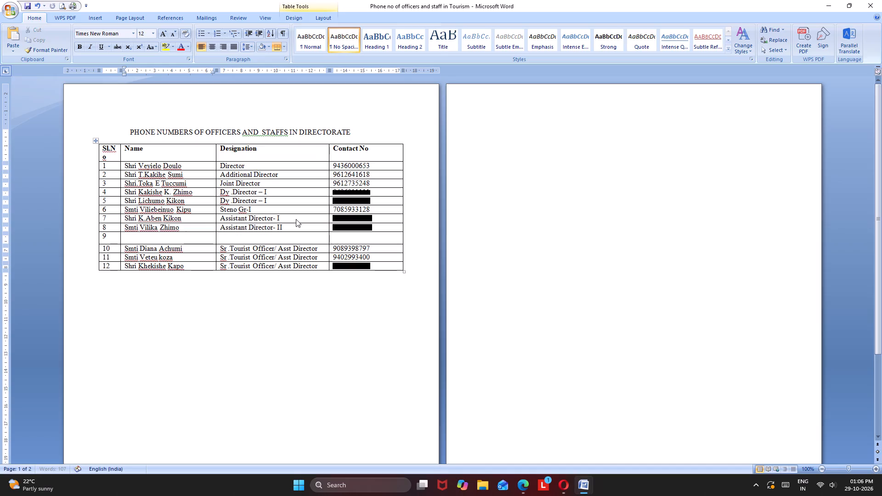
# Remove the numeral suffixes from the designations in rows 4, 5, 7 and 8, leaving "Dy .Director" and "Assistant Director".
pyautogui.moveTo(273, 218); pyautogui.dragTo(281, 218)
pyautogui.press('BackSpace')
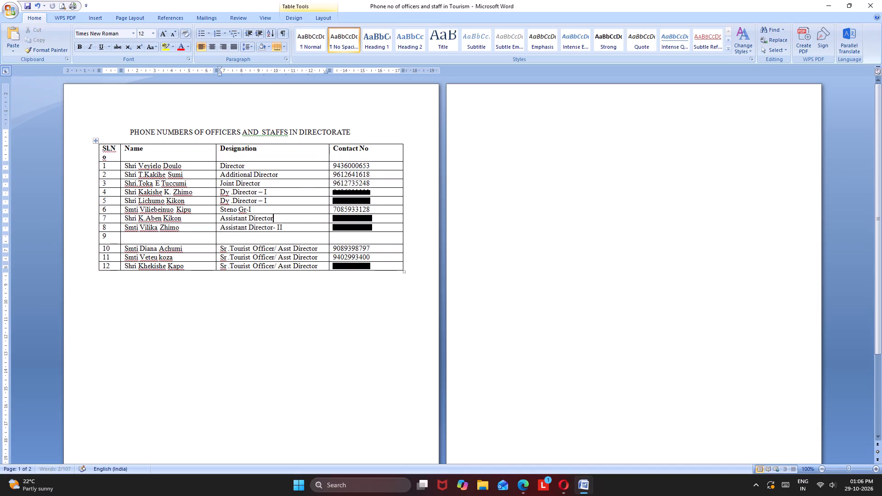
pyautogui.moveTo(288, 229); pyautogui.dragTo(274, 226)
pyautogui.press('BackSpace')
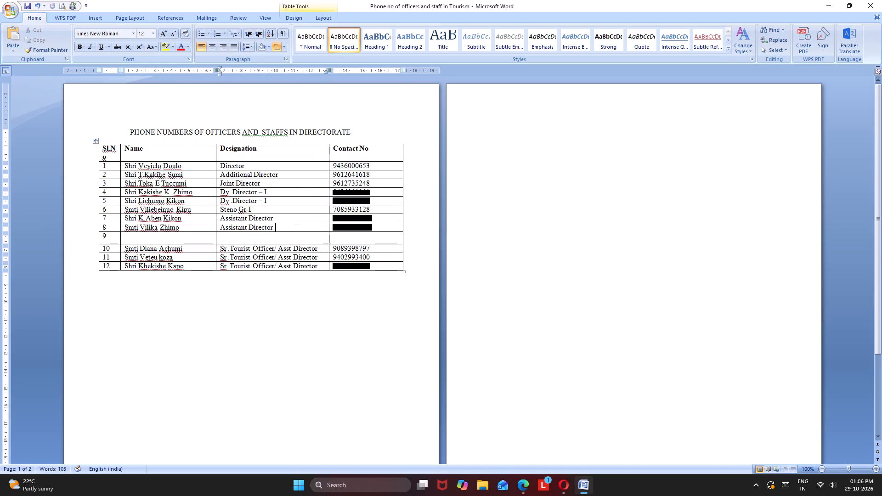
pyautogui.press('BackSpace')
pyautogui.moveTo(270, 194); pyautogui.dragTo(259, 192)
pyautogui.press('BackSpace')
pyautogui.moveTo(269, 201); pyautogui.dragTo(260, 200)
pyautogui.press('BackSpace')
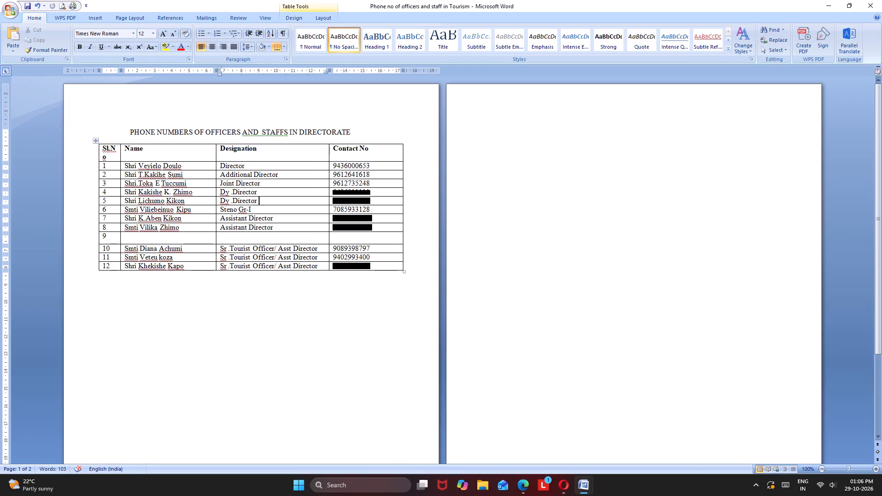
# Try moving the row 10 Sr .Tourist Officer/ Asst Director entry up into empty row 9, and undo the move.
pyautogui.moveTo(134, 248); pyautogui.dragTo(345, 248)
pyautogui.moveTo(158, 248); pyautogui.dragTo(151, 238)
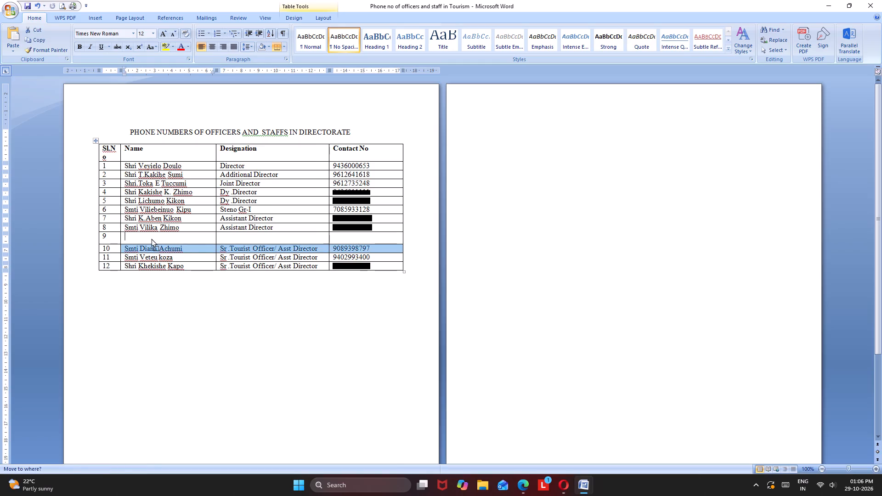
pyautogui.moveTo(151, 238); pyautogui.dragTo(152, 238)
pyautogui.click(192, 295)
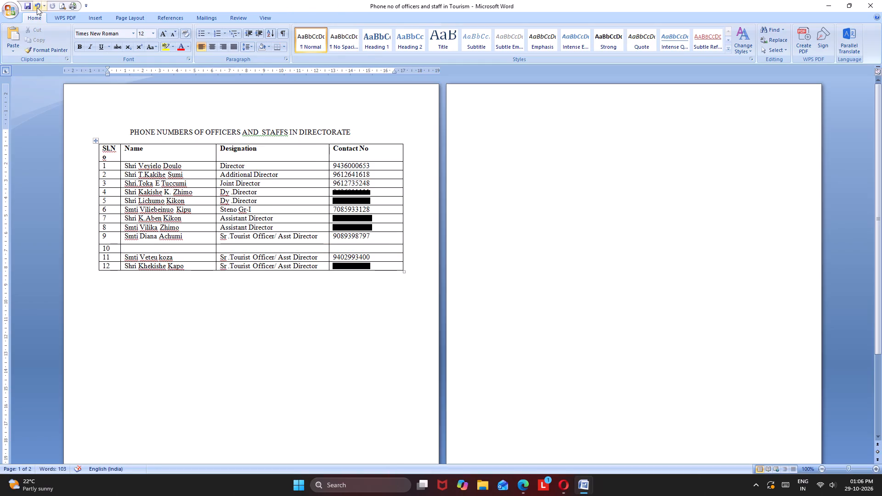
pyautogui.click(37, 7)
# Cut the two Sr .Tourist Officer/ Asst Director entries from rows 10 and 11 and paste them on the blank second page.
pyautogui.click(180, 259)
pyautogui.moveTo(128, 248); pyautogui.dragTo(356, 255)
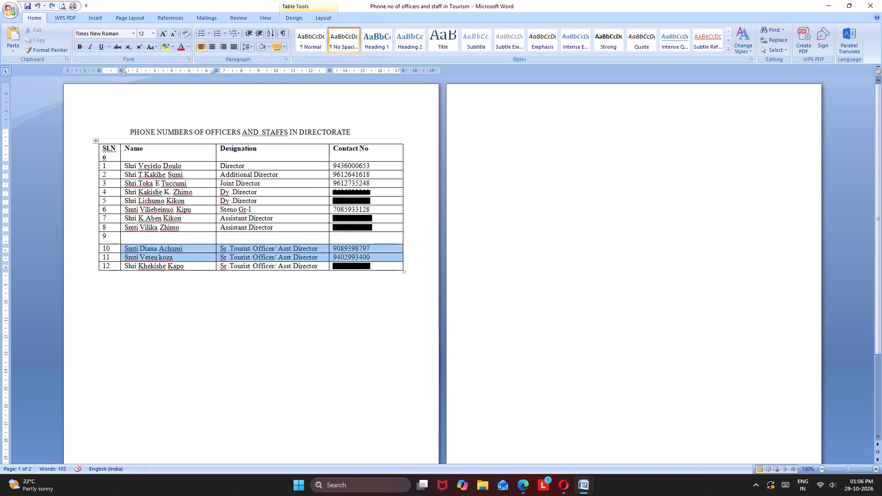
pyautogui.moveTo(356, 255); pyautogui.dragTo(357, 255)
pyautogui.rightClick(356, 256)
pyautogui.click(370, 262)
pyautogui.click(533, 211)
pyautogui.rightClick(533, 211)
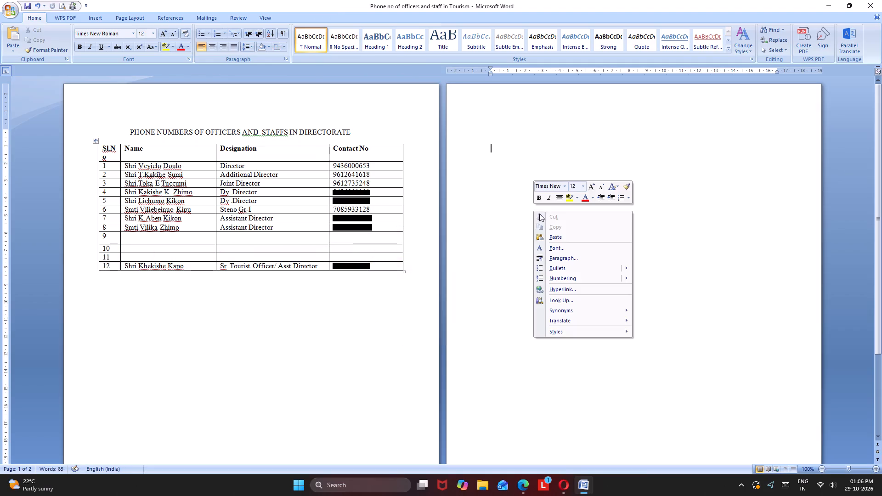
pyautogui.click(556, 237)
# Move the row 12 Sr .Tourist Officer/ Asst Director entry up into empty row 9.
pyautogui.moveTo(137, 266); pyautogui.dragTo(375, 266)
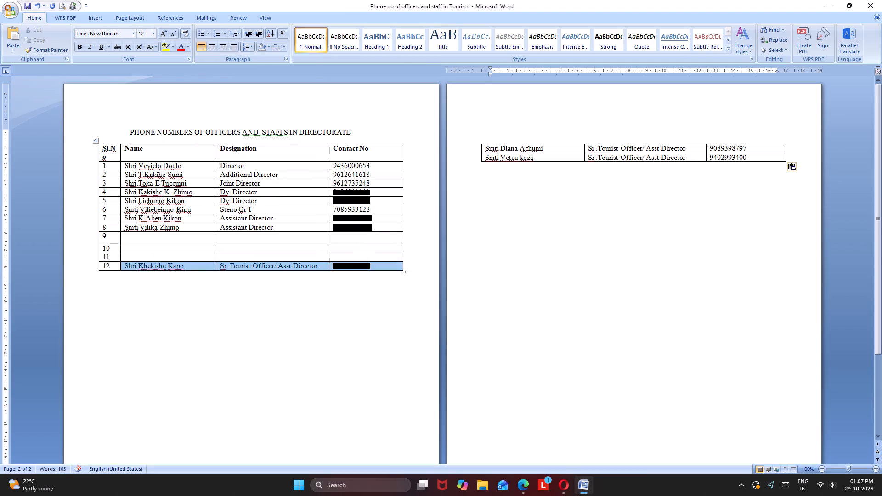
pyautogui.moveTo(375, 266); pyautogui.dragTo(375, 265)
pyautogui.moveTo(163, 265); pyautogui.dragTo(139, 237)
pyautogui.click(189, 265)
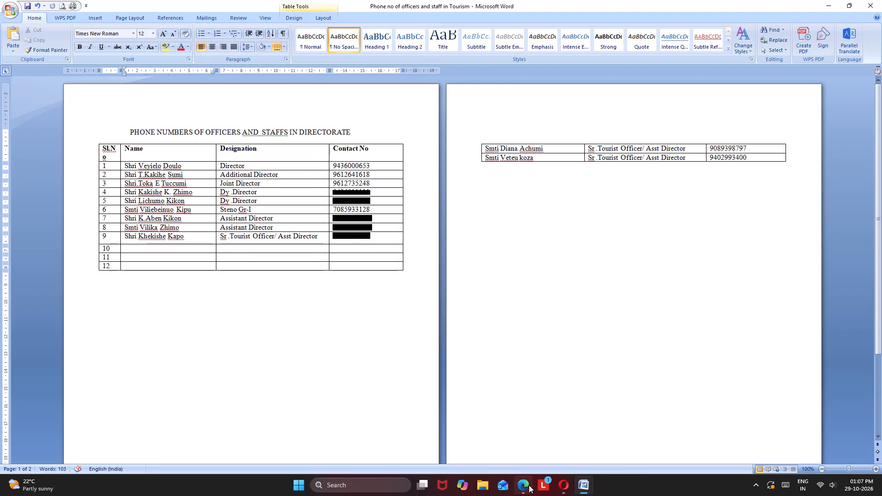
# Copy the Sr .Tourist Officer Zunheboto entry, row 14 of the full Tourism Department phone list, into a new row added below row 5.
pyautogui.click(577, 486)
pyautogui.click(631, 447)
pyautogui.click(230, 280)
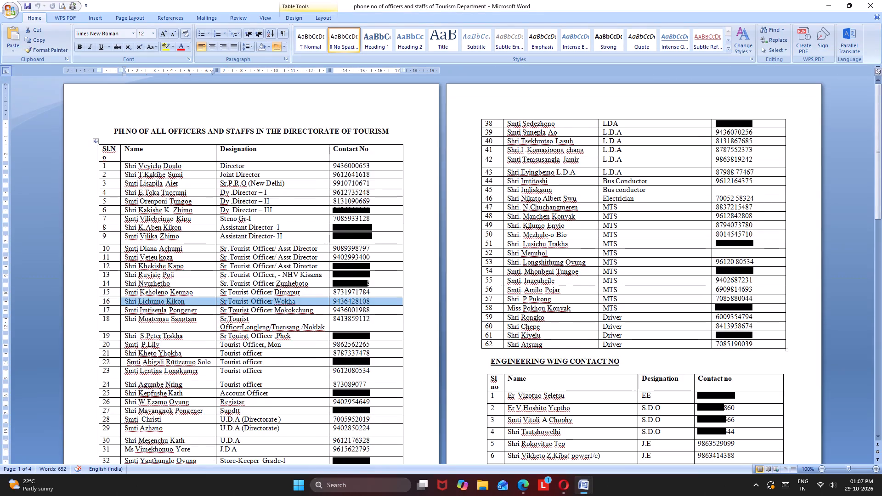
pyautogui.scroll(-2, 237, 279)
pyautogui.click(151, 242)
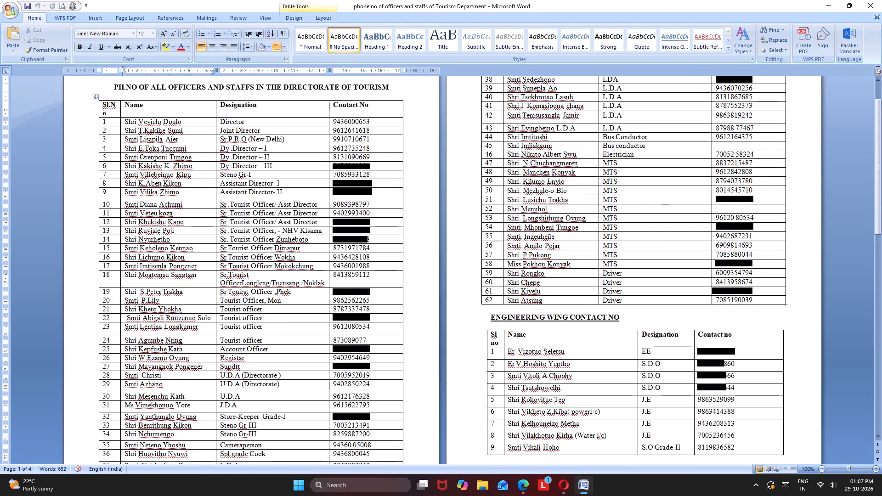
pyautogui.moveTo(133, 239); pyautogui.dragTo(357, 239)
pyautogui.rightClick(357, 239)
pyautogui.click(376, 253)
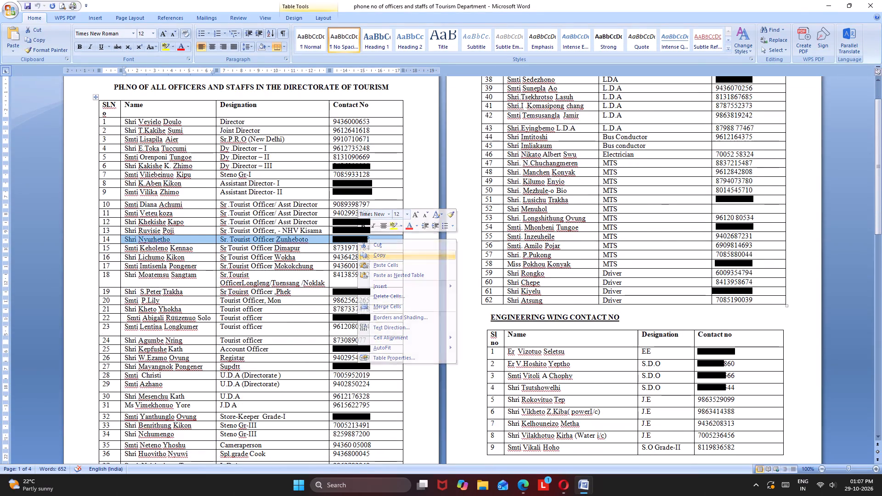
pyautogui.click(830, 5)
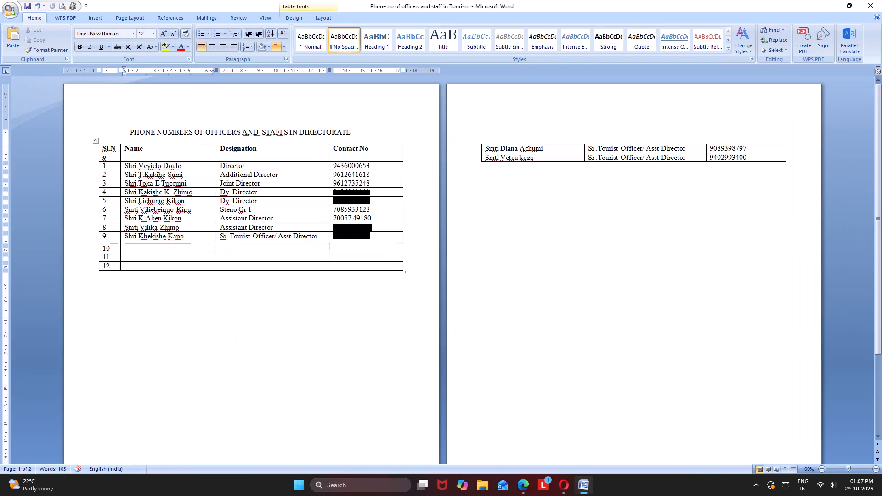
pyautogui.click(407, 201)
pyautogui.press('Return')
pyautogui.rightClick(161, 207)
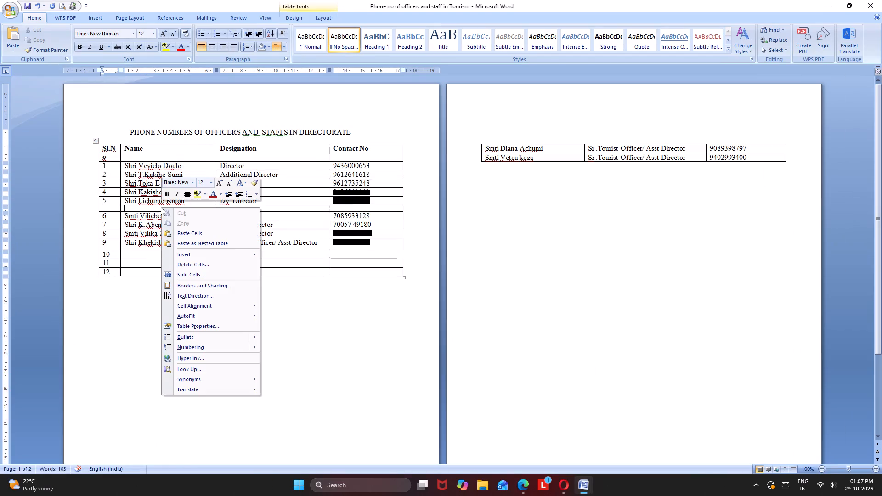
pyautogui.click(183, 233)
# Replace the Zunheboto designation in the new row with "Dy .Director" copied from row 5.
pyautogui.moveTo(308, 209); pyautogui.dragTo(240, 209)
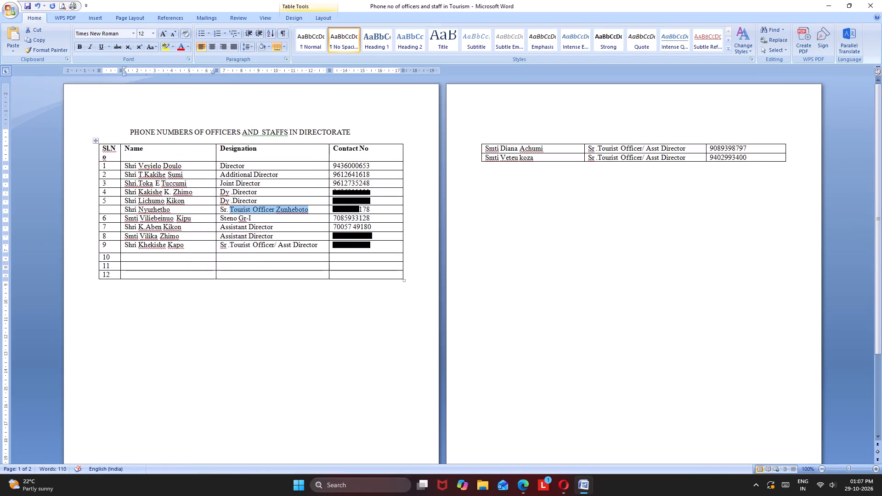
pyautogui.moveTo(240, 209); pyautogui.dragTo(222, 209)
pyautogui.press('BackSpace')
pyautogui.moveTo(258, 202); pyautogui.dragTo(221, 202)
pyautogui.rightClick(221, 202)
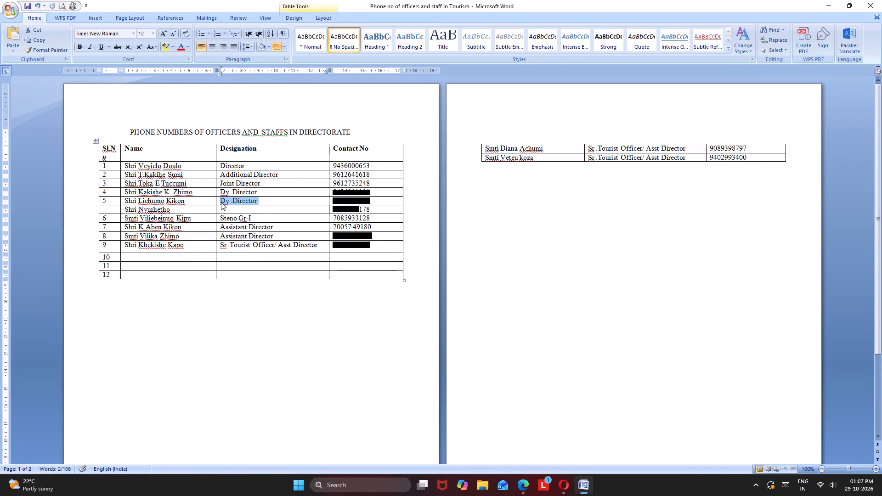
pyautogui.click(241, 216)
pyautogui.click(227, 211)
pyautogui.rightClick(227, 211)
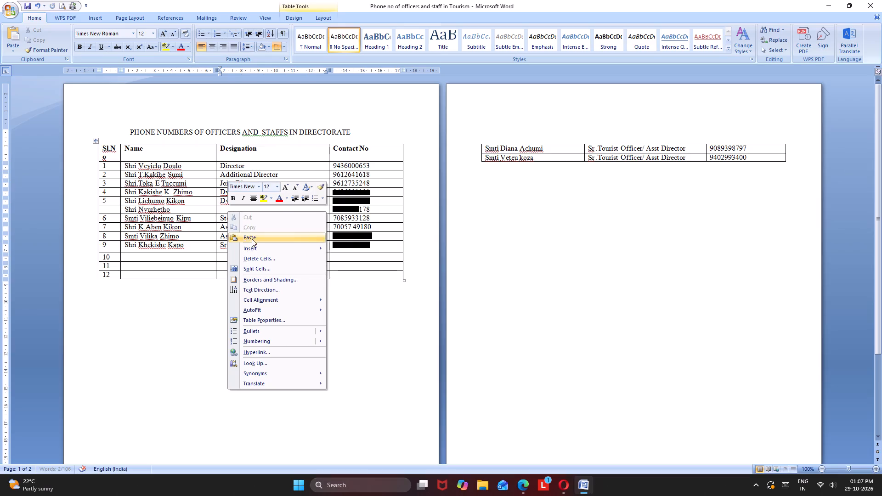
pyautogui.click(250, 237)
pyautogui.click(383, 230)
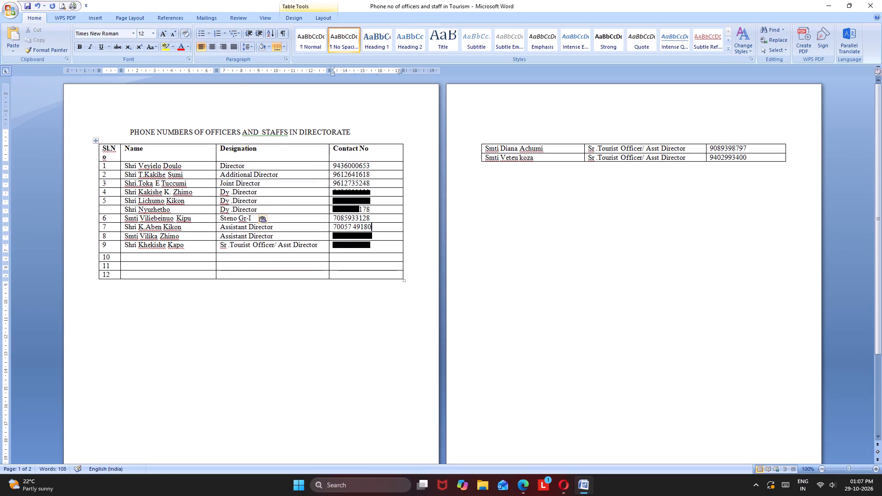
# Shift serial numbers 6 to 12 up one cell so that numbering continues from the new row below row 5.
pyautogui.moveTo(113, 219); pyautogui.dragTo(106, 272)
pyautogui.moveTo(102, 221); pyautogui.dragTo(104, 213)
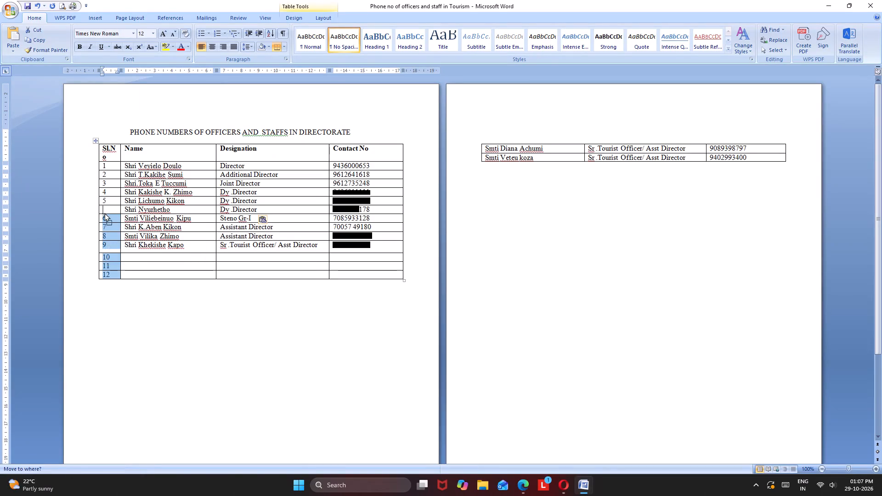
pyautogui.moveTo(104, 213); pyautogui.dragTo(104, 210)
pyautogui.click(158, 265)
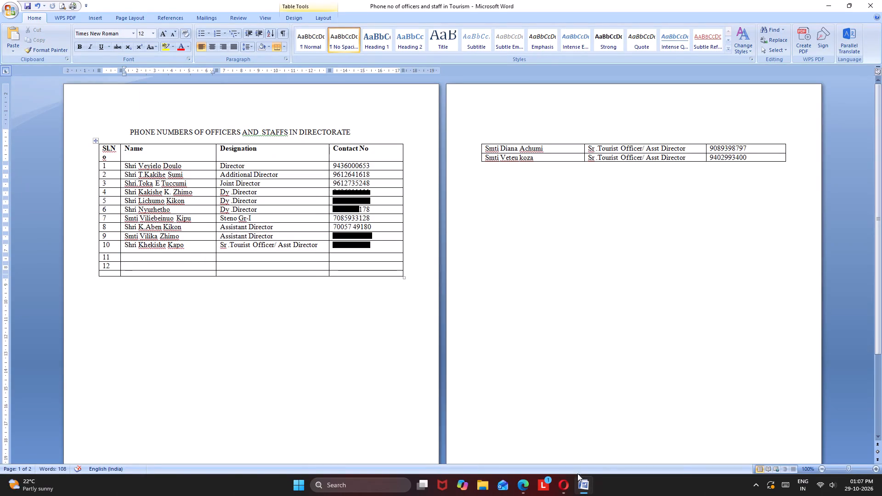
# Review the Tourist officer entries in rows 21 to 24 of the full Tourism Department phone list.
pyautogui.click(583, 488)
pyautogui.click(659, 451)
pyautogui.click(249, 302)
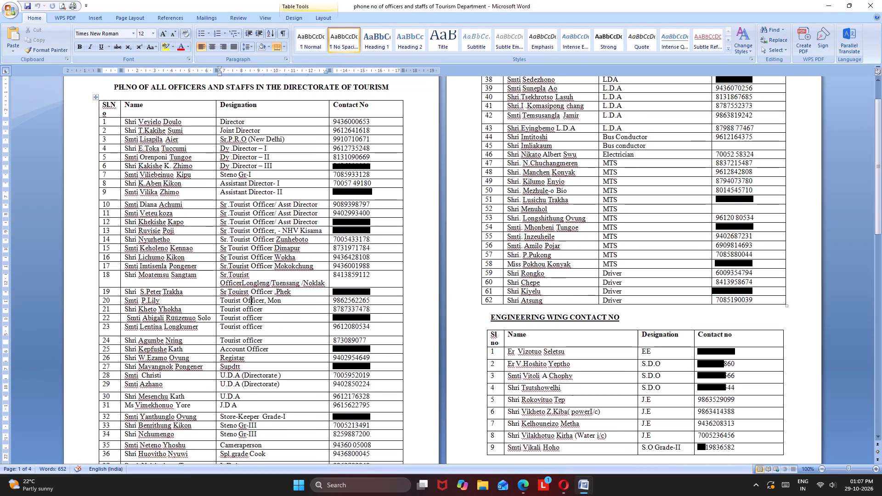
pyautogui.scroll(-1, 167, 245)
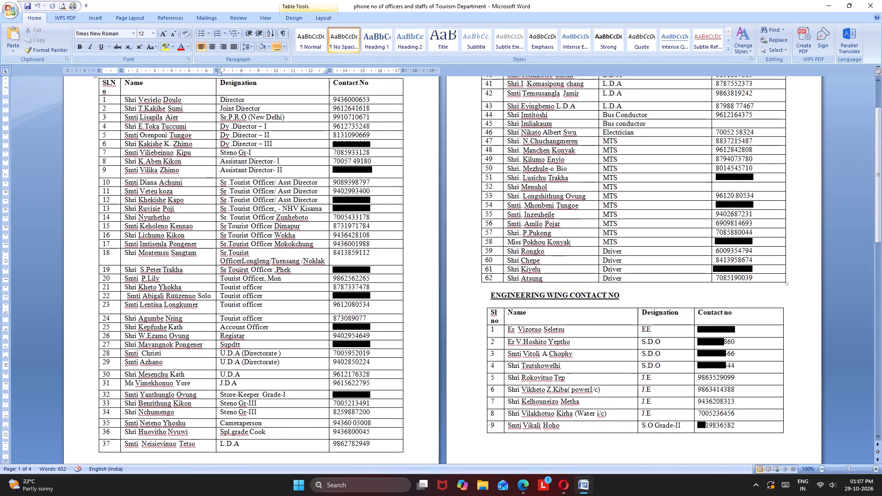
pyautogui.scroll(-2, 157, 250)
pyautogui.moveTo(130, 243); pyautogui.dragTo(210, 243)
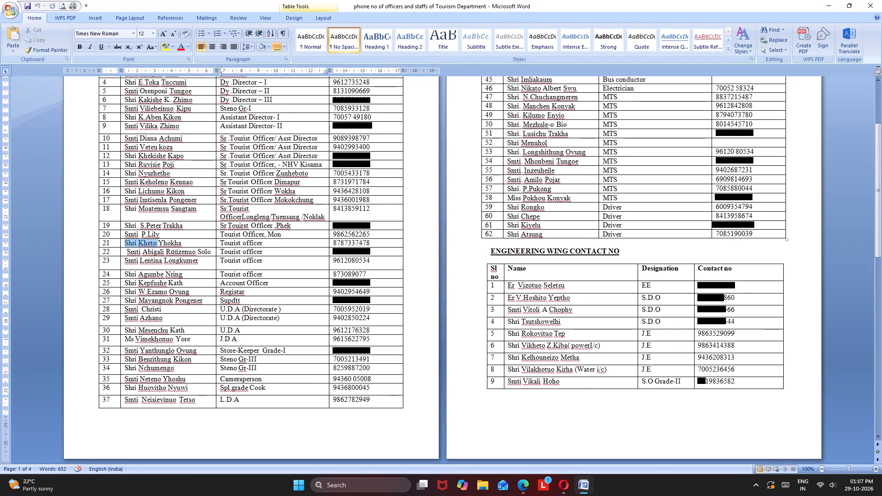
pyautogui.moveTo(210, 243); pyautogui.dragTo(350, 243)
pyautogui.click(223, 278)
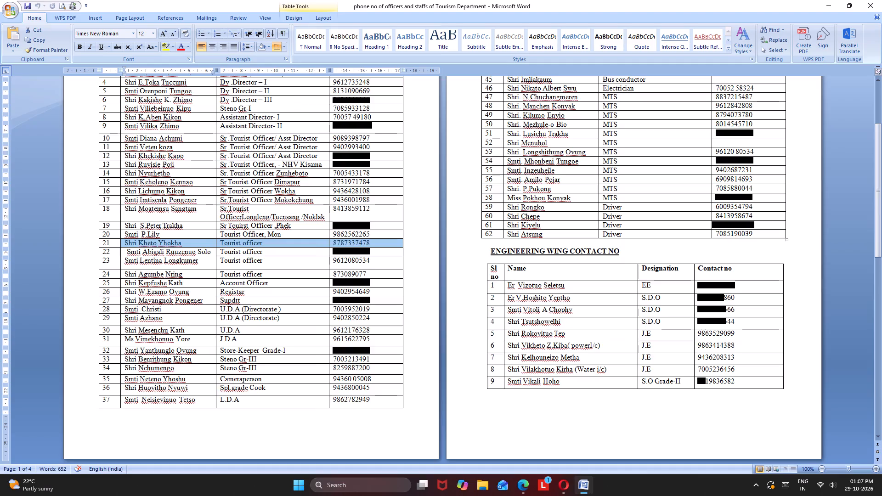
pyautogui.moveTo(133, 262); pyautogui.dragTo(360, 263)
pyautogui.scroll(-1, 229, 269)
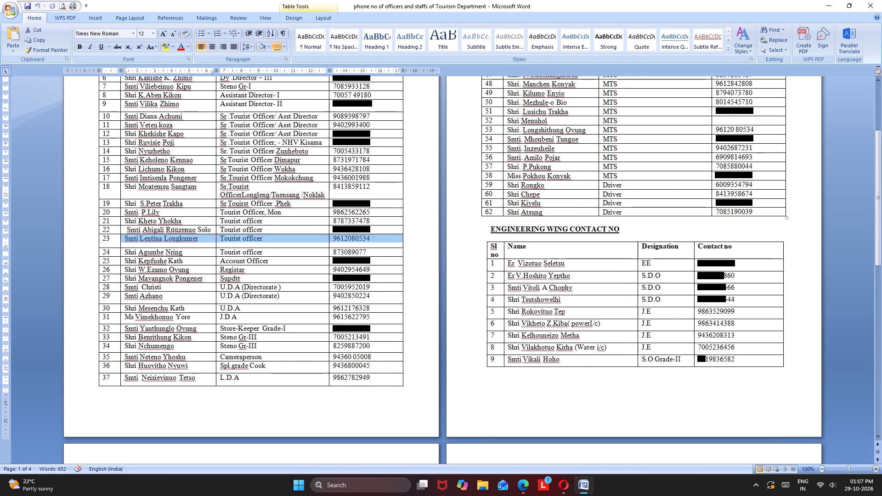
pyautogui.click(160, 253)
pyautogui.moveTo(128, 253); pyautogui.dragTo(334, 253)
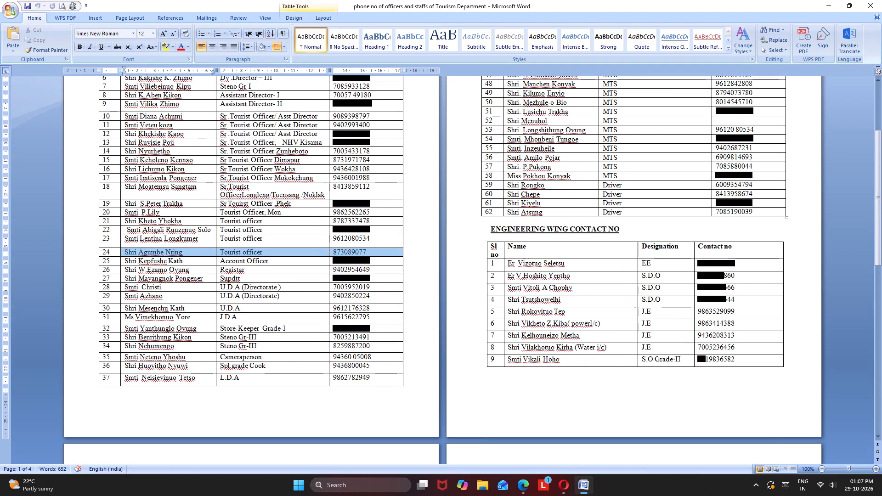
pyautogui.moveTo(334, 253); pyautogui.dragTo(349, 253)
pyautogui.moveTo(254, 276); pyautogui.dragTo(249, 276)
# Copy the entries from Account Officer to L.D.A, rows 25 to 37 of the full list, into the new list starting at row 11.
pyautogui.moveTo(132, 260); pyautogui.dragTo(275, 260)
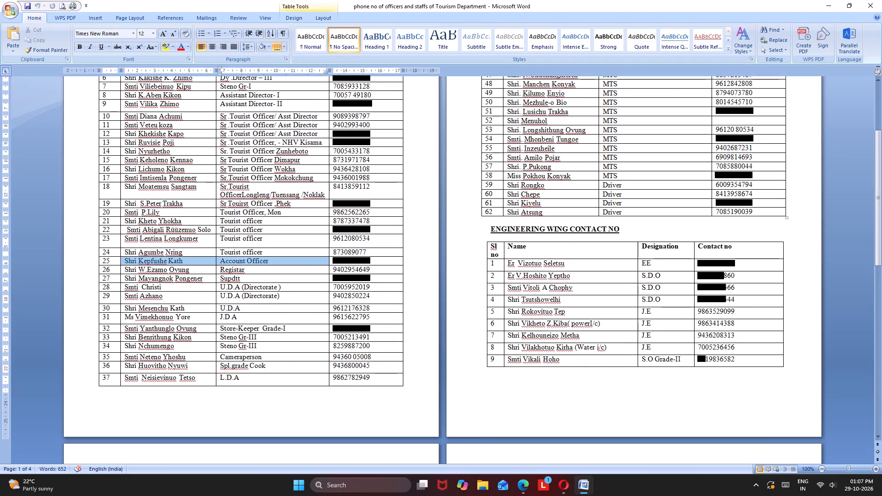
pyautogui.moveTo(275, 260); pyautogui.dragTo(353, 296)
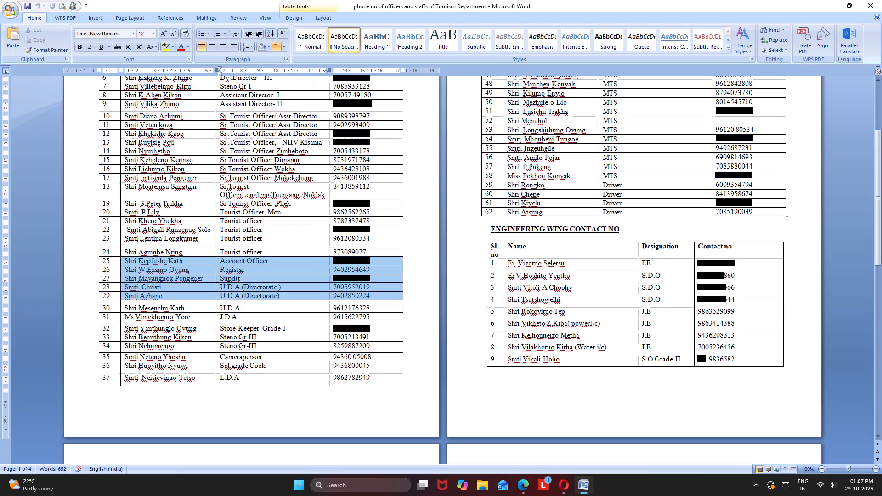
pyautogui.moveTo(353, 296); pyautogui.dragTo(365, 360)
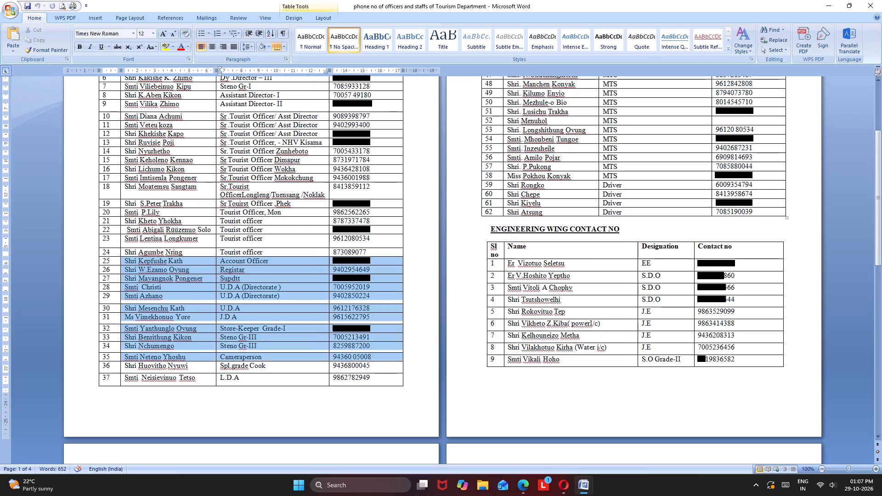
pyautogui.moveTo(365, 360); pyautogui.dragTo(367, 383)
pyautogui.rightClick(341, 334)
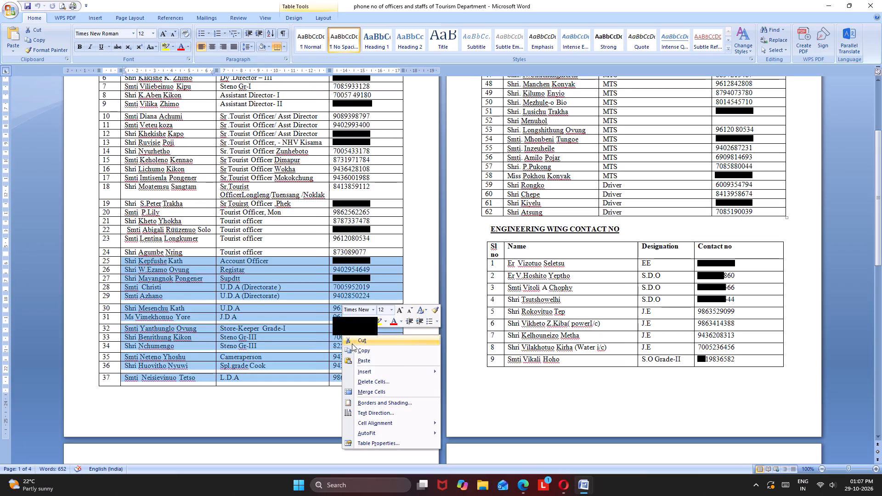
pyautogui.click(359, 349)
pyautogui.click(585, 485)
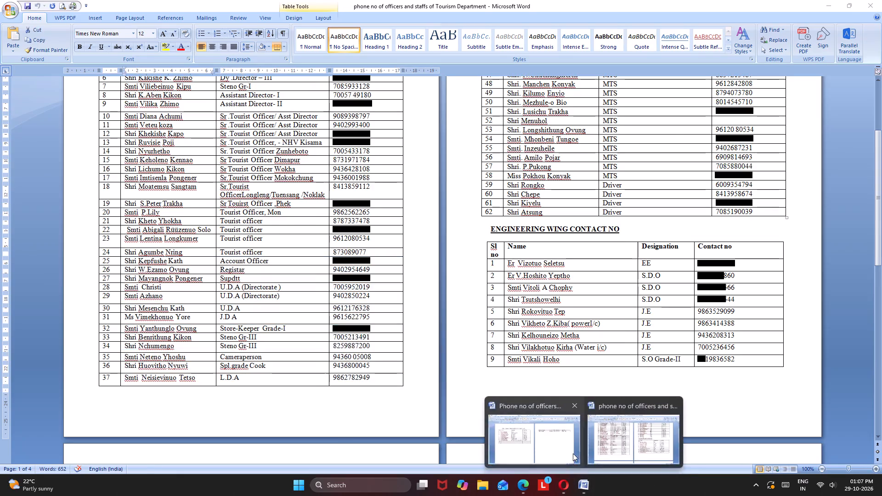
pyautogui.click(565, 451)
pyautogui.click(126, 258)
pyautogui.rightClick(126, 258)
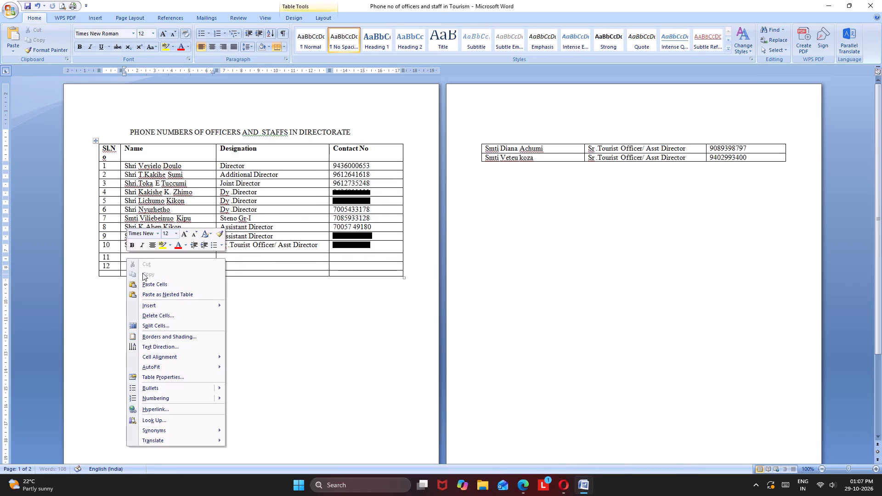
pyautogui.click(146, 283)
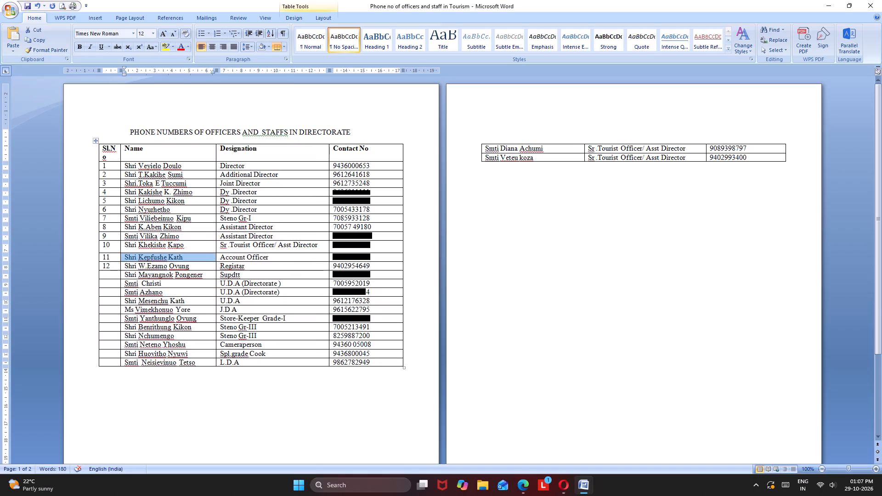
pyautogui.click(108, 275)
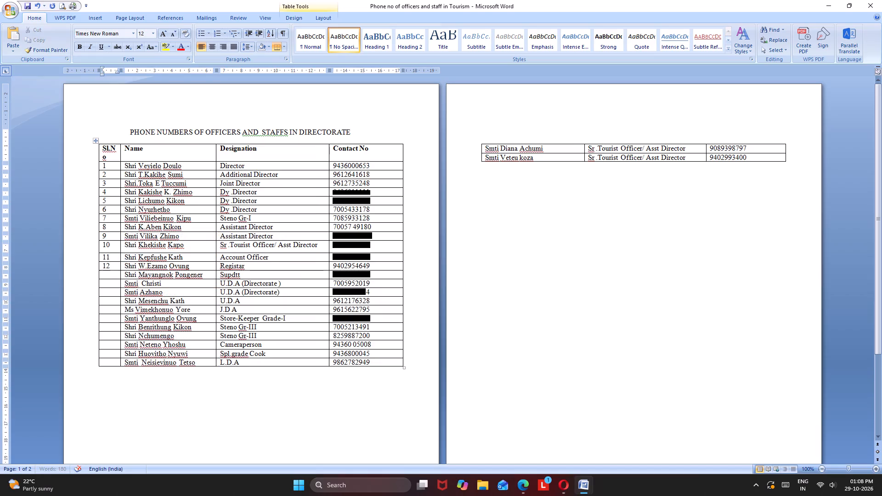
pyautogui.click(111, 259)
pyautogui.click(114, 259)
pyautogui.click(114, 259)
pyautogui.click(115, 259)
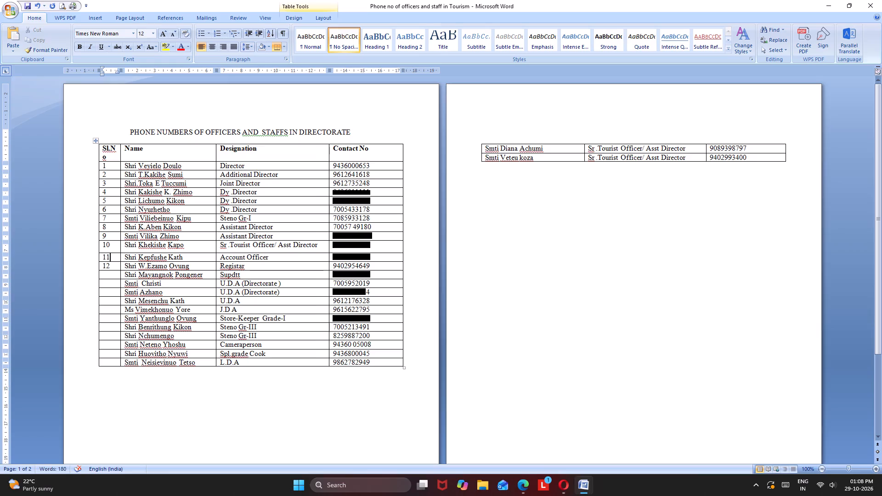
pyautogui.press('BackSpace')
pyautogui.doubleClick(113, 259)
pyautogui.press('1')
# Enter serial numbers 13 to 16 for the rows from Supdtt to the third U.D.A entry.
pyautogui.click(105, 276)
pyautogui.press('1')
pyautogui.press('3')
pyautogui.click(110, 284)
pyautogui.press('1')
pyautogui.press('3')
pyautogui.press('BackSpace')
pyautogui.press('4')
pyautogui.click(117, 291)
pyautogui.press('1')
pyautogui.press('5')
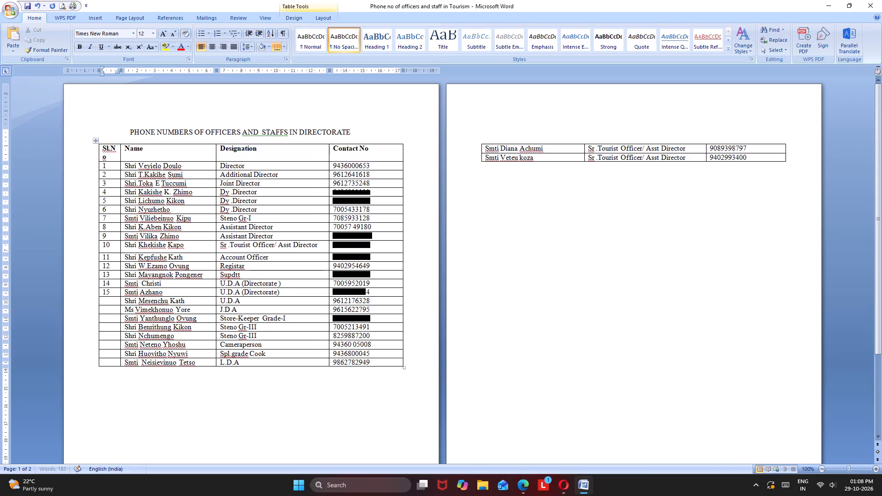
pyautogui.click(109, 302)
pyautogui.press('1')
pyautogui.press('6')
# Enter serial numbers 17 to 19 for the J.D.A, Store-Keeper Grade-I and first Steno Gr-III rows.
pyautogui.click(112, 309)
pyautogui.press('1')
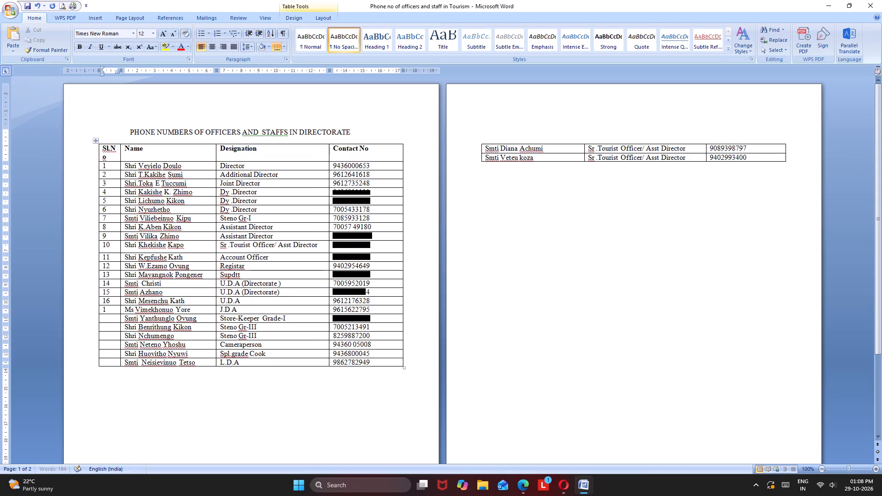
pyautogui.press('7')
pyautogui.click(113, 319)
pyautogui.press('1')
pyautogui.press('8')
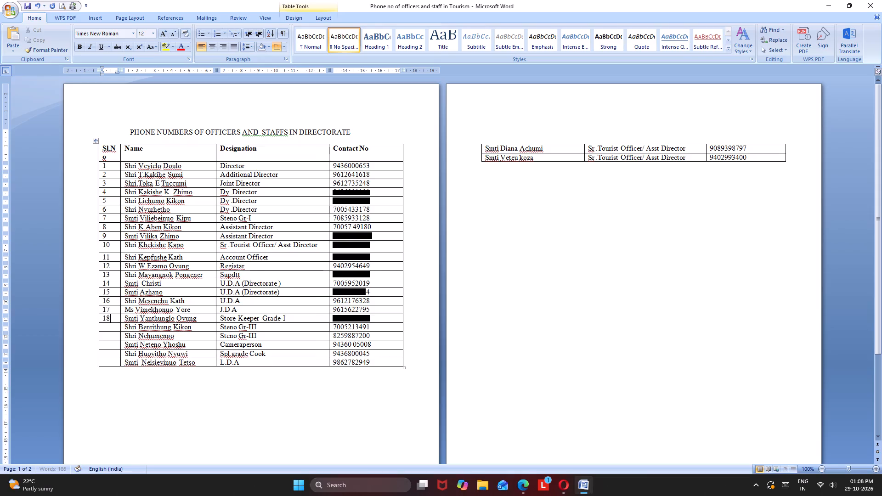
pyautogui.click(110, 327)
pyautogui.press('1')
pyautogui.press('9')
# Enter serial numbers 20 to 23 for the rows from the second Steno Gr-III to L.D.A.
pyautogui.click(112, 334)
pyautogui.press('5')
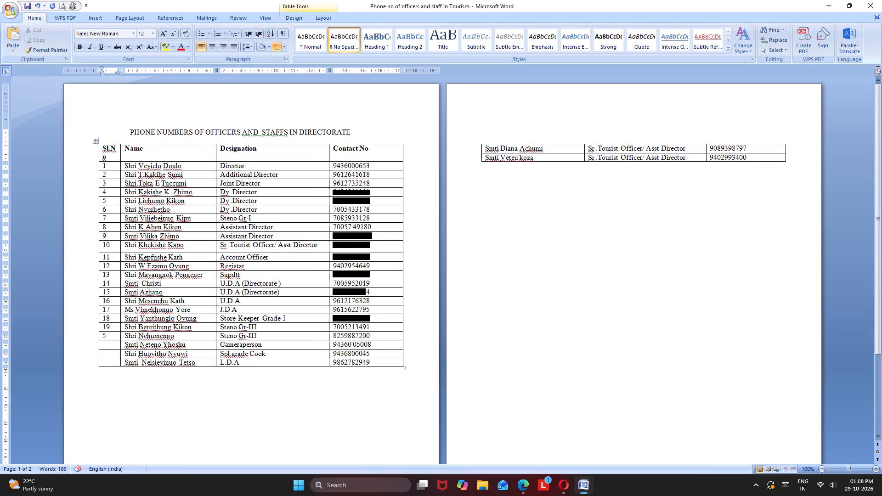
pyautogui.press('BackSpace')
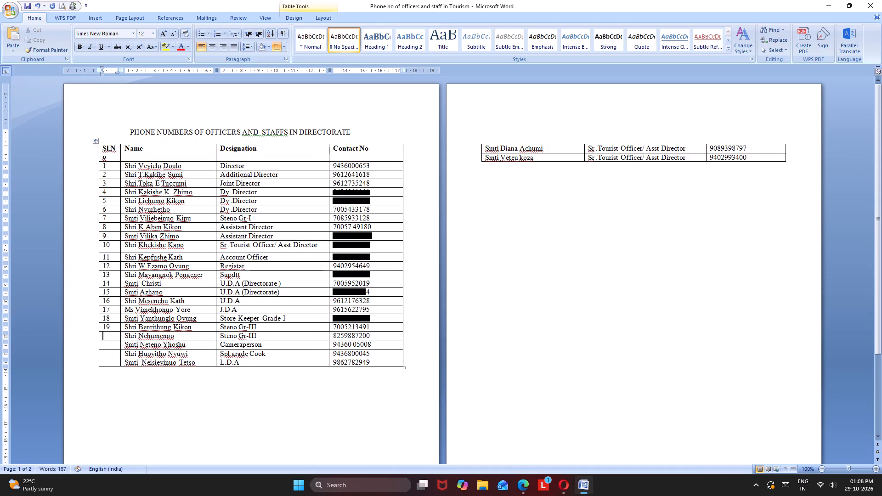
pyautogui.write('20')
pyautogui.click(110, 343)
pyautogui.press('2')
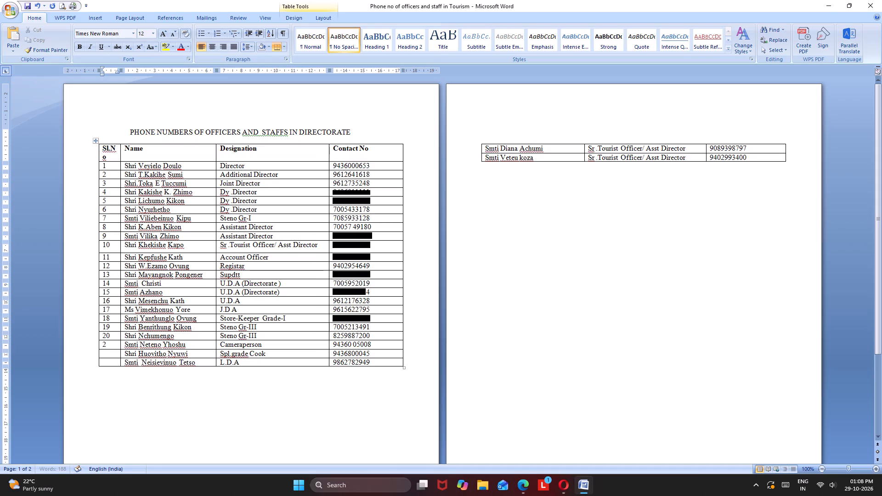
pyautogui.press('1')
pyautogui.click(109, 352)
pyautogui.press('2')
pyautogui.press('2')
pyautogui.click(111, 360)
pyautogui.write('21')
pyautogui.click(164, 379)
pyautogui.doubleClick(119, 363)
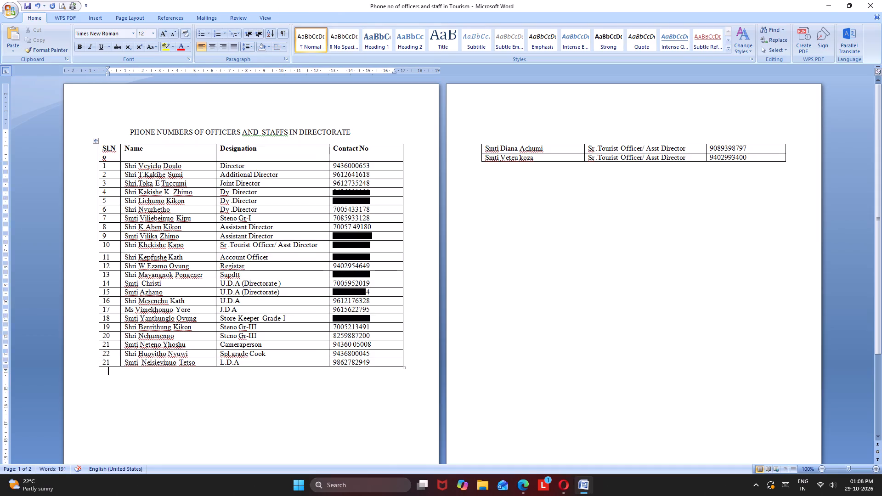
pyautogui.press('BackSpace')
pyautogui.press('3')
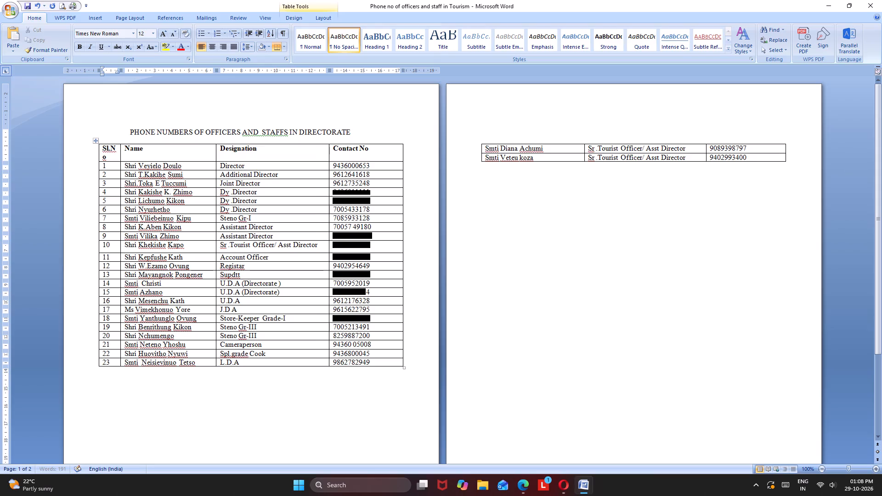
# Insert an empty row below row 13, the Supdtt entry.
pyautogui.click(405, 273)
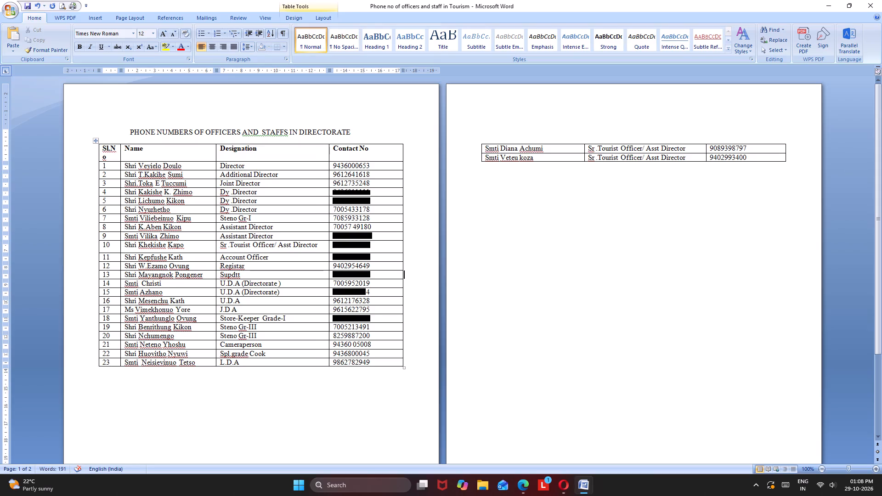
pyautogui.press('Return')
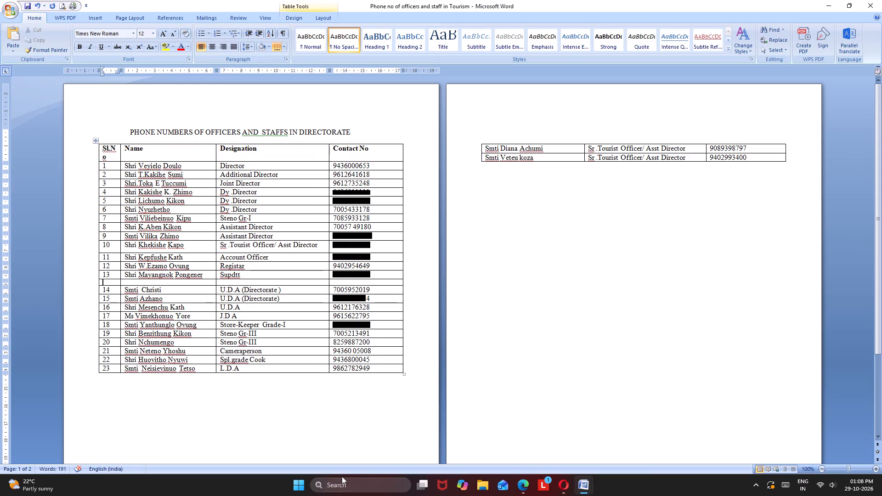
# Search the computer for "emplo" and open the Excel workbook Tourism Employee Details (Annexure 7).
pyautogui.click(340, 485)
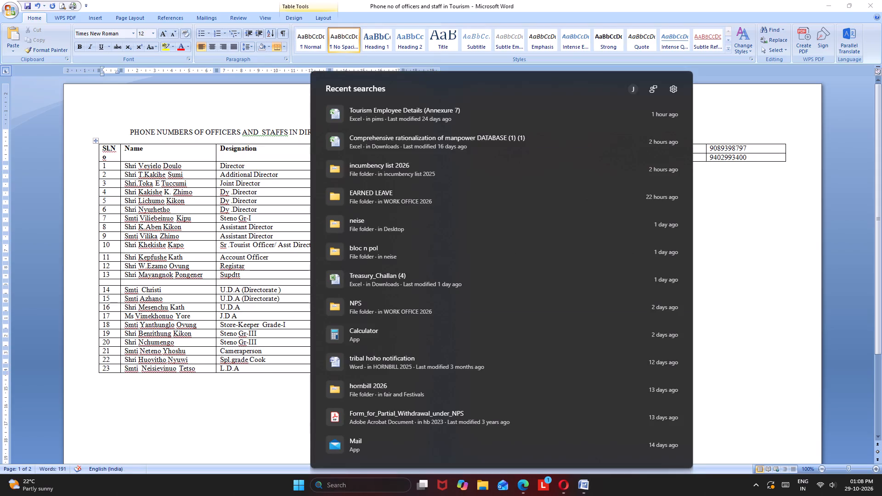
pyautogui.write('emplo')
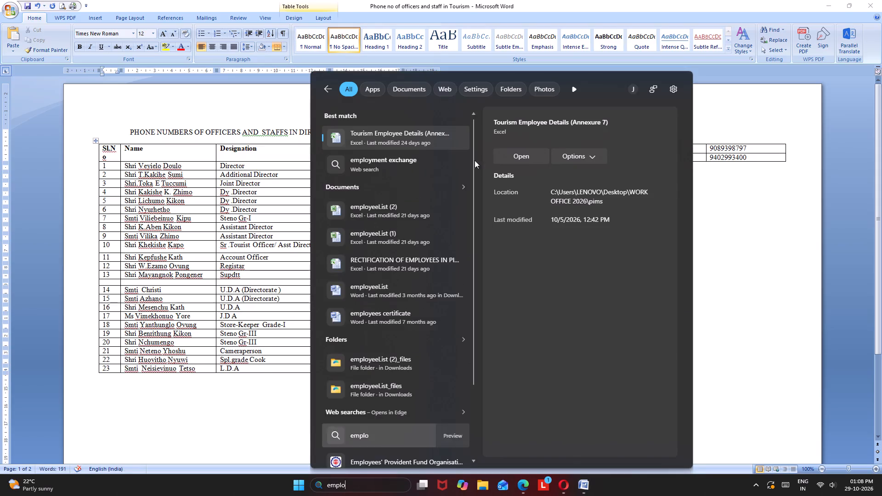
pyautogui.doubleClick(433, 131)
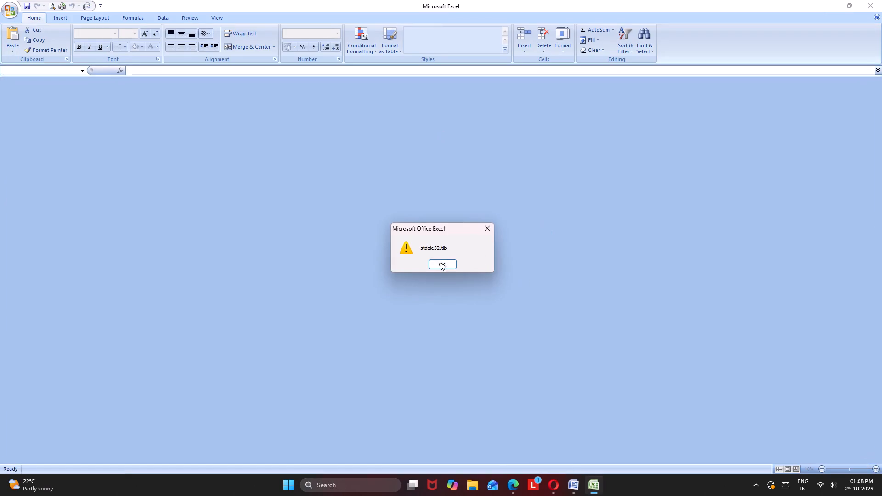
pyautogui.click(441, 262)
pyautogui.click(573, 125)
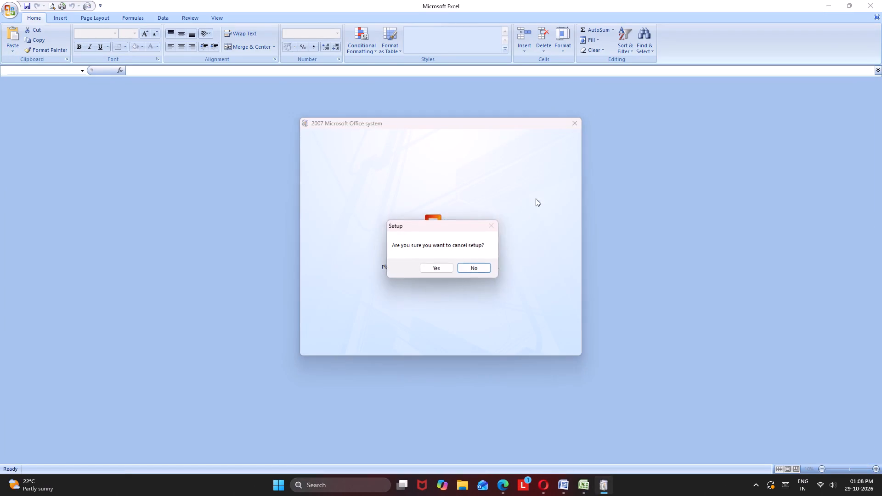
pyautogui.click(474, 261)
pyautogui.click(474, 266)
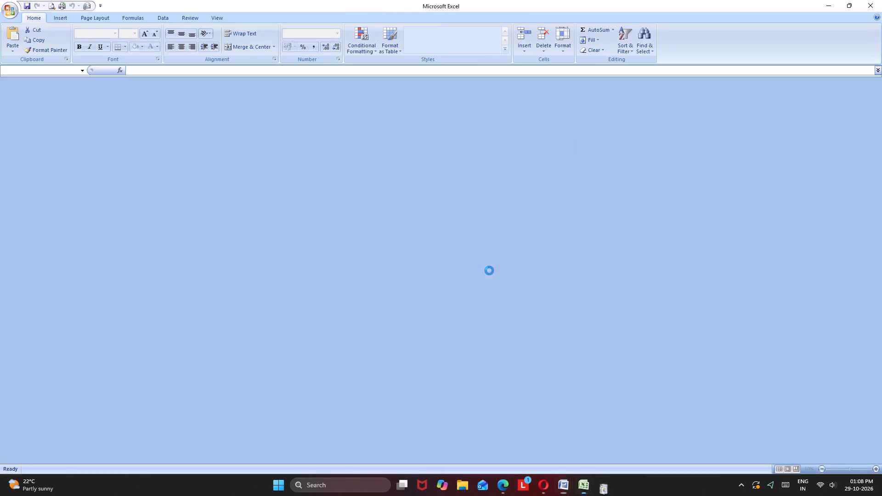
pyautogui.click(504, 259)
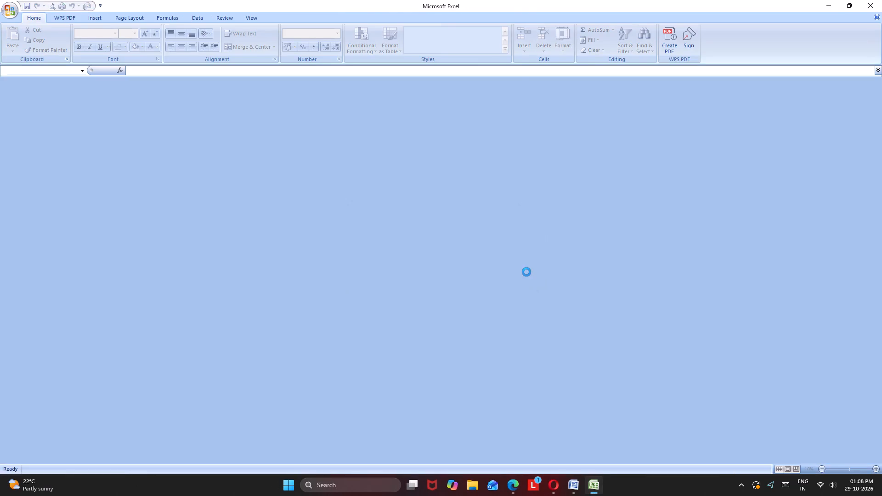
# Copy the name of the Jr. Accounts Officer (Treasuries) from row 39 of the employee details sheet.
pyautogui.scroll(4, 396, 233)
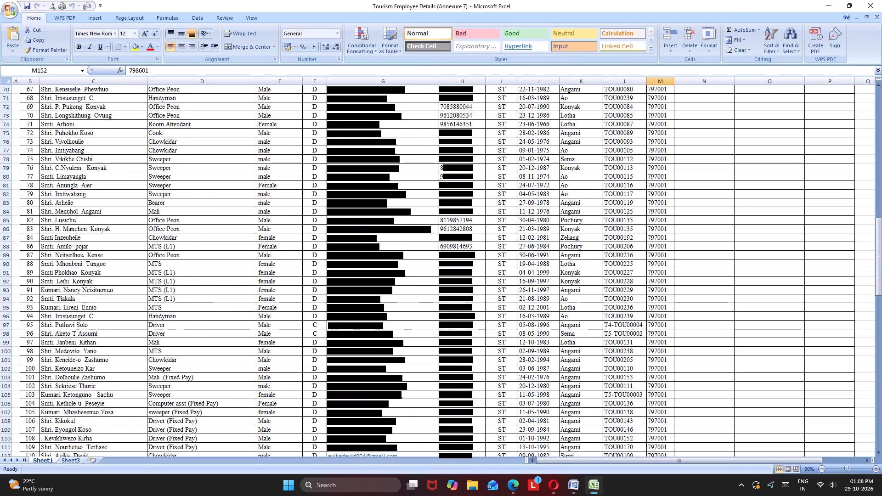
pyautogui.scroll(1, 396, 233)
pyautogui.scroll(-1, 396, 233)
pyautogui.scroll(11, 396, 233)
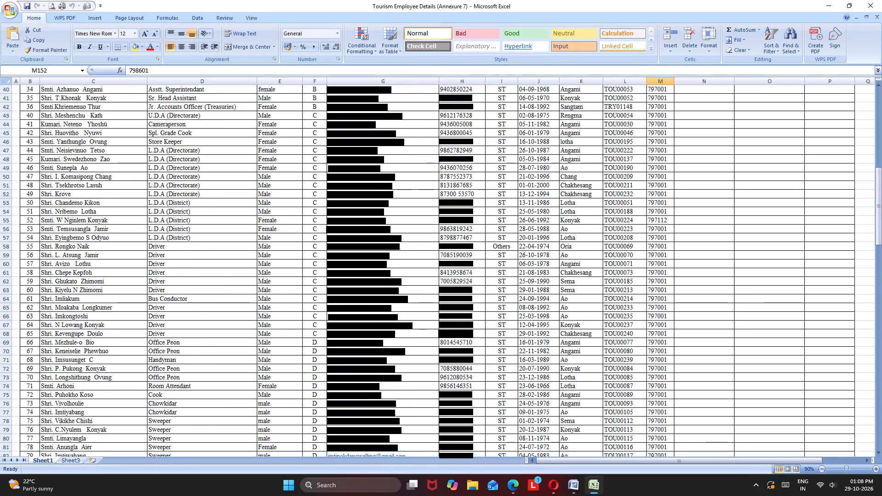
pyautogui.scroll(-1, 119, 185)
pyautogui.scroll(2, 119, 185)
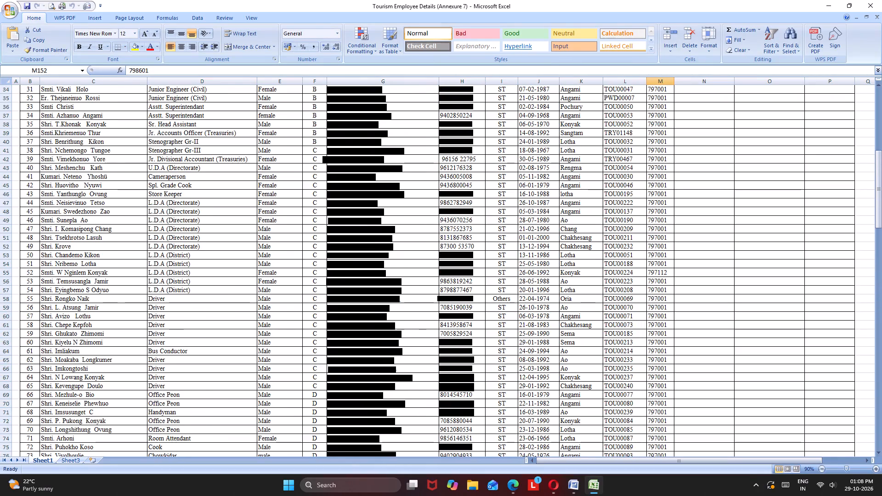
pyautogui.click(81, 165)
pyautogui.click(80, 160)
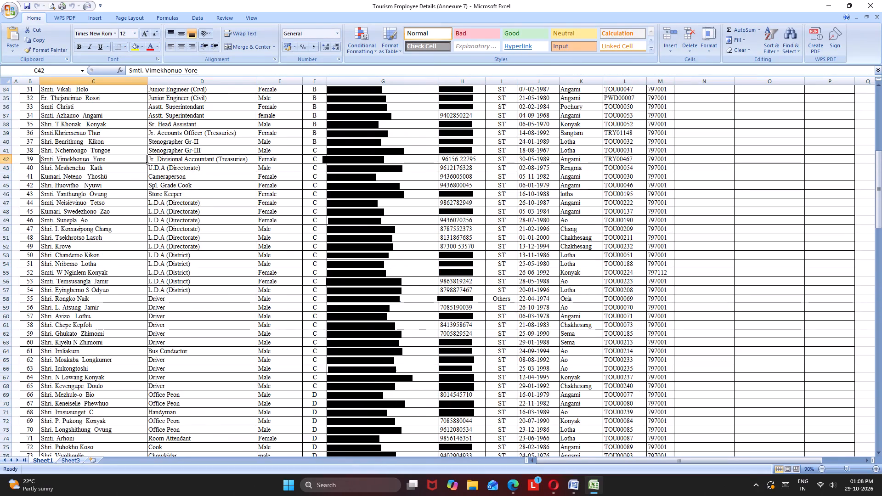
pyautogui.moveTo(51, 134); pyautogui.dragTo(160, 134)
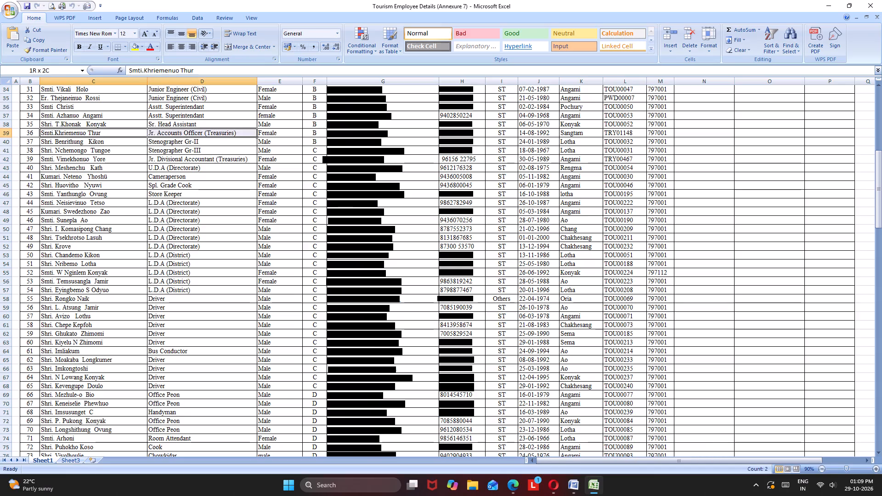
pyautogui.moveTo(160, 134); pyautogui.dragTo(205, 134)
pyautogui.click(140, 155)
pyautogui.click(99, 134)
pyautogui.rightClick(99, 134)
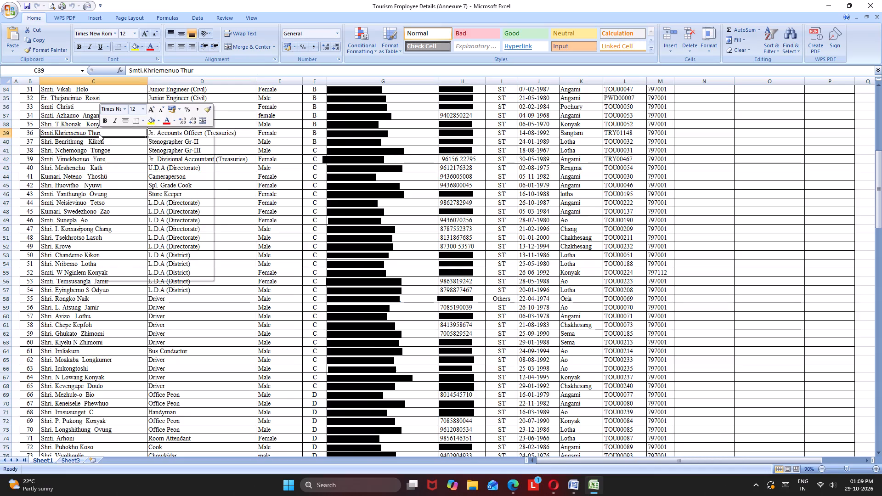
pyautogui.click(118, 150)
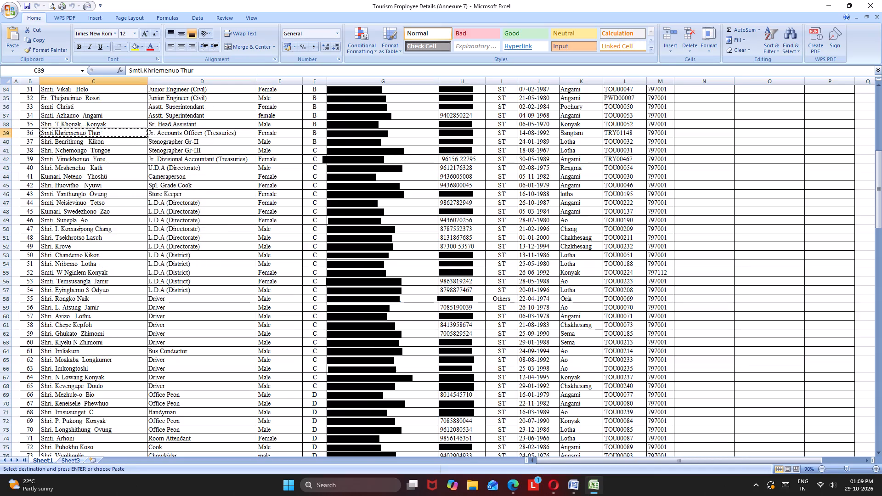
# In the Word phone list, clear the Account Officer entry in row 11 and paste the copied name into its Name cell.
pyautogui.click(594, 485)
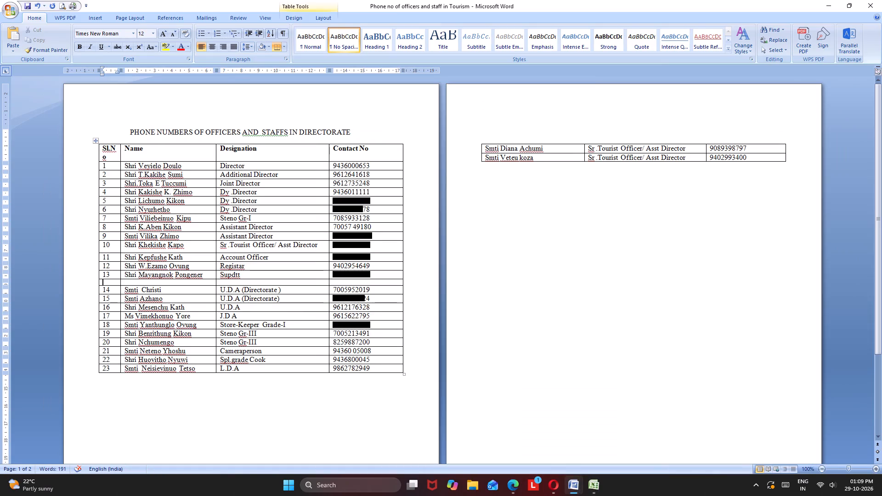
pyautogui.moveTo(132, 258); pyautogui.dragTo(140, 258)
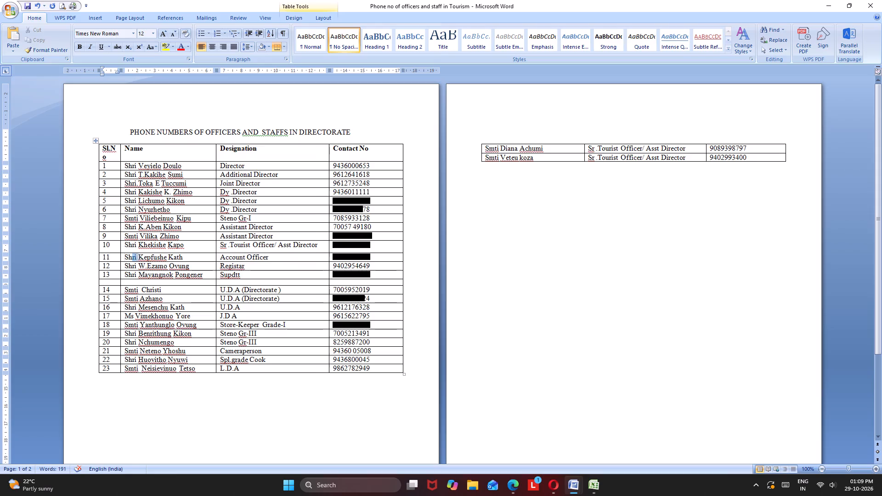
pyautogui.moveTo(140, 258); pyautogui.dragTo(352, 258)
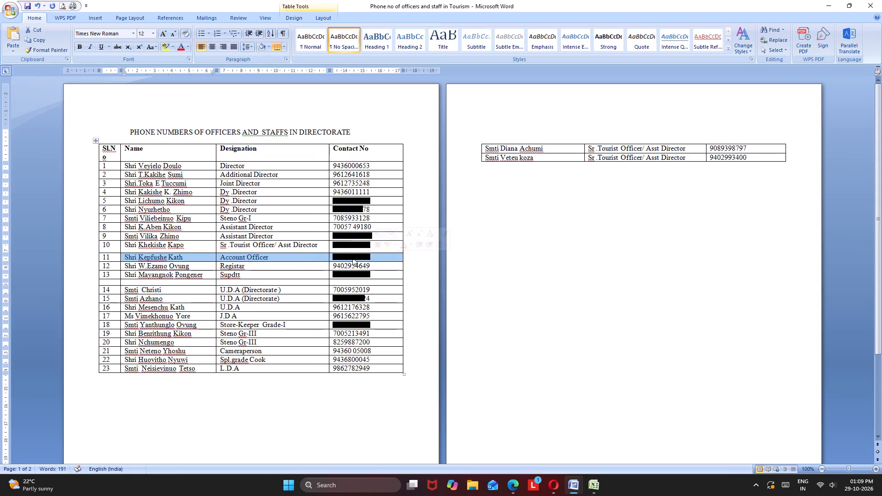
pyautogui.press('Delete')
pyautogui.rightClick(135, 257)
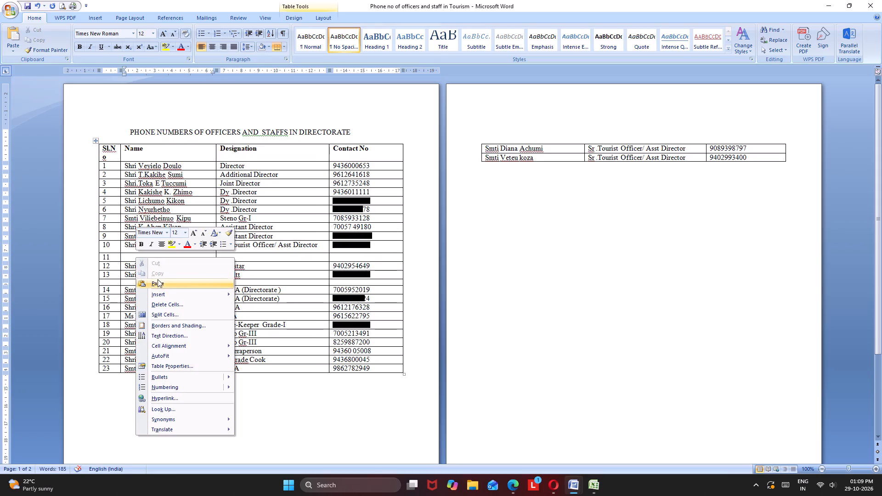
pyautogui.click(158, 283)
pyautogui.click(148, 271)
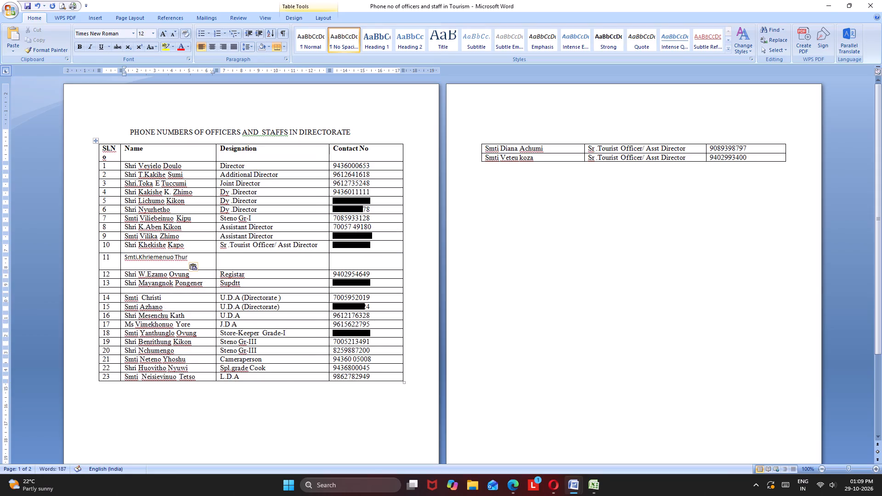
# Format row 11's pasted name in Times New Roman 12 and remove the extra blank line beneath it.
pyautogui.moveTo(111, 257); pyautogui.dragTo(194, 255)
pyautogui.click(133, 36)
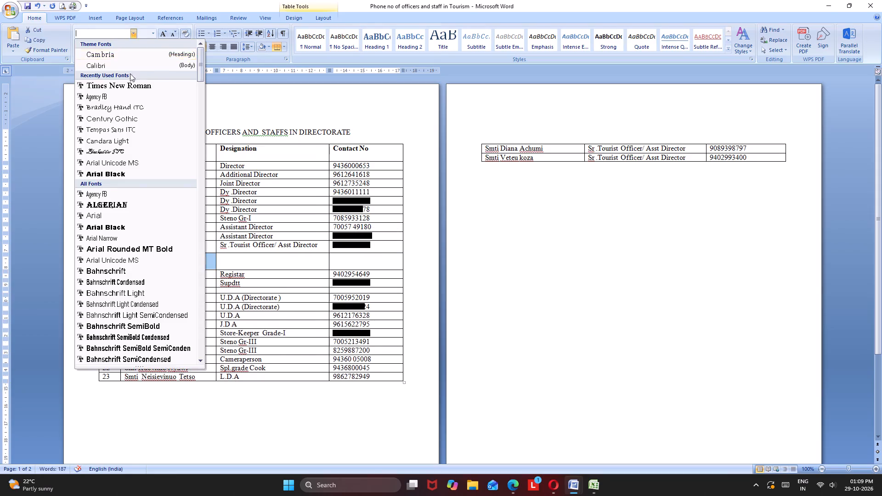
pyautogui.click(130, 84)
pyautogui.click(155, 35)
pyautogui.click(142, 76)
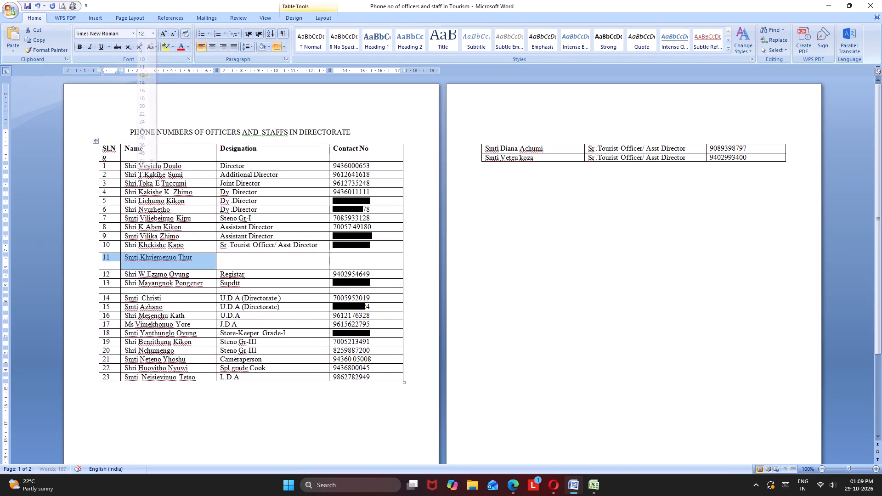
pyautogui.click(127, 270)
pyautogui.click(128, 266)
pyautogui.press('BackSpace')
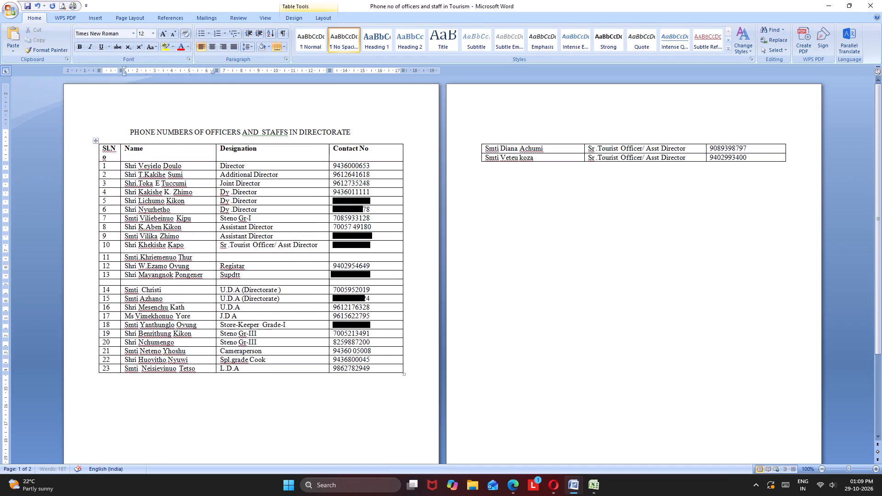
# Enter JAO as the designation in row 11 of the phone list.
pyautogui.click(220, 258)
pyautogui.click(228, 258)
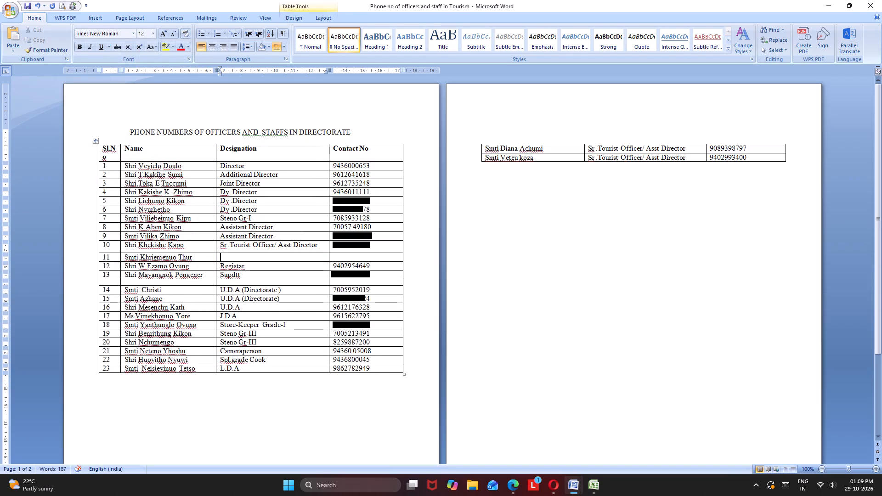
pyautogui.write('JAO')
pyautogui.press('space')
pyautogui.press('Tab')
# In the Excel employee details sheet, copy the contact number of the Jr. Accounts Officer (Treasuries) from row 39.
pyautogui.click(511, 485)
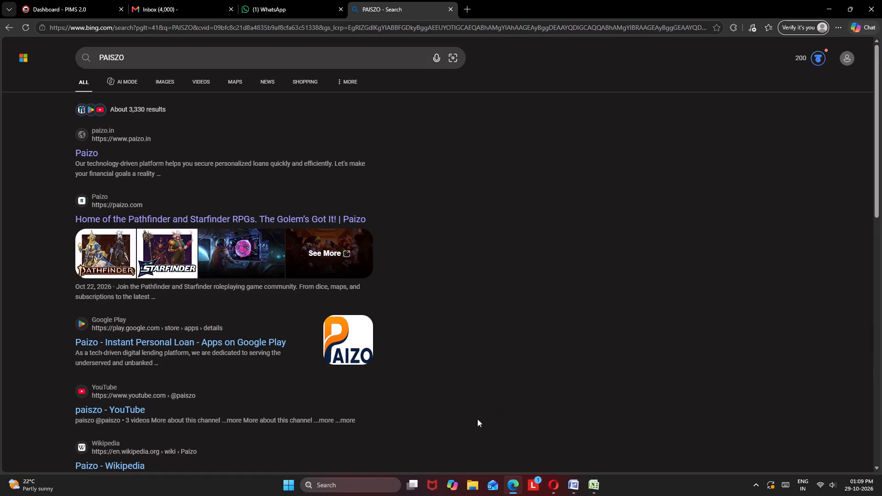
pyautogui.click(516, 484)
pyautogui.click(594, 484)
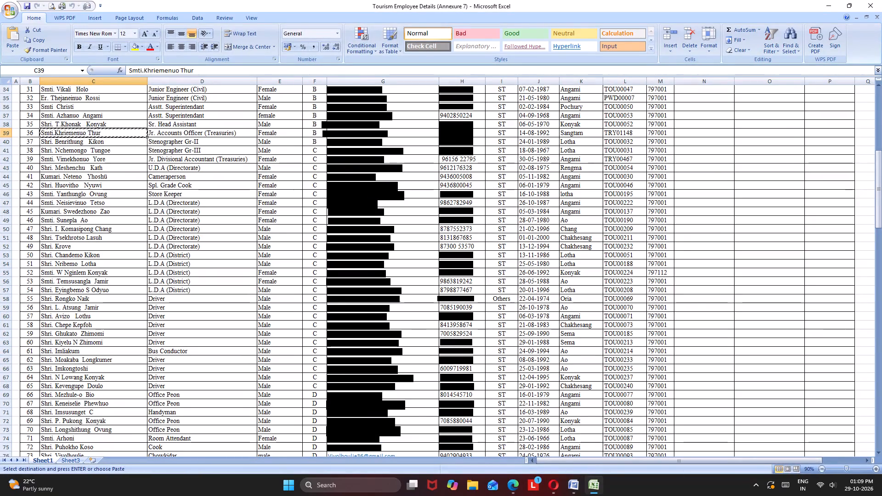
pyautogui.click(177, 194)
pyautogui.click(246, 135)
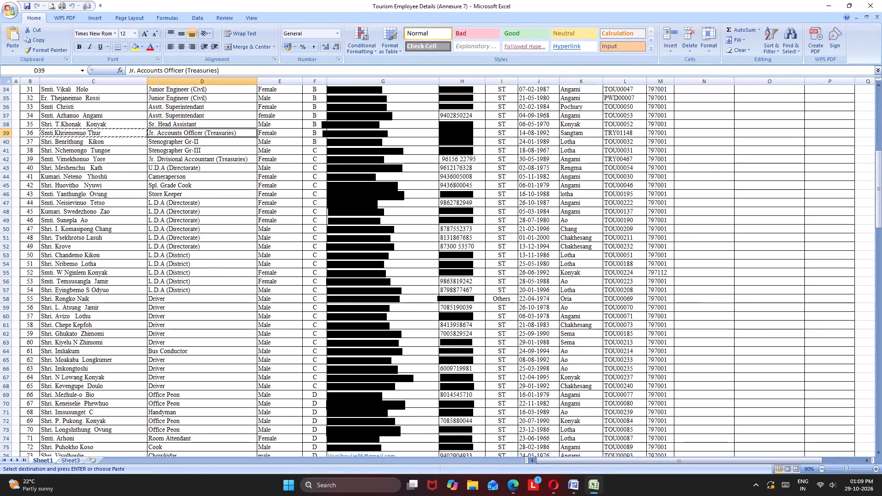
pyautogui.click(409, 132)
pyautogui.click(454, 132)
pyautogui.rightClick(453, 132)
pyautogui.click(474, 149)
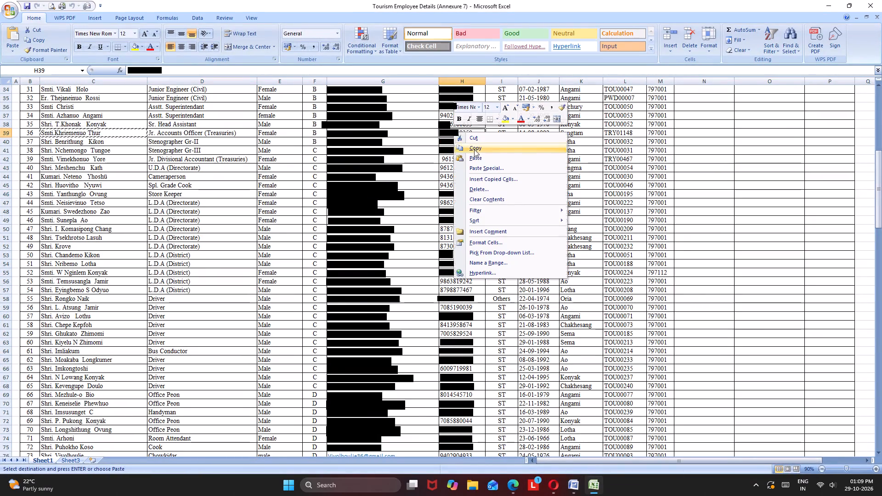
# Back in Word, paste the copied number into row 11's Contact No cell and remove the extra blank line below it.
pyautogui.click(831, 3)
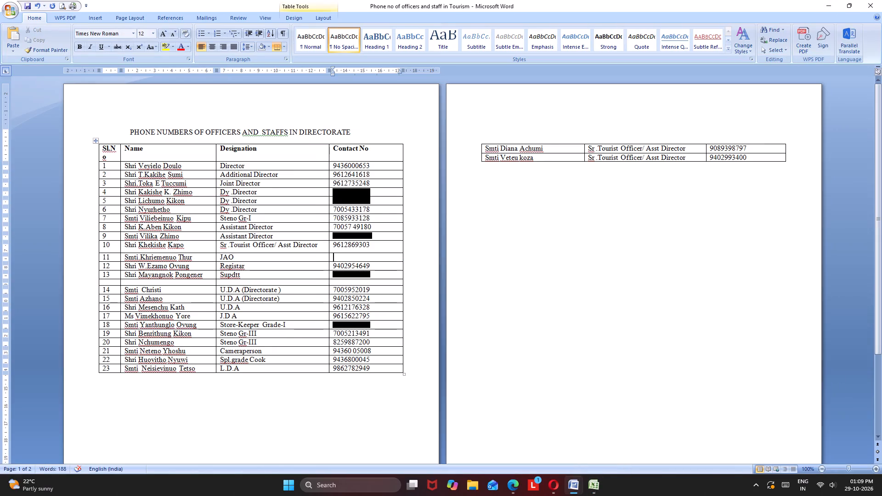
pyautogui.rightClick(349, 255)
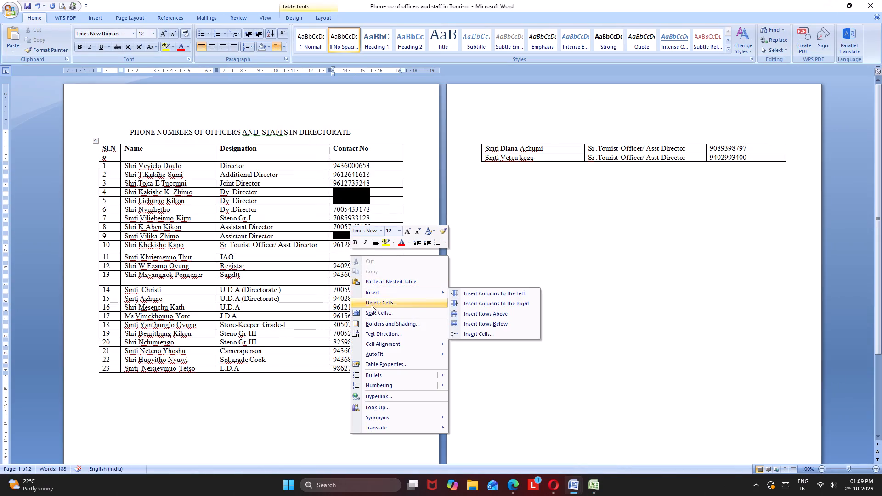
pyautogui.click(371, 285)
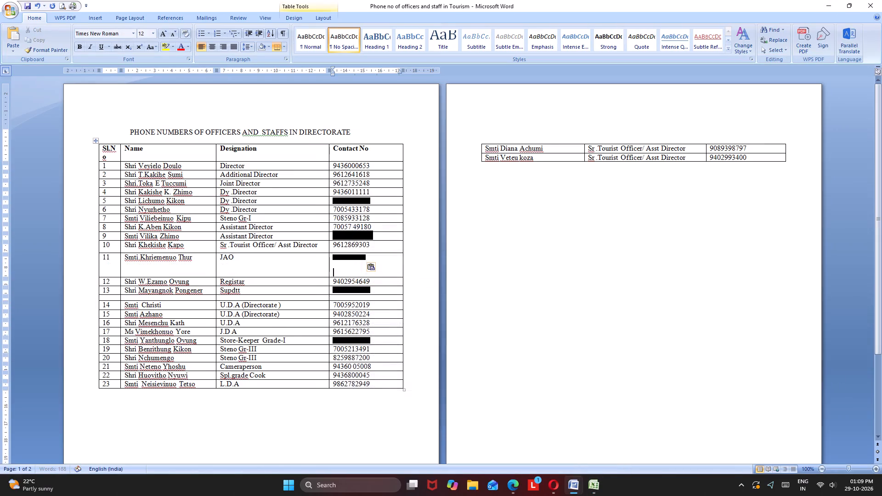
pyautogui.click(342, 266)
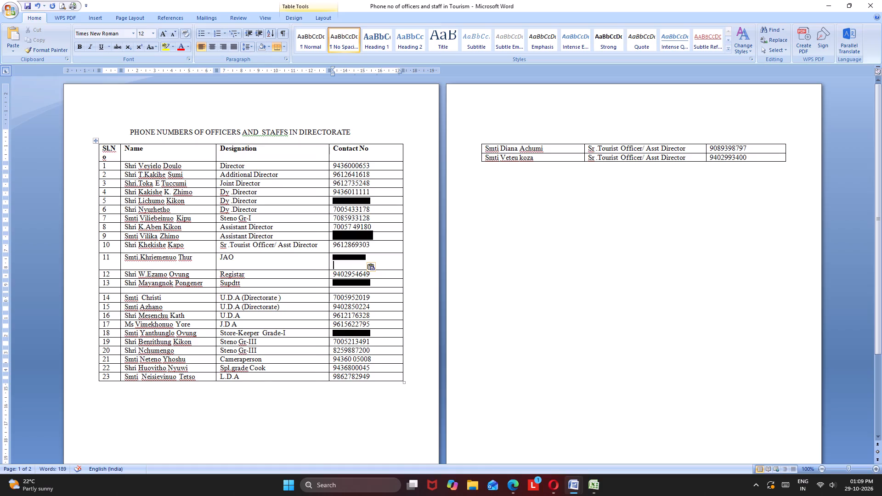
pyautogui.press('BackSpace')
# Format the name, designation and contact number in row 11 in Times New Roman, size 12.
pyautogui.moveTo(141, 255); pyautogui.dragTo(312, 255)
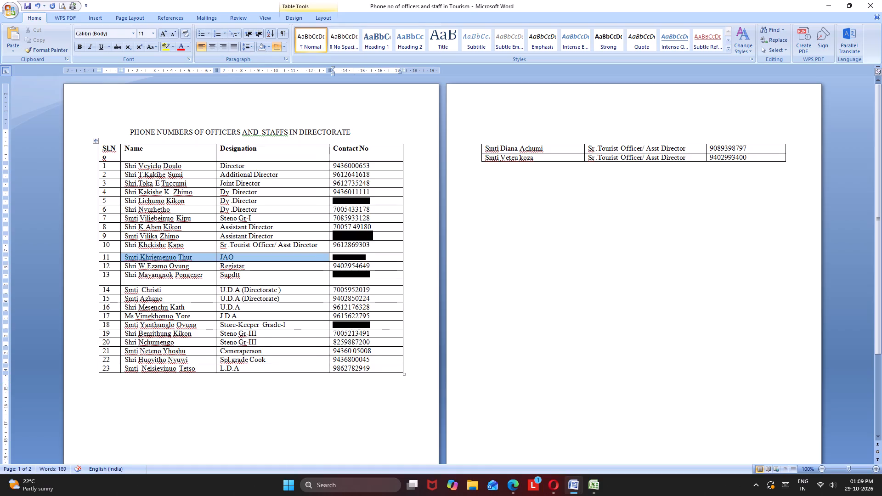
pyautogui.moveTo(312, 255); pyautogui.dragTo(370, 256)
pyautogui.click(153, 34)
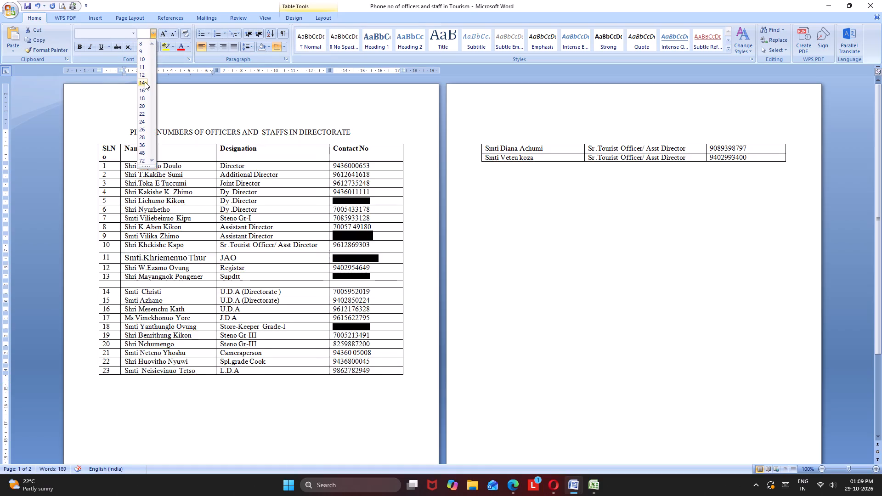
pyautogui.click(142, 73)
pyautogui.click(134, 34)
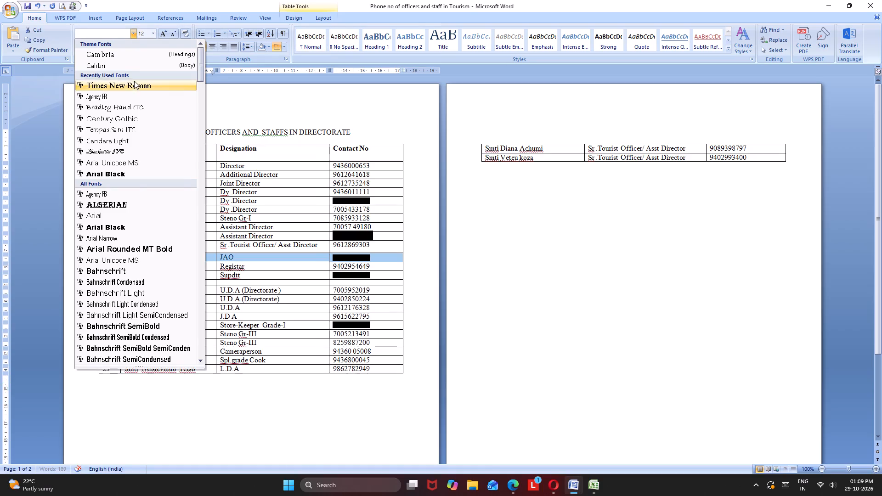
pyautogui.click(134, 82)
pyautogui.moveTo(196, 169); pyautogui.dragTo(201, 172)
# Cut the JAO entry's name, designation and contact number from row 11 and paste them in the space below the main table.
pyautogui.click(589, 488)
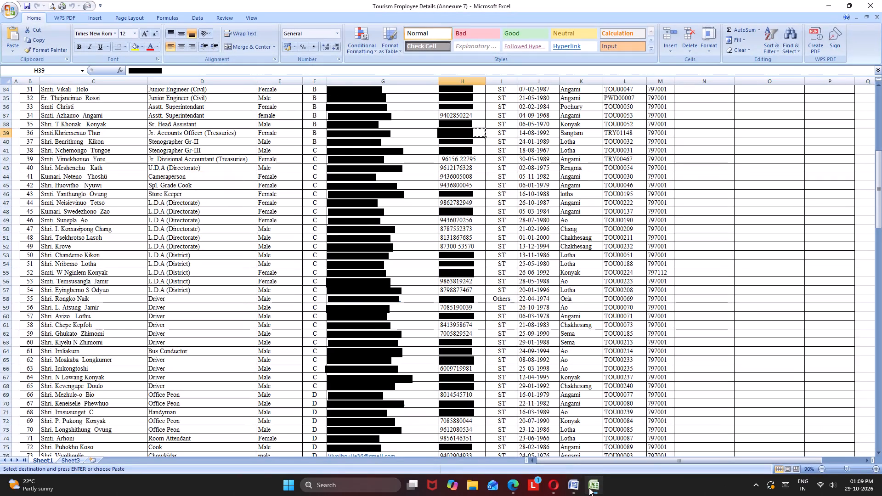
pyautogui.click(589, 488)
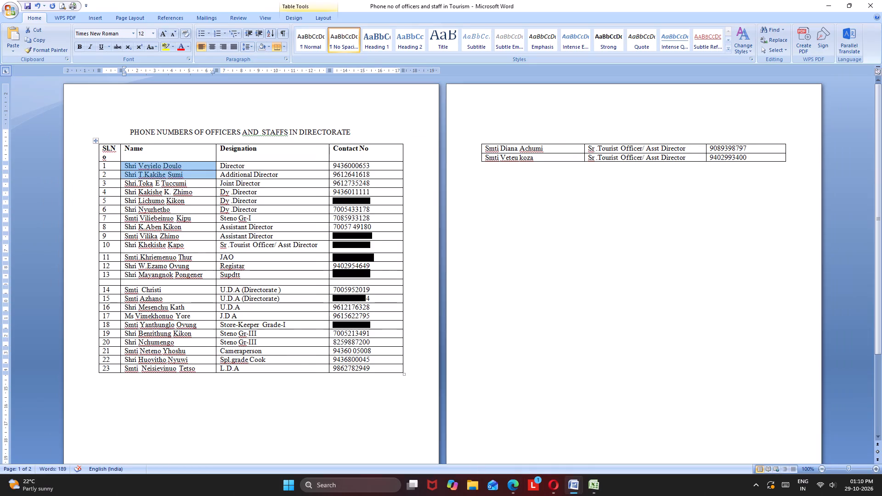
pyautogui.moveTo(132, 256); pyautogui.dragTo(373, 256)
pyautogui.rightClick(367, 256)
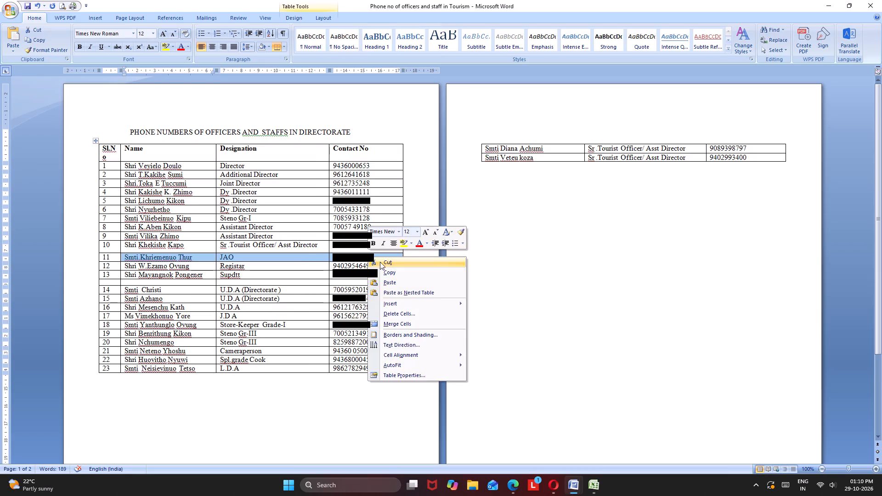
pyautogui.click(381, 262)
pyautogui.rightClick(167, 418)
pyautogui.click(191, 320)
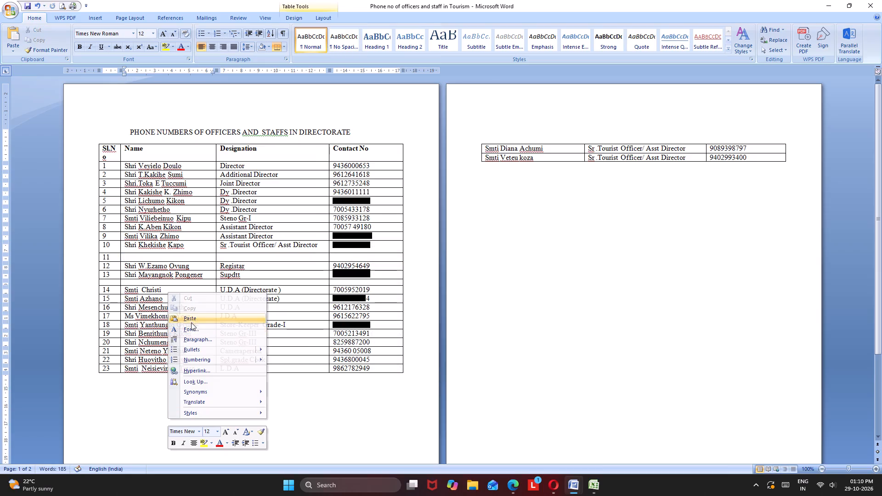
# Check the staff order in the Excel employee details sheet, and move Word's Registar and Supdtt entries up into rows 11 and 12.
pyautogui.click(599, 484)
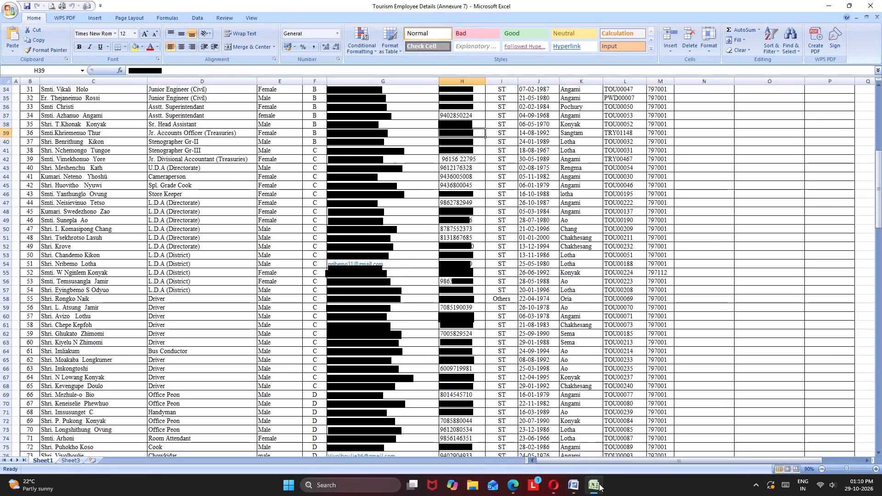
pyautogui.scroll(4, 253, 243)
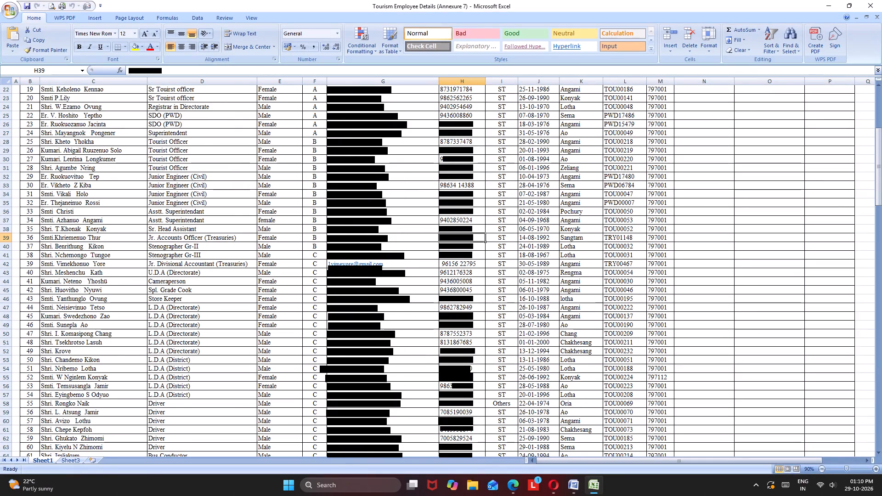
pyautogui.click(73, 212)
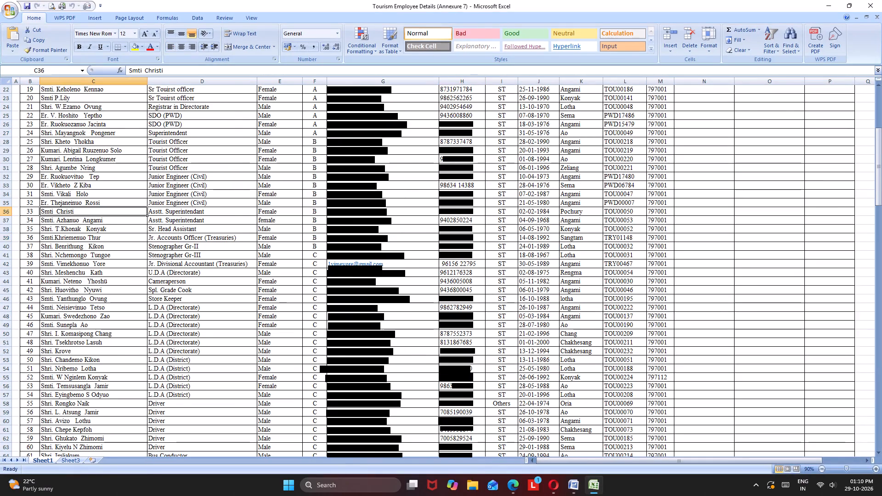
pyautogui.scroll(1, 71, 160)
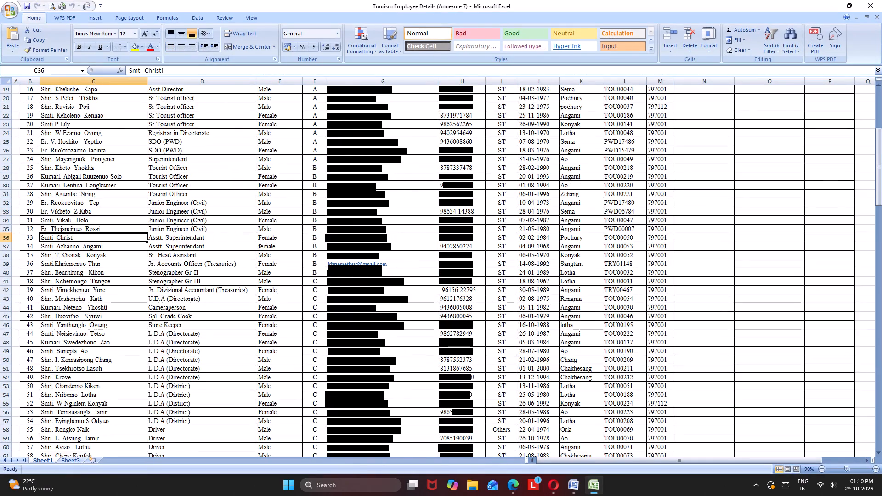
pyautogui.click(70, 160)
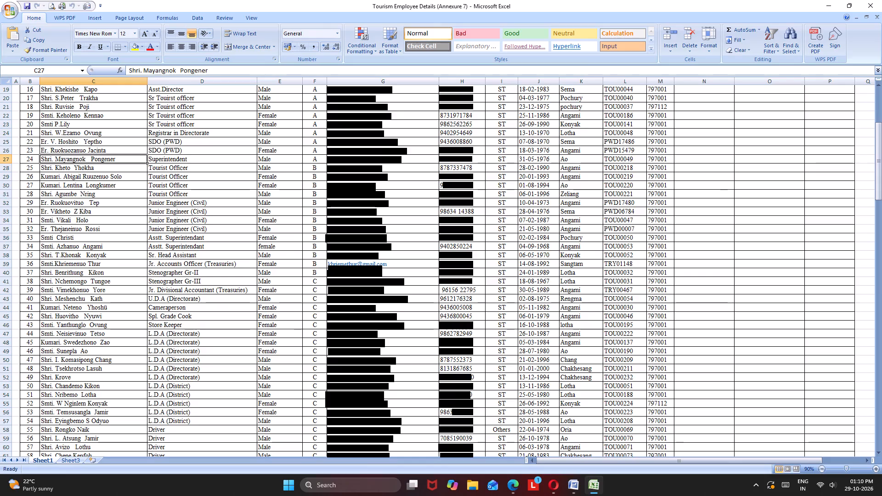
pyautogui.click(827, 5)
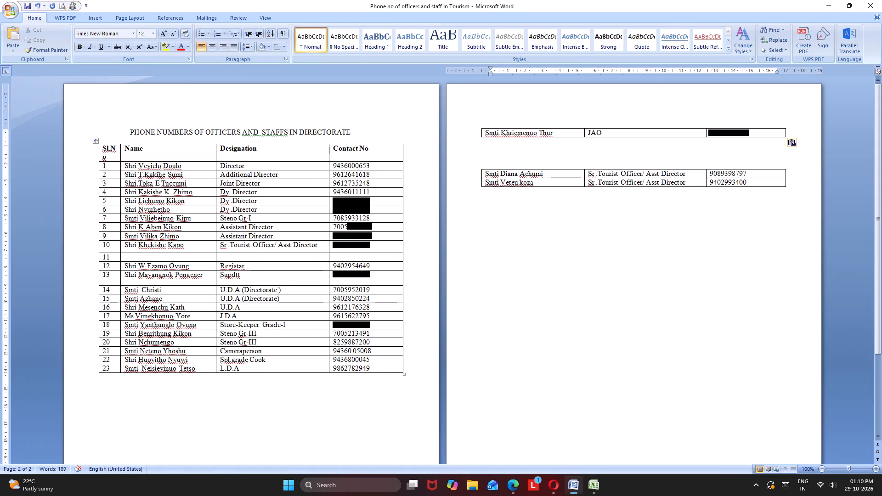
pyautogui.moveTo(140, 267); pyautogui.dragTo(362, 273)
pyautogui.moveTo(152, 268); pyautogui.dragTo(143, 255)
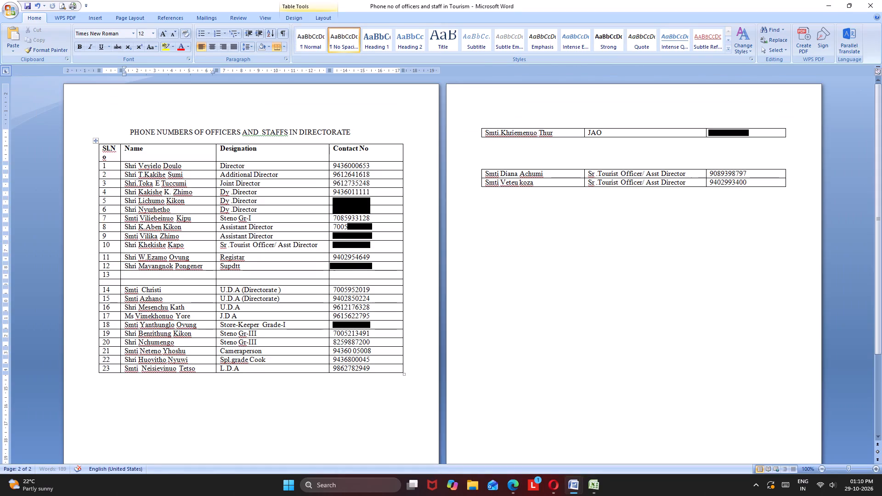
# Move the two U.D.A (Directorate) entries from rows 14 and 15 up into row 13 and the unnumbered row below it.
pyautogui.click(219, 292)
pyautogui.moveTo(130, 290); pyautogui.dragTo(351, 292)
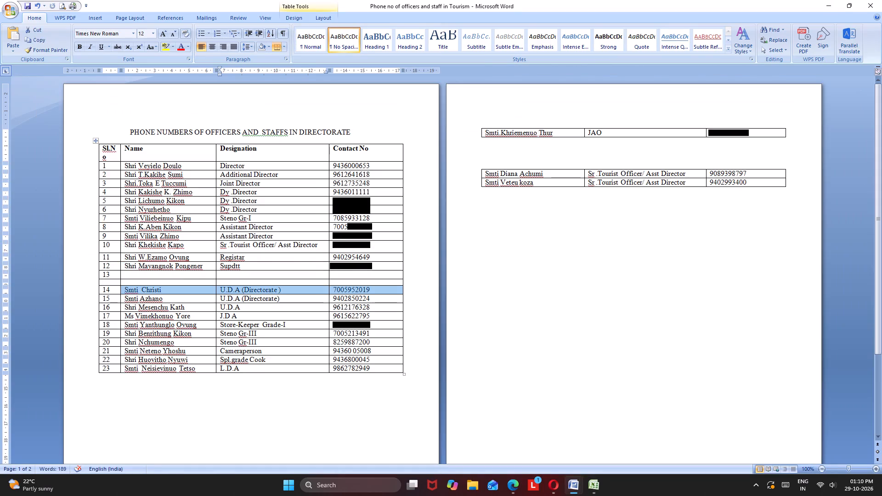
pyautogui.moveTo(351, 292); pyautogui.dragTo(354, 296)
pyautogui.moveTo(133, 291); pyautogui.dragTo(130, 275)
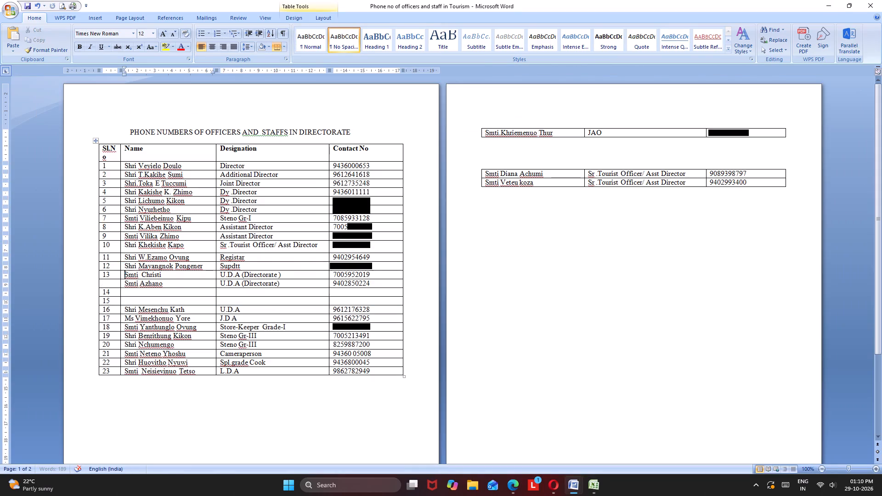
# Move the JAO entry from the second page into the empty cells of row 14.
pyautogui.moveTo(494, 132); pyautogui.dragTo(743, 132)
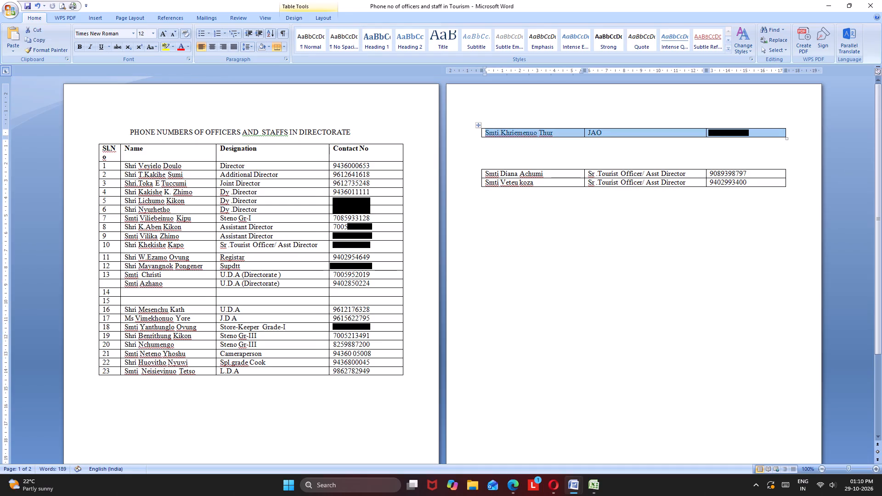
pyautogui.moveTo(542, 137); pyautogui.dragTo(494, 127)
pyautogui.moveTo(489, 131); pyautogui.dragTo(196, 291)
# Shift the serial numbers 14 to 23 up one row so 14 sits beside the second U.D.A (Directorate) entry.
pyautogui.moveTo(110, 295); pyautogui.dragTo(109, 370)
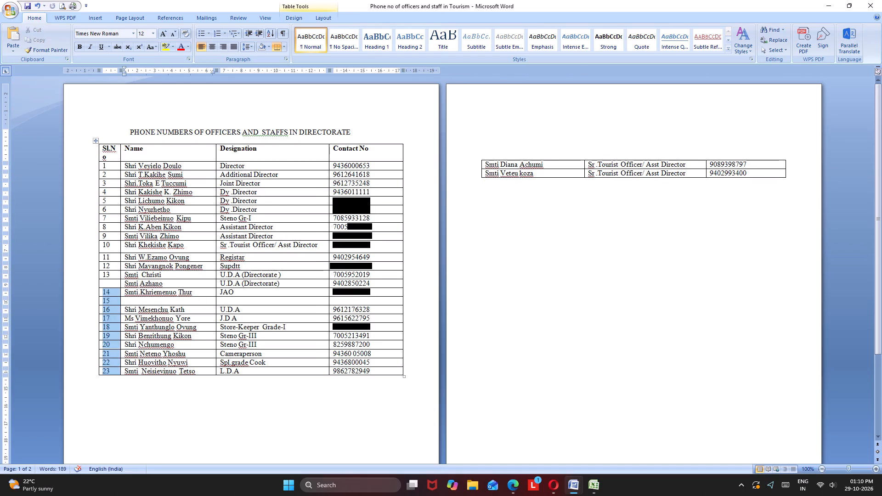
pyautogui.moveTo(109, 370); pyautogui.dragTo(109, 370)
pyautogui.moveTo(109, 295); pyautogui.dragTo(109, 284)
pyautogui.click(170, 309)
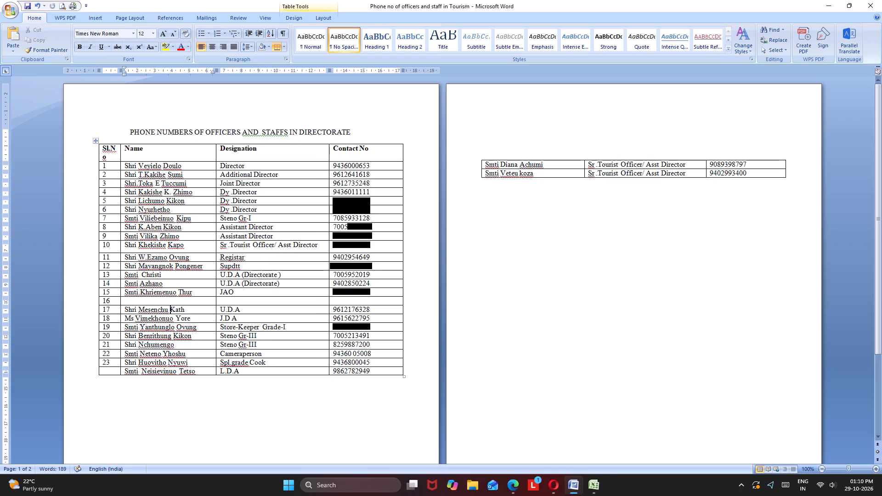
# Check the Excel employee details sheet for the order of the staff following the Jr. Accounts Officer.
pyautogui.click(595, 483)
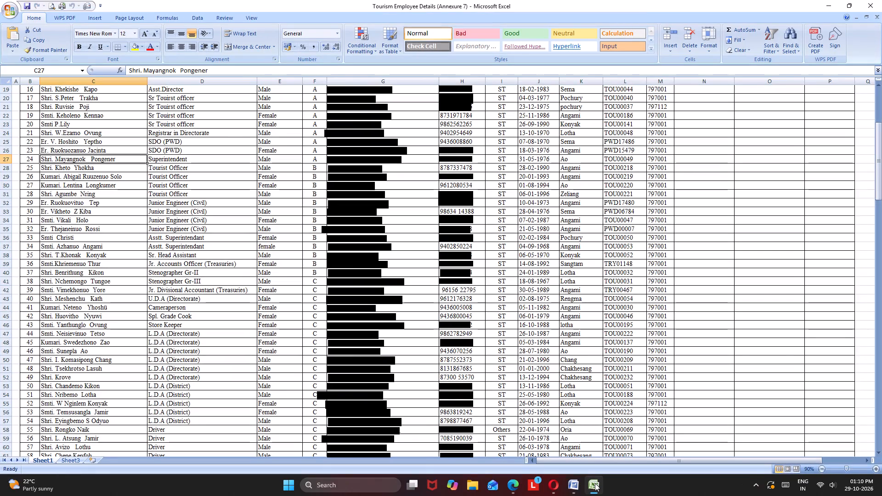
pyautogui.click(595, 483)
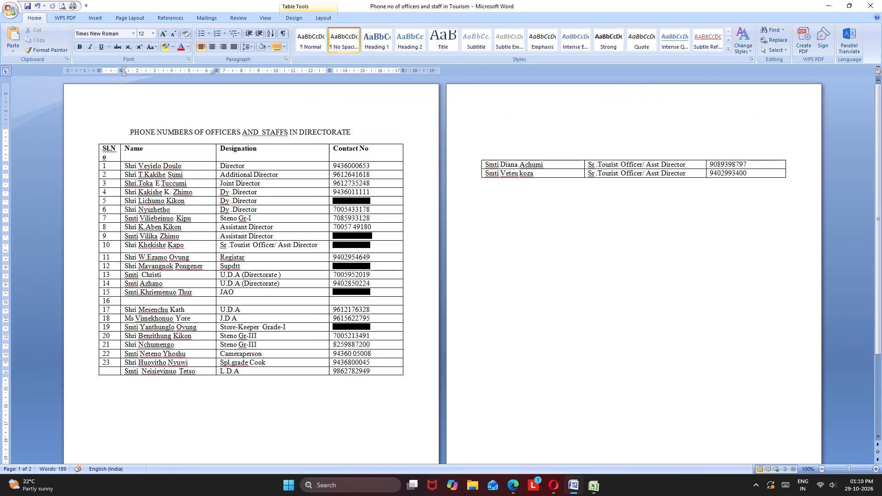
# Add a table row below row 16 and move the two Steno Gr-III entries from rows 20 and 21 into row 16 and the new row.
pyautogui.click(420, 302)
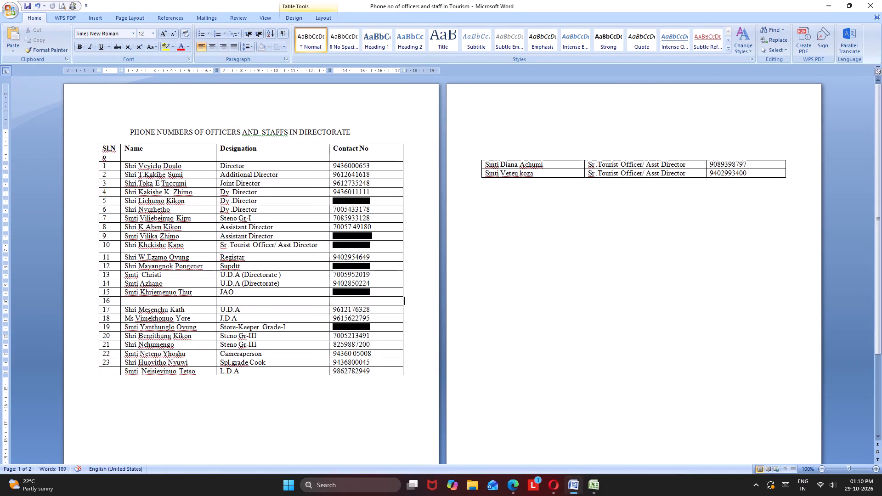
pyautogui.press('Return')
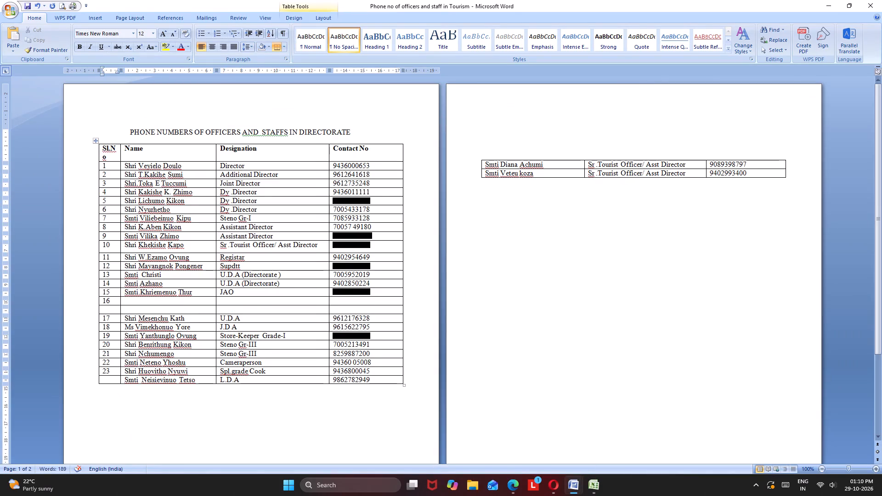
pyautogui.moveTo(137, 345); pyautogui.dragTo(358, 347)
pyautogui.click(198, 364)
pyautogui.moveTo(133, 347); pyautogui.dragTo(387, 349)
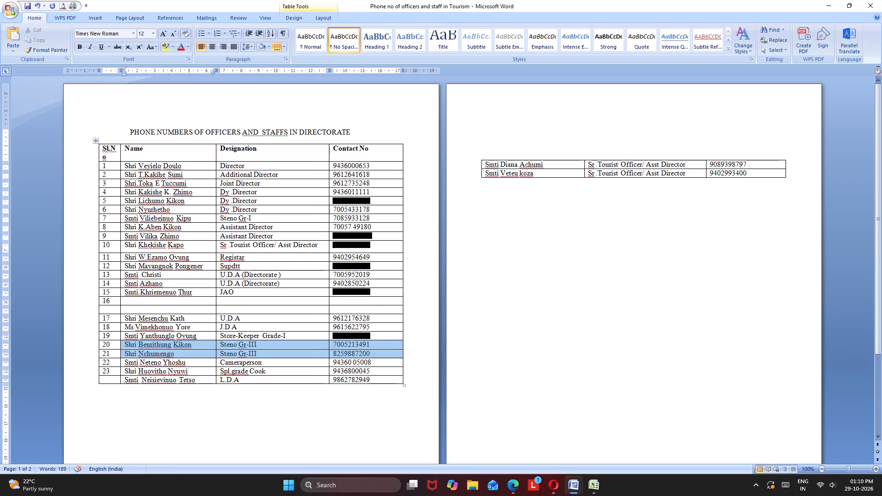
pyautogui.moveTo(387, 349); pyautogui.dragTo(390, 352)
pyautogui.moveTo(134, 344); pyautogui.dragTo(127, 299)
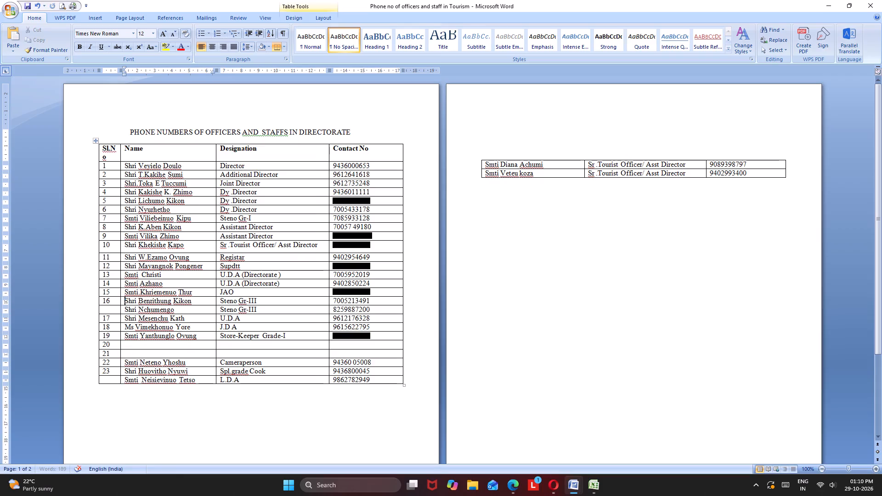
# Add a row below the second Steno Gr-III entry, check the staff order in the Excel sheet, and move the J.D.A entry into that row.
pyautogui.click(407, 308)
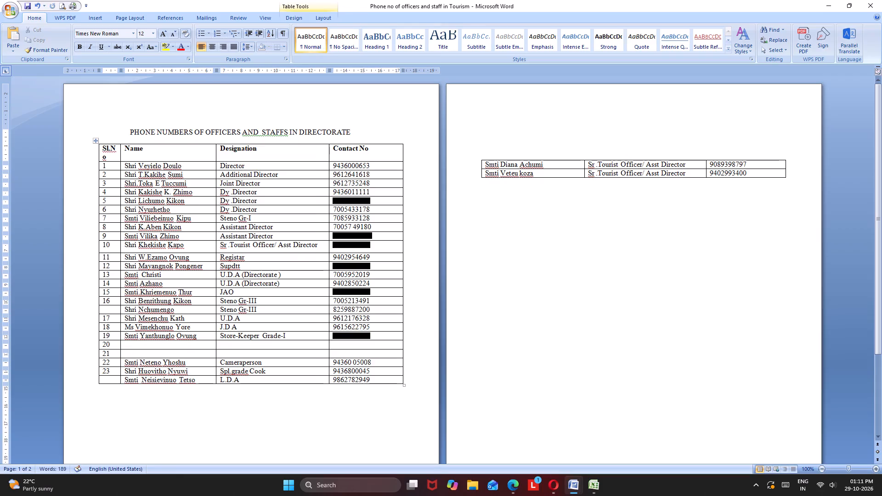
pyautogui.click(407, 311)
pyautogui.press('Return')
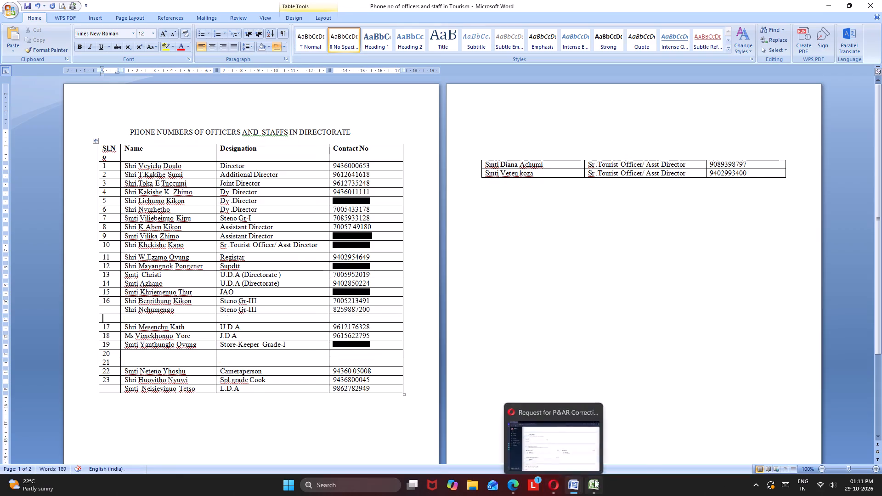
pyautogui.click(595, 480)
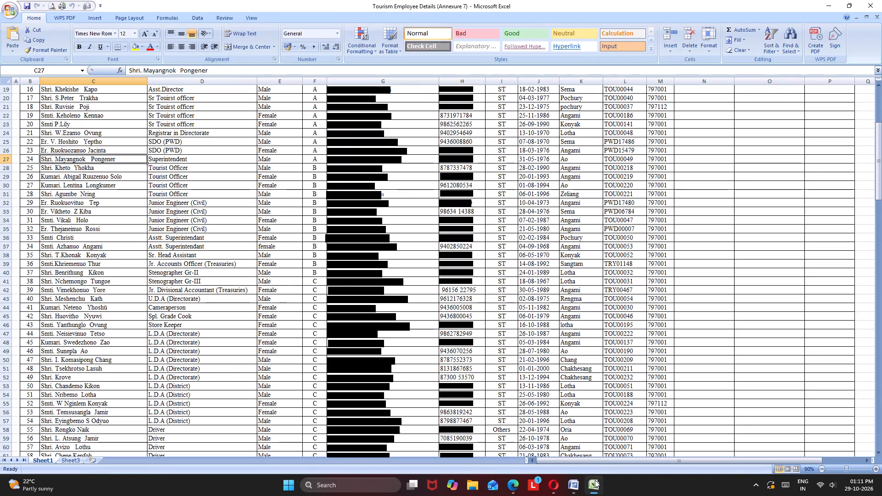
pyautogui.click(595, 480)
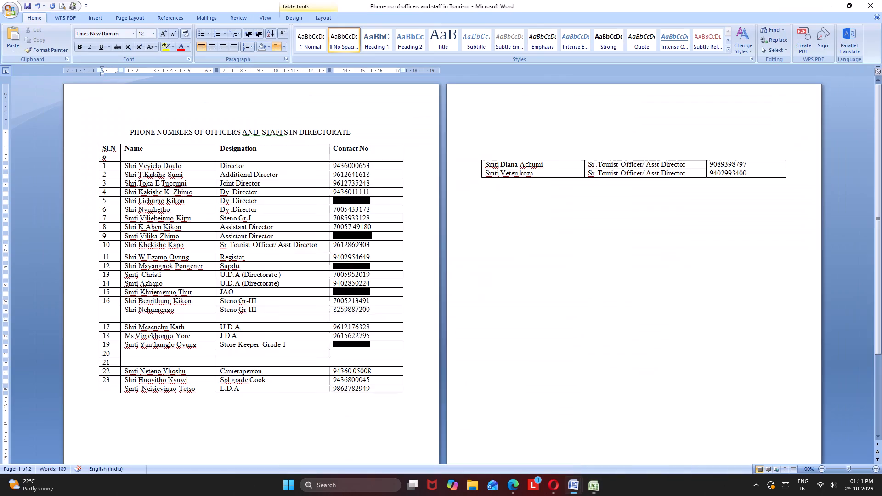
pyautogui.moveTo(134, 336); pyautogui.dragTo(332, 336)
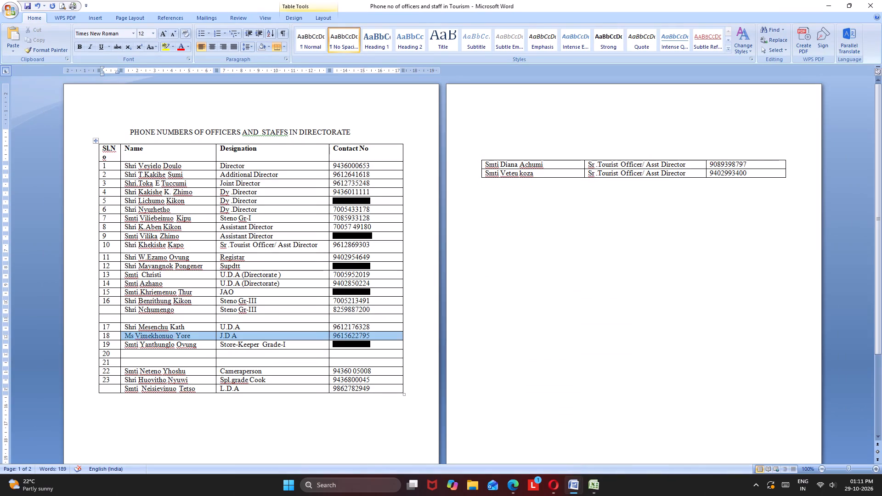
pyautogui.moveTo(332, 336); pyautogui.dragTo(357, 336)
pyautogui.moveTo(148, 336); pyautogui.dragTo(144, 320)
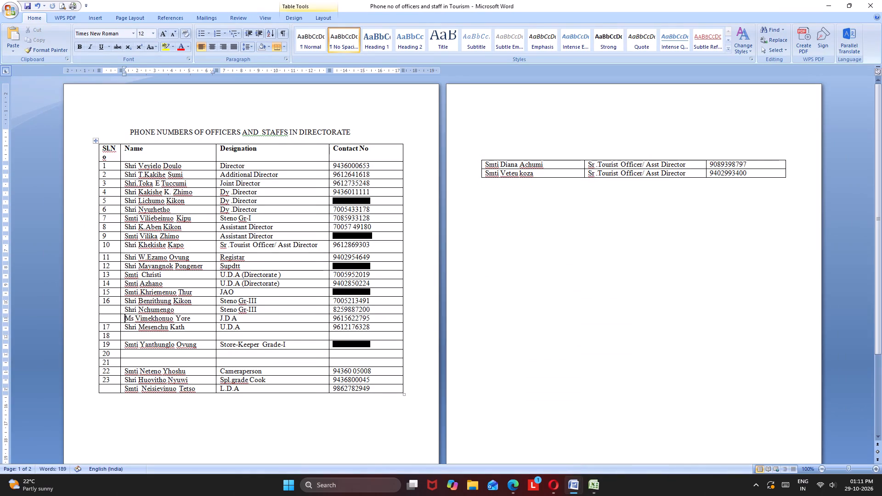
# Shift the serial numbers 17 to 23 up two rows so 17 sits beside the second Steno Gr-III entry.
pyautogui.moveTo(103, 327); pyautogui.dragTo(109, 378)
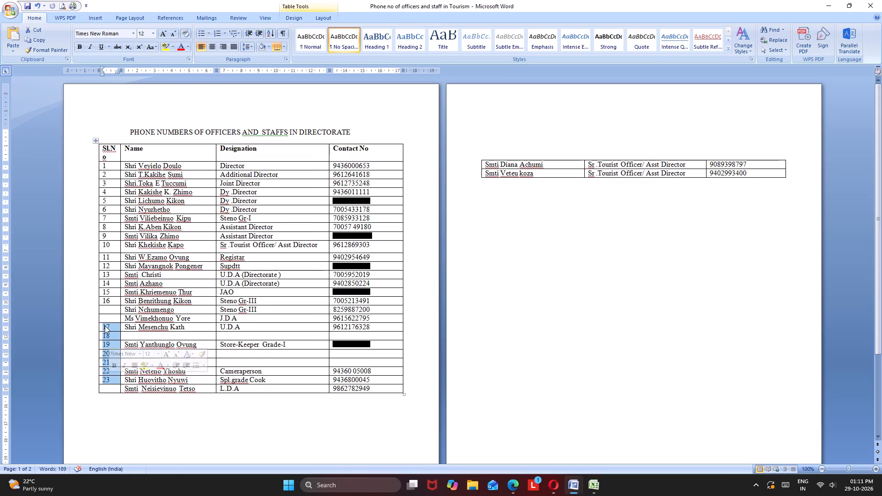
pyautogui.moveTo(105, 326); pyautogui.dragTo(105, 309)
pyautogui.click(159, 359)
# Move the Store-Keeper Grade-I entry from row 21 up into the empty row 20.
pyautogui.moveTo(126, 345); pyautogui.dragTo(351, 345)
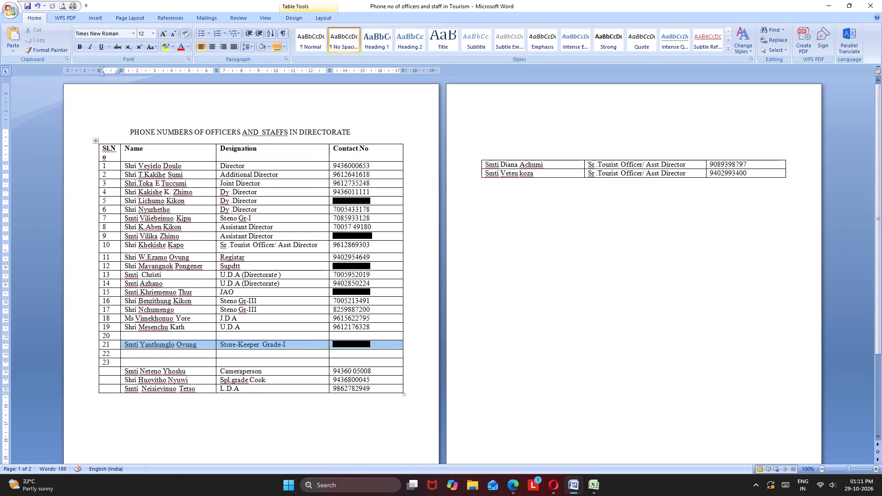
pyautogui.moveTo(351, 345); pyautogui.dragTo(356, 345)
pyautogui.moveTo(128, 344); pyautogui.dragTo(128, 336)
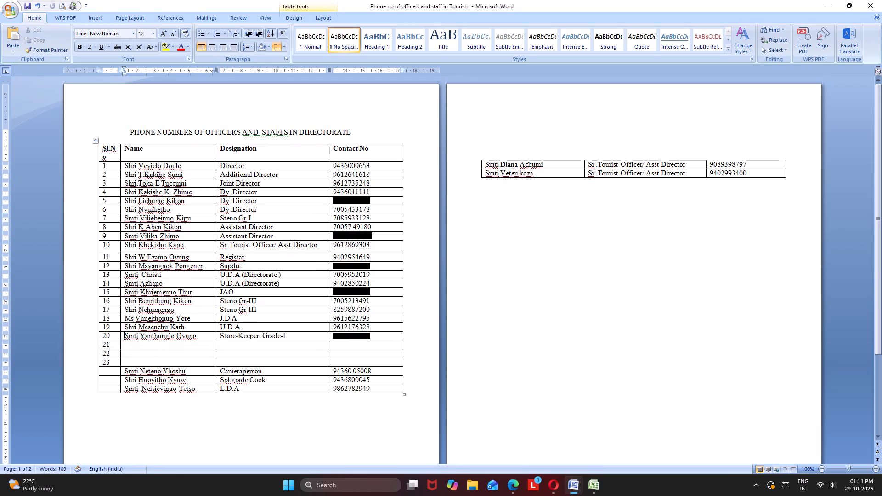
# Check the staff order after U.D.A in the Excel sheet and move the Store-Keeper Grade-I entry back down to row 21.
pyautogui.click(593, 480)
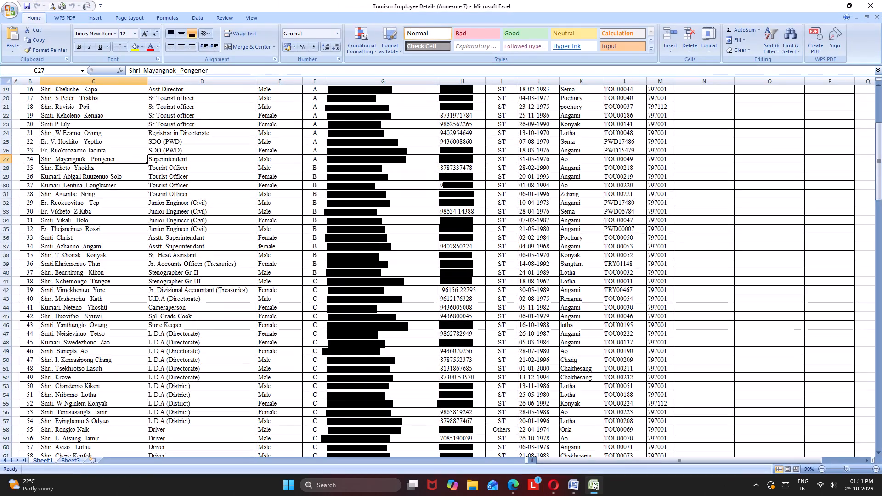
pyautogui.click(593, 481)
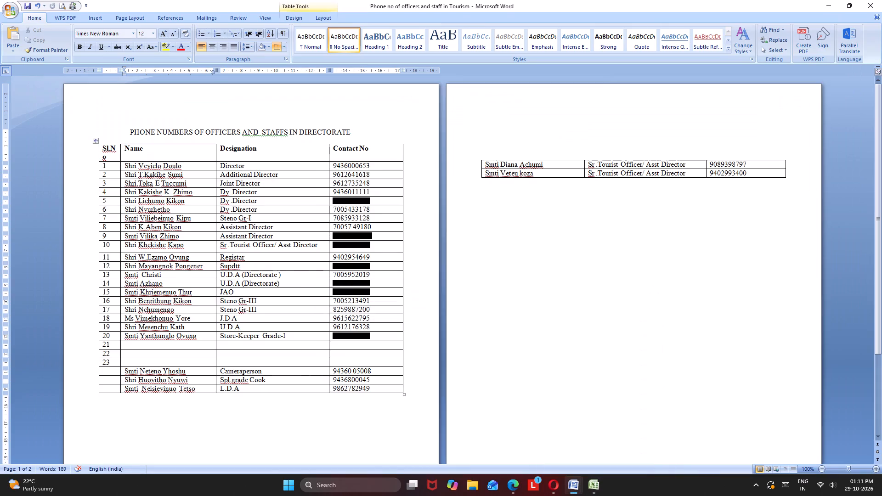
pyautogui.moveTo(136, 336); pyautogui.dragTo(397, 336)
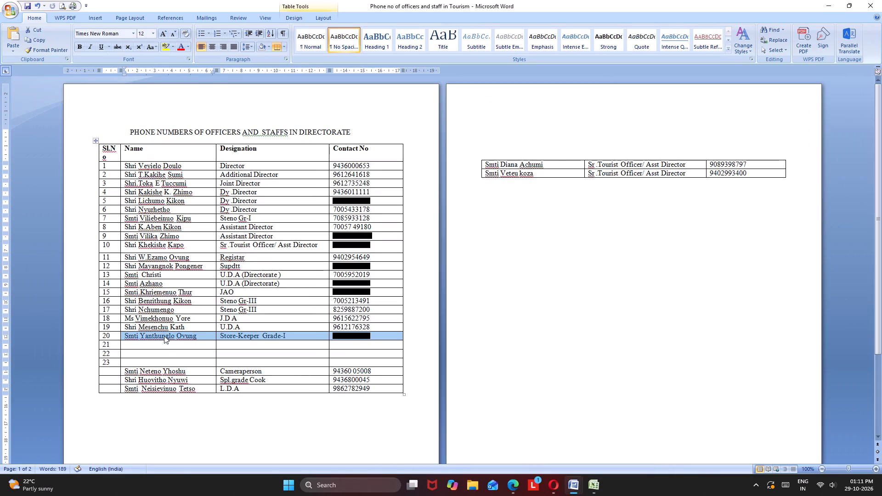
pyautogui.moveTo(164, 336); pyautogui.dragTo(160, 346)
# Move the Cameraperson and Spl.grade Cook entries from the unnumbered rows up into rows 20 and 21.
pyautogui.moveTo(134, 369); pyautogui.dragTo(355, 379)
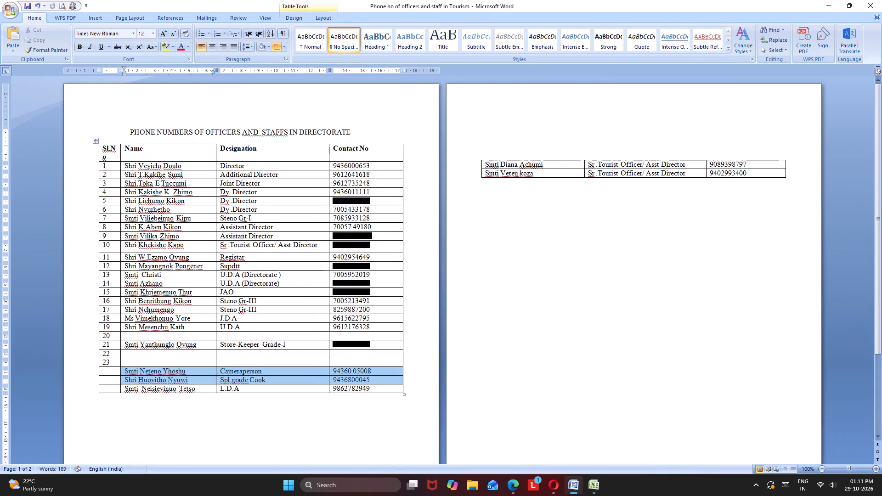
pyautogui.moveTo(355, 379); pyautogui.dragTo(353, 379)
pyautogui.moveTo(138, 375); pyautogui.dragTo(128, 336)
pyautogui.click(173, 366)
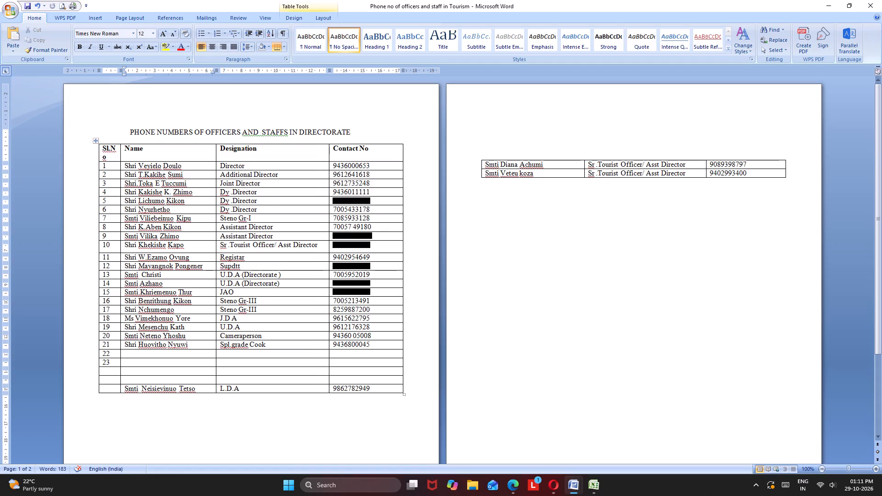
# Undo the last move and move the Store-Keeper Grade-I entry from row 21 down to row 22.
pyautogui.scroll(2, 210, 363)
pyautogui.scroll(-2, 210, 363)
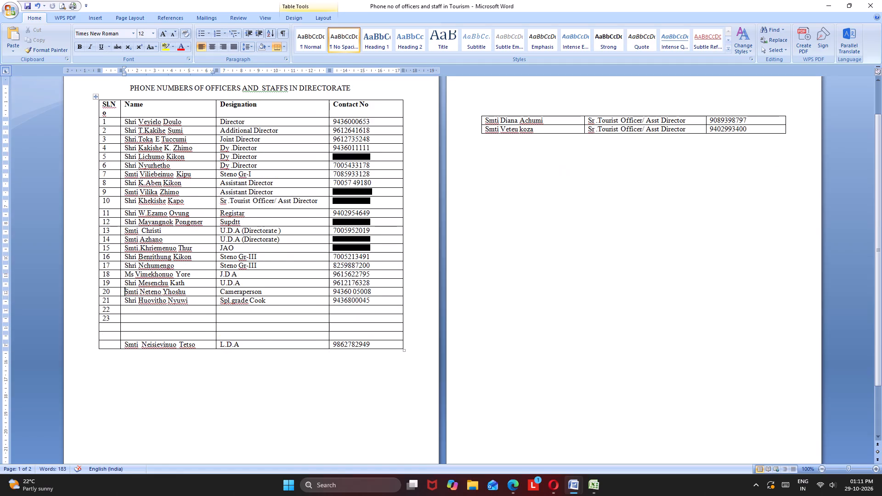
pyautogui.click(37, 4)
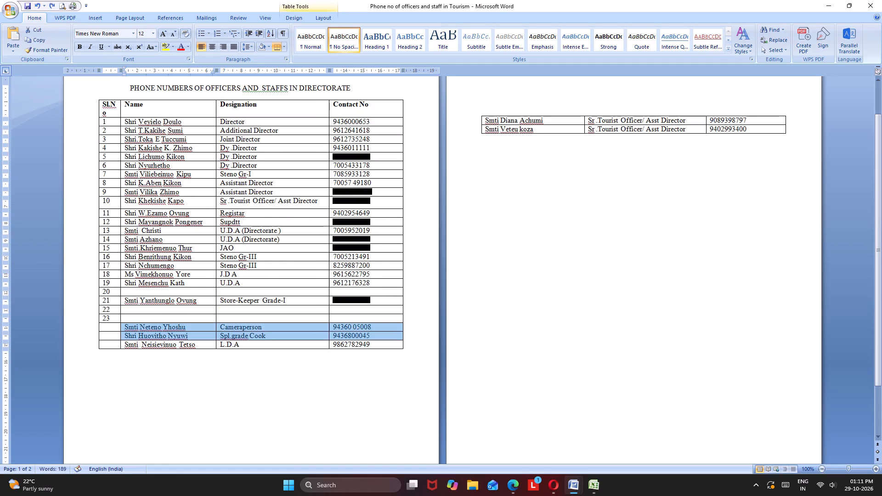
pyautogui.click(204, 296)
pyautogui.moveTo(129, 300); pyautogui.dragTo(359, 300)
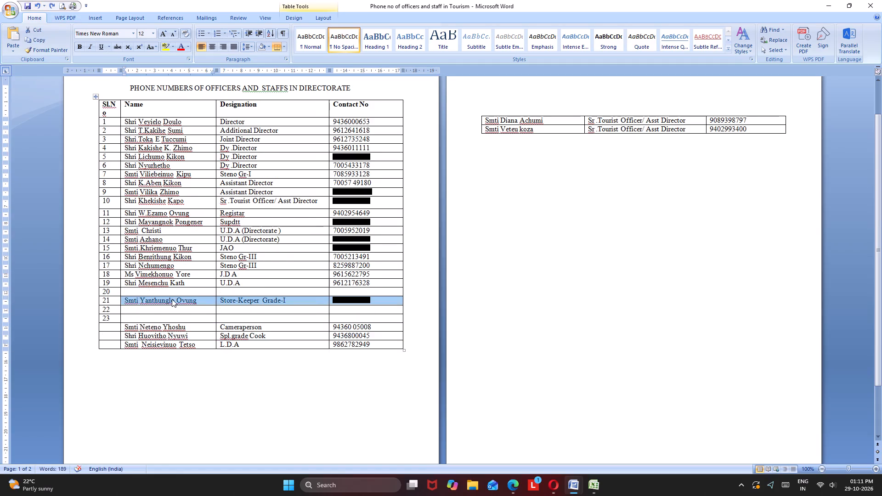
pyautogui.moveTo(172, 299); pyautogui.dragTo(166, 310)
# Move the Cameraperson and Spl.grade Cook entries into rows 20 and 21, and the L.D.A entry into row 23.
pyautogui.moveTo(136, 329); pyautogui.dragTo(338, 336)
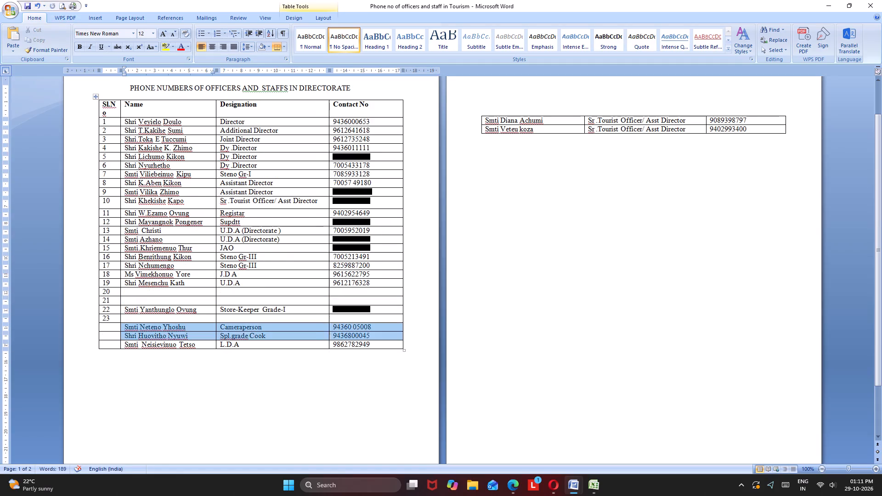
pyautogui.moveTo(338, 336); pyautogui.dragTo(348, 336)
pyautogui.moveTo(130, 328); pyautogui.dragTo(126, 293)
pyautogui.click(191, 326)
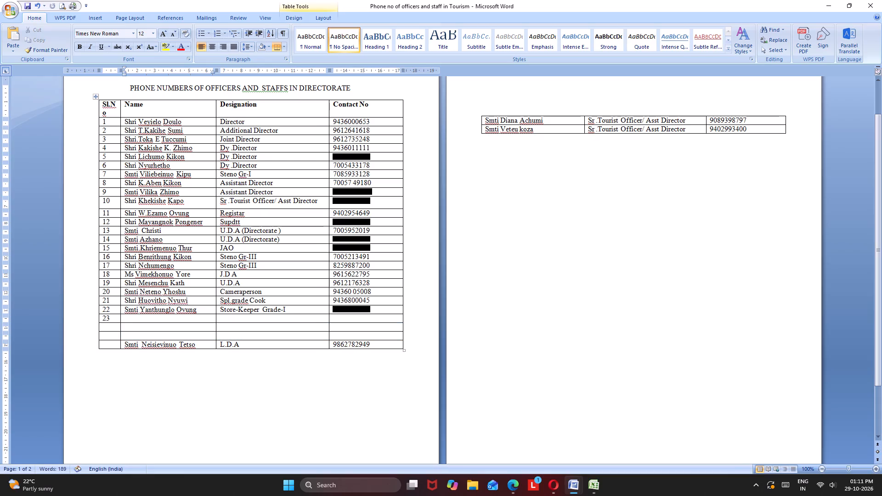
pyautogui.moveTo(134, 344); pyautogui.dragTo(146, 344)
pyautogui.moveTo(146, 344); pyautogui.dragTo(354, 344)
pyautogui.moveTo(152, 345); pyautogui.dragTo(133, 317)
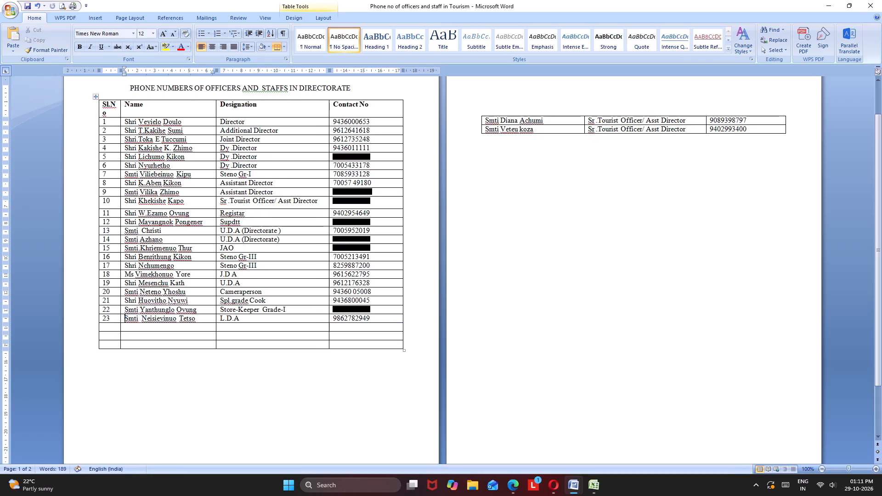
# Insert four blank rows below row 10, the Sr. Tourist Officer/ Asst Director entry.
pyautogui.click(408, 198)
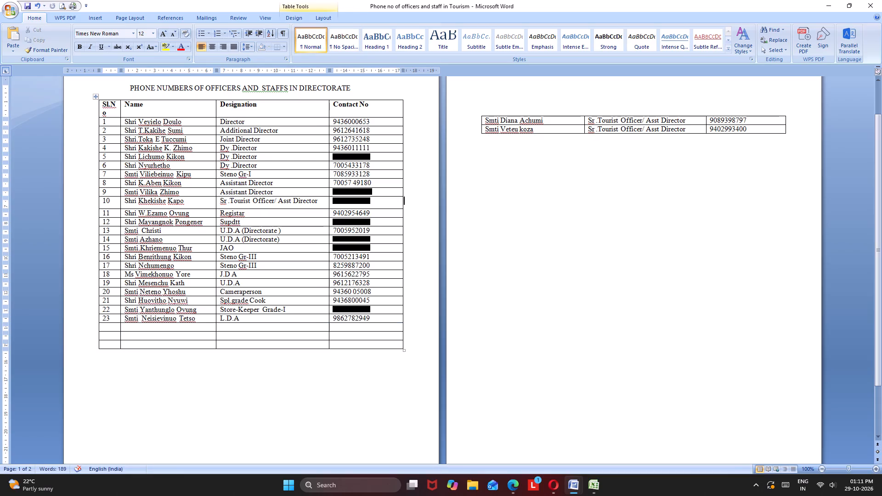
pyautogui.press('Return')
pyautogui.click(405, 212)
pyautogui.press('Return')
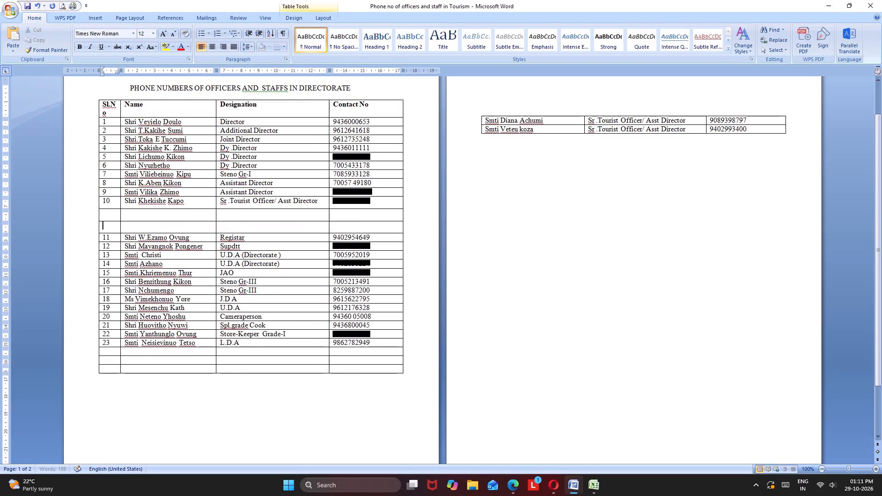
pyautogui.click(408, 227)
pyautogui.press('Return')
pyautogui.click(408, 241)
pyautogui.press('Return')
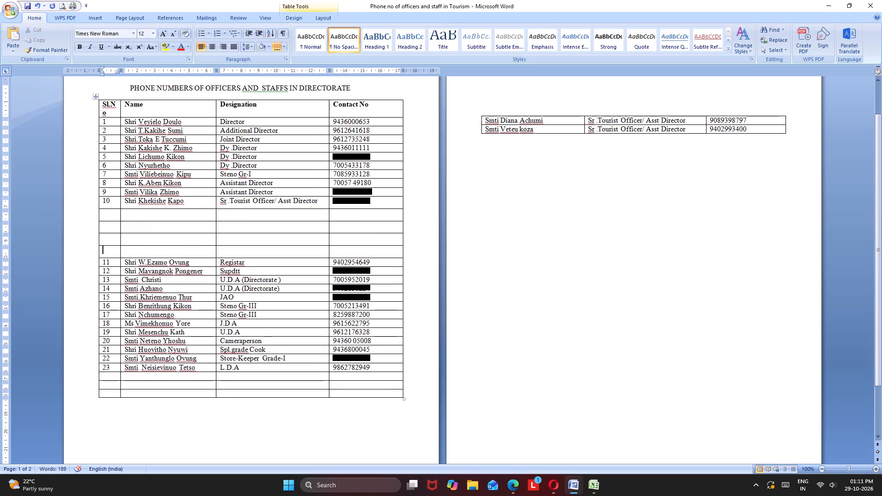
# Shift the serial numbers 11 to 23 up so that 11 sits in the first new blank row.
pyautogui.click(109, 212)
pyautogui.moveTo(113, 261); pyautogui.dragTo(112, 367)
pyautogui.moveTo(108, 265); pyautogui.dragTo(107, 239)
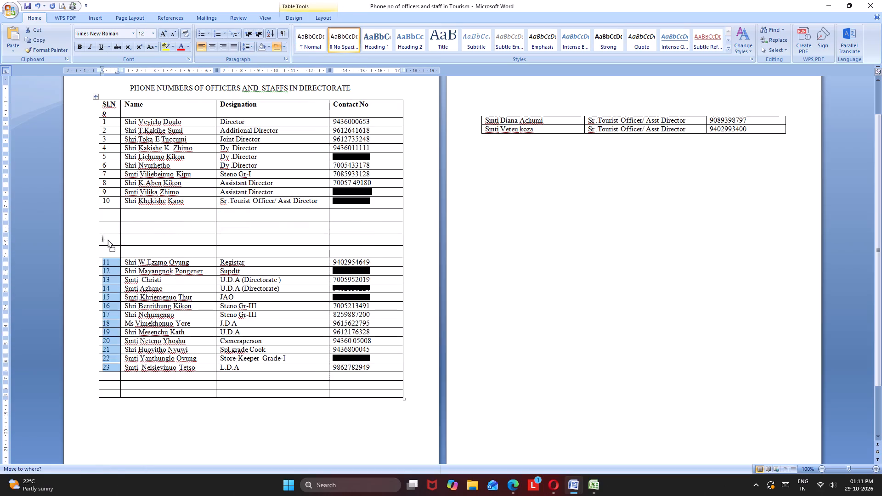
pyautogui.moveTo(107, 239); pyautogui.dragTo(107, 220)
# Find and open the Comprehensive rationalization of manpower DATABASE workbook in Excel.
pyautogui.click(346, 491)
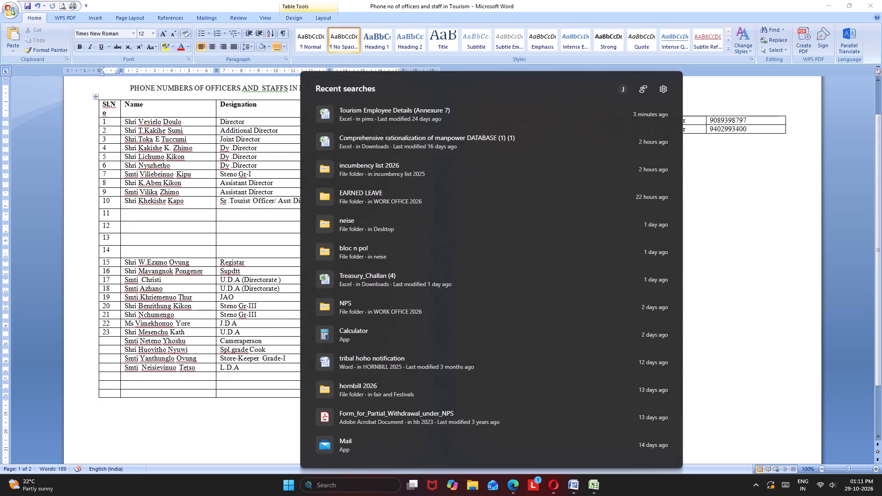
pyautogui.click(592, 484)
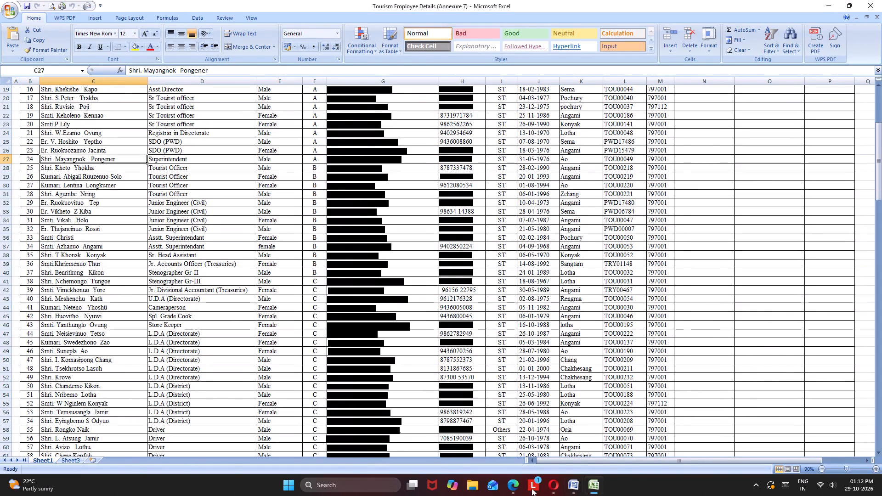
pyautogui.click(340, 490)
pyautogui.write('COMPR')
pyautogui.doubleClick(390, 136)
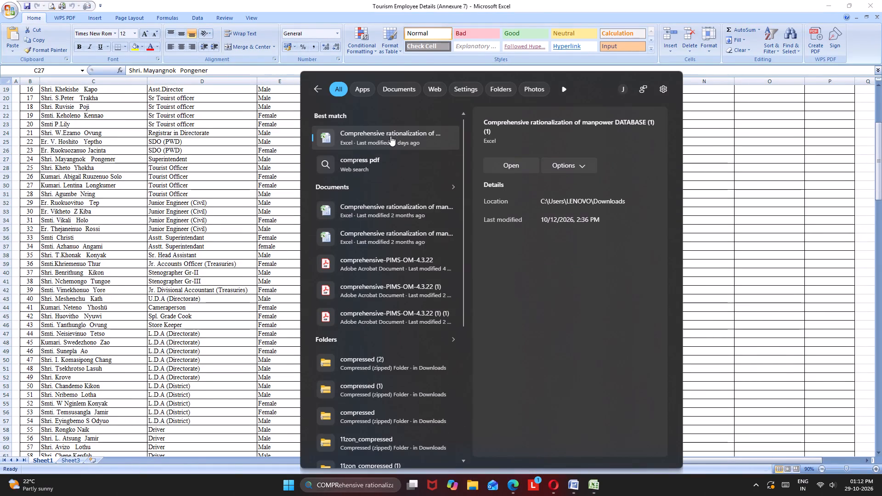
pyautogui.click(738, 309)
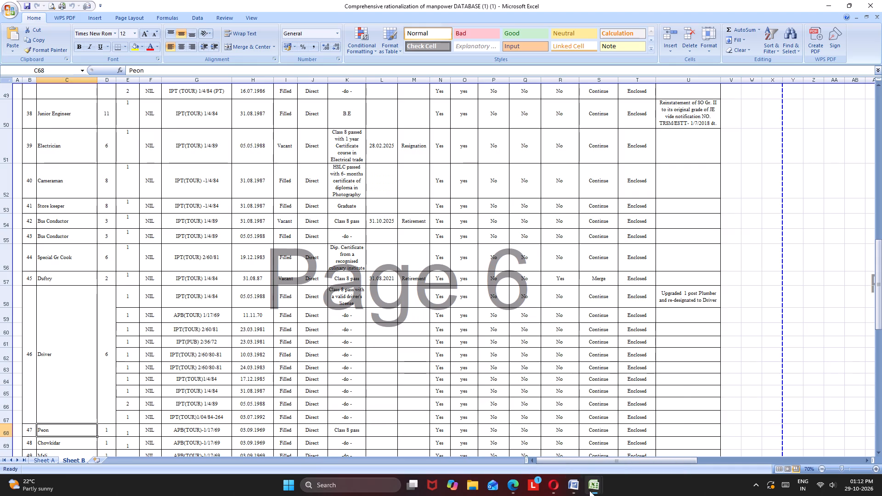
# In the Tourism Employee Details workbook, copy the five Tourist officer entries numbered 145 to 149, from name through contact number.
pyautogui.click(590, 488)
pyautogui.click(561, 455)
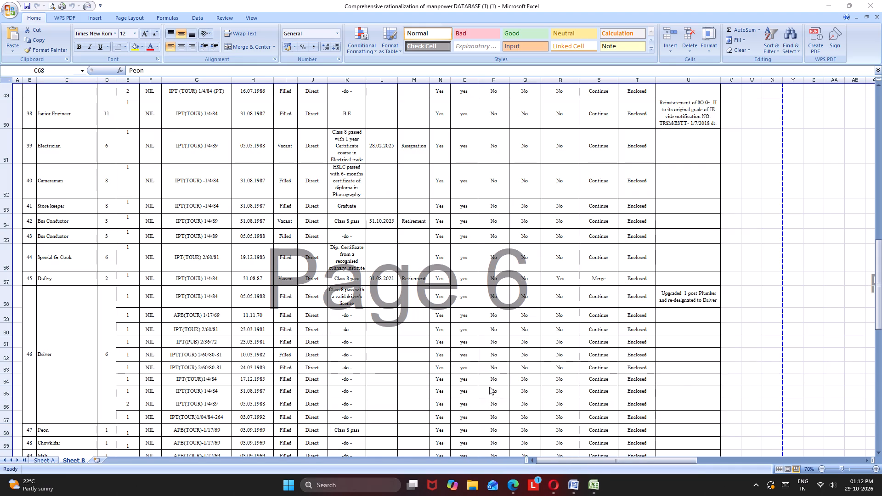
pyautogui.click(599, 493)
pyautogui.click(565, 457)
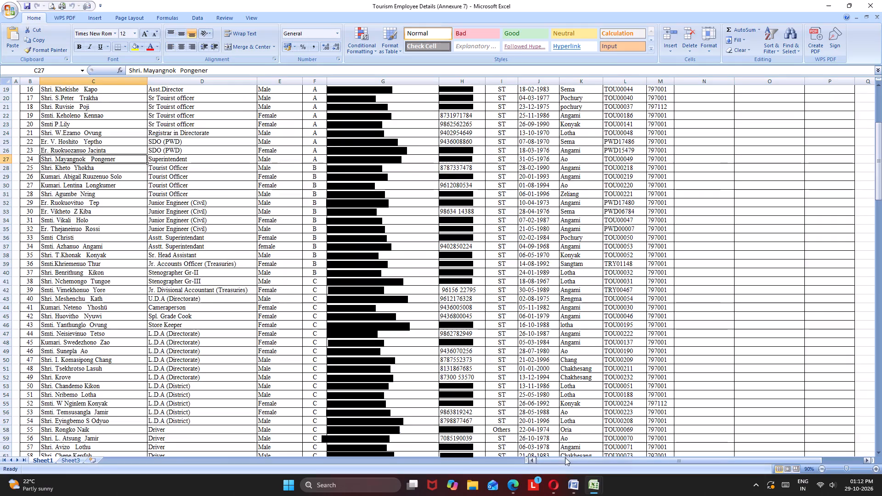
pyautogui.scroll(-20, 487, 379)
pyautogui.scroll(-4, 487, 379)
pyautogui.scroll(1, 424, 389)
pyautogui.scroll(-7, 424, 389)
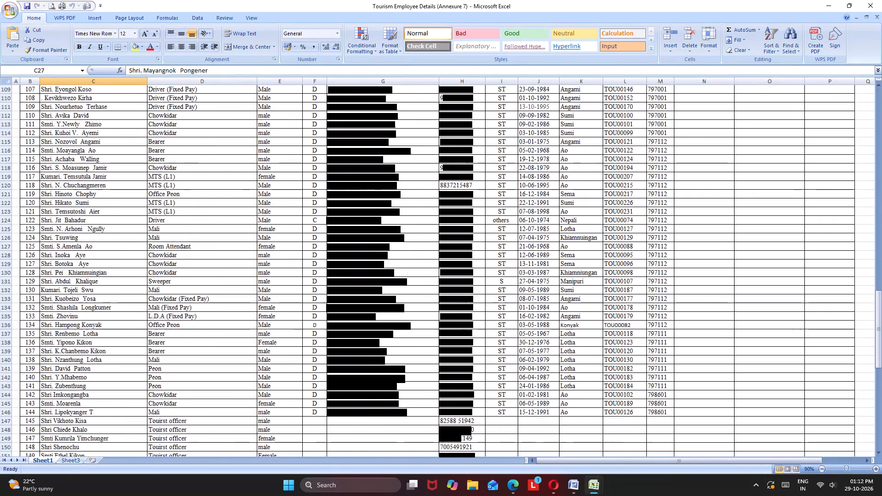
pyautogui.scroll(-8, 424, 389)
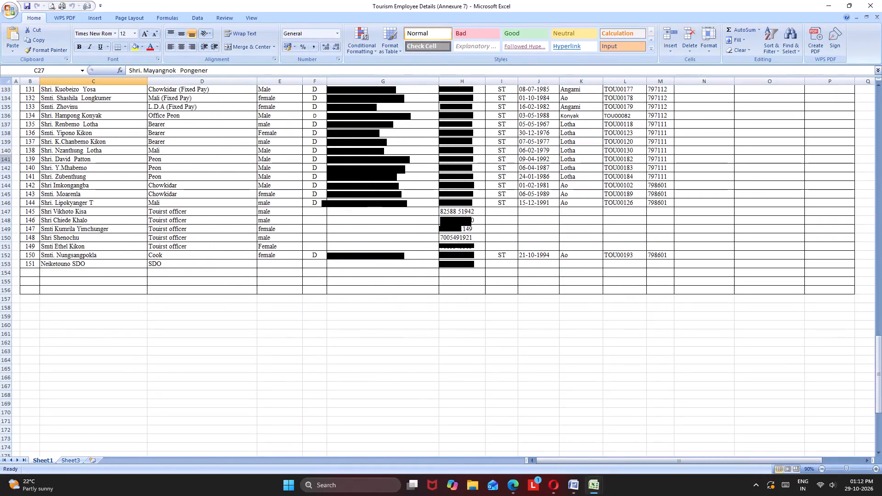
pyautogui.moveTo(50, 213); pyautogui.dragTo(458, 231)
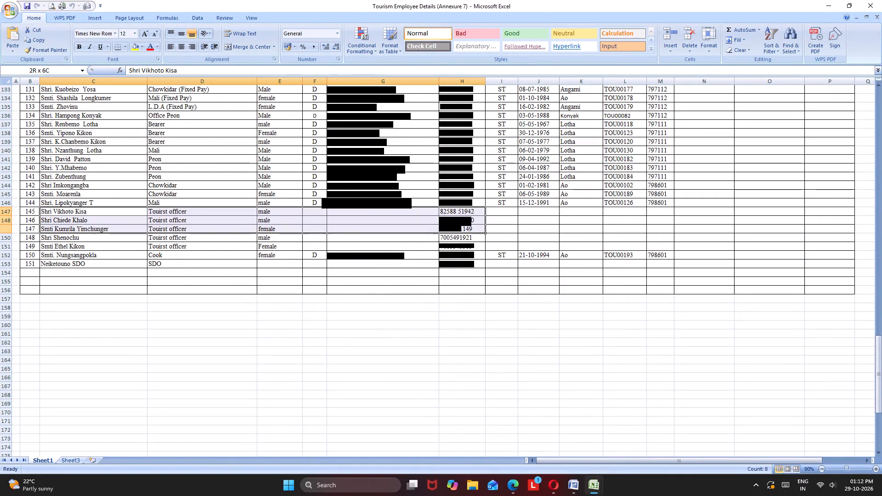
pyautogui.moveTo(458, 231); pyautogui.dragTo(461, 248)
pyautogui.rightClick(460, 248)
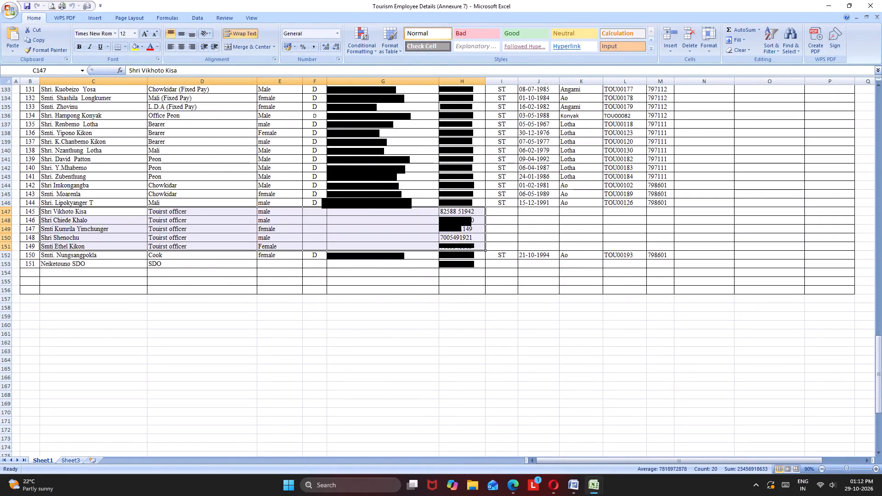
pyautogui.click(479, 262)
# Switch to the Word phone list and paste the copied Tourist officer rows below the small table on the second page.
pyautogui.click(826, 6)
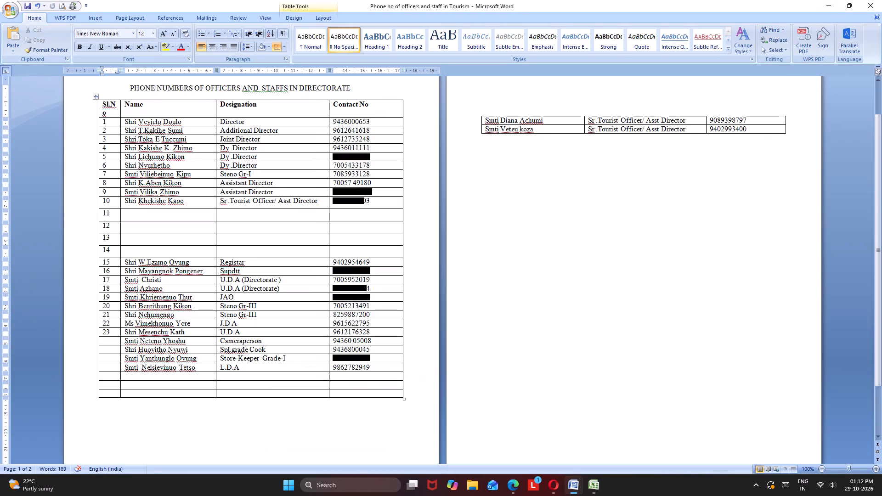
pyautogui.click(548, 242)
pyautogui.press('Return')
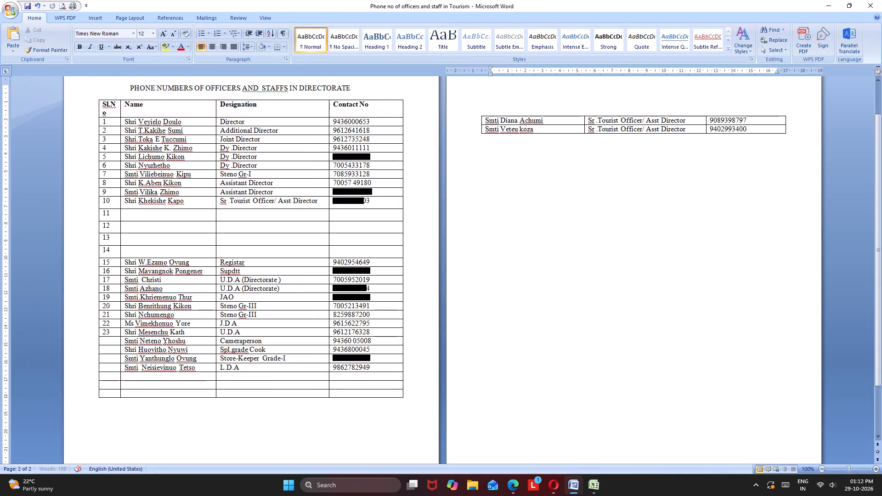
pyautogui.press('Return')
pyautogui.rightClick(501, 186)
pyautogui.click(522, 212)
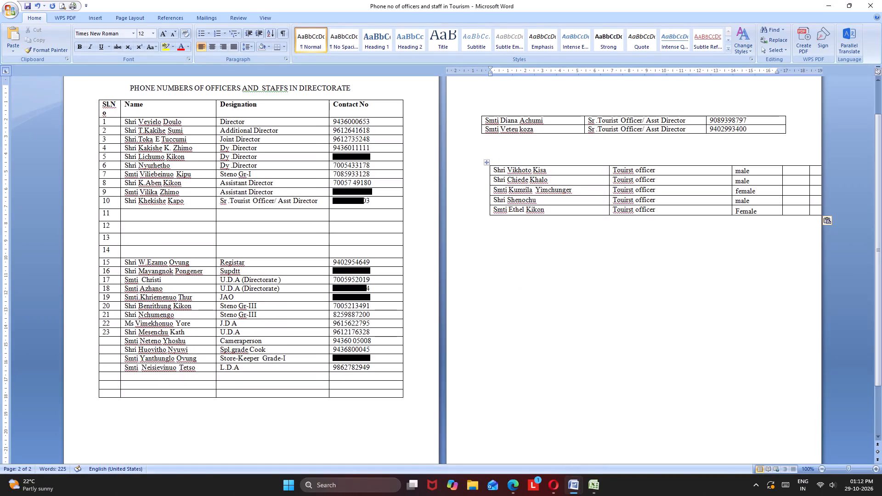
# Insert two more blank rows below row 14 of the phone list.
pyautogui.moveTo(500, 171); pyautogui.dragTo(545, 208)
pyautogui.click(408, 252)
pyautogui.press('Return')
pyautogui.click(409, 260)
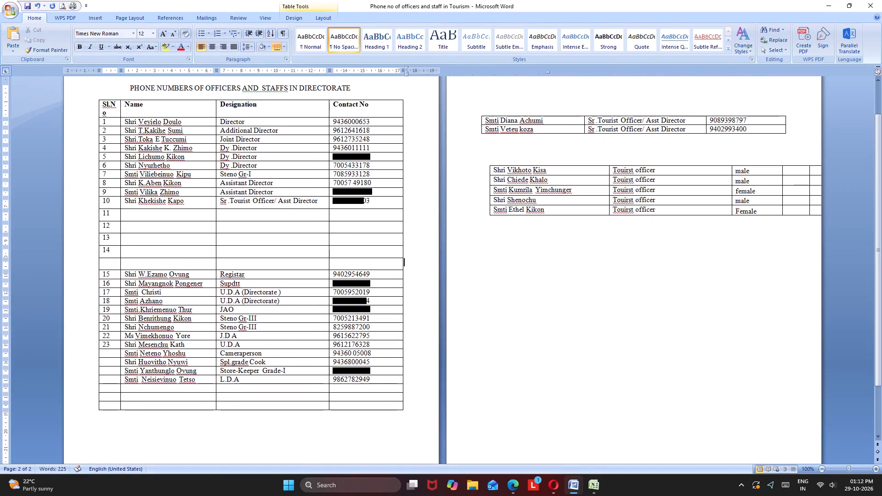
pyautogui.press('Return')
# Move the five Tourist officers' names, designations and contact numbers from the pasted table into the phone list, starting at row 11.
pyautogui.moveTo(505, 172); pyautogui.dragTo(545, 209)
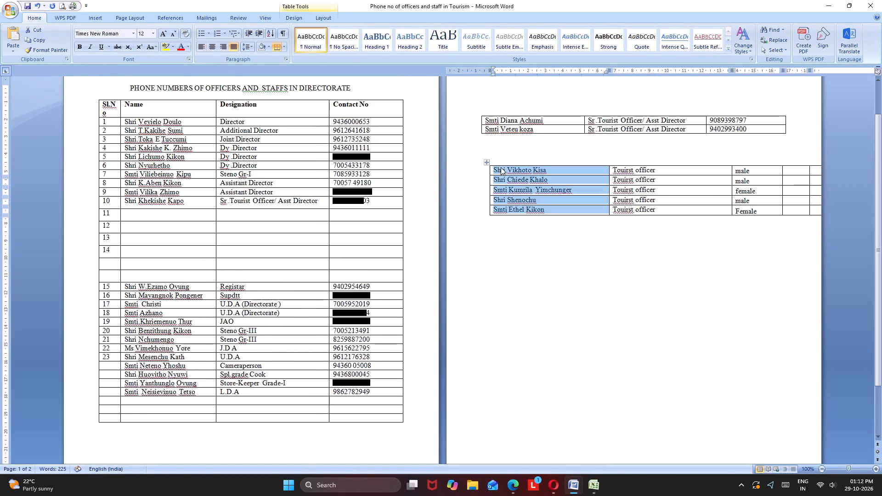
pyautogui.moveTo(503, 171); pyautogui.dragTo(135, 213)
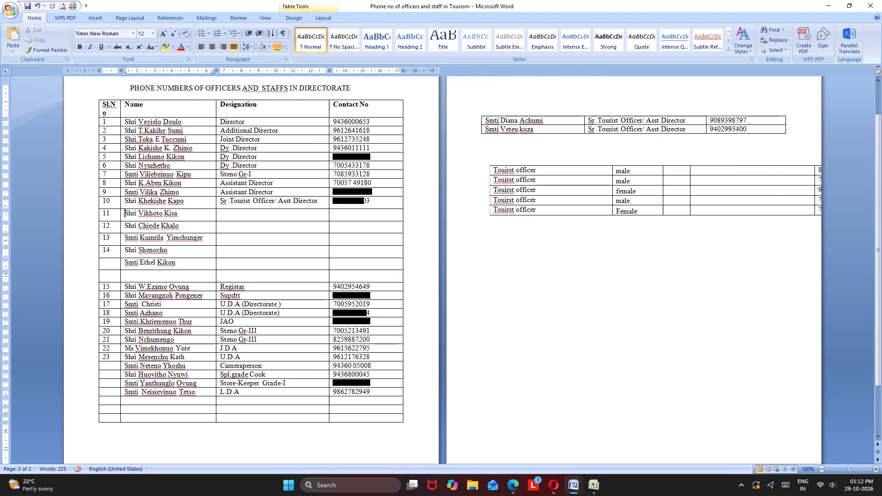
pyautogui.moveTo(502, 170); pyautogui.dragTo(542, 208)
pyautogui.moveTo(509, 172); pyautogui.dragTo(242, 215)
pyautogui.click(638, 296)
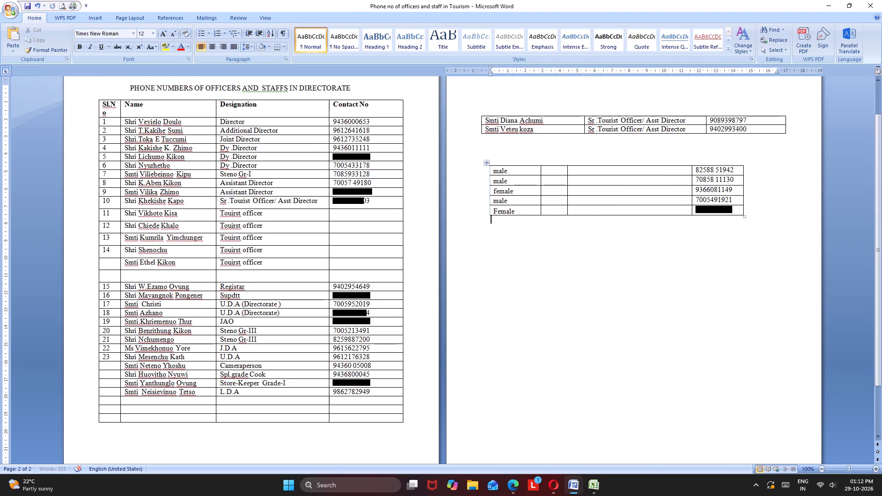
pyautogui.moveTo(703, 170); pyautogui.dragTo(724, 210)
pyautogui.moveTo(707, 169); pyautogui.dragTo(351, 219)
pyautogui.click(399, 267)
pyautogui.click(119, 265)
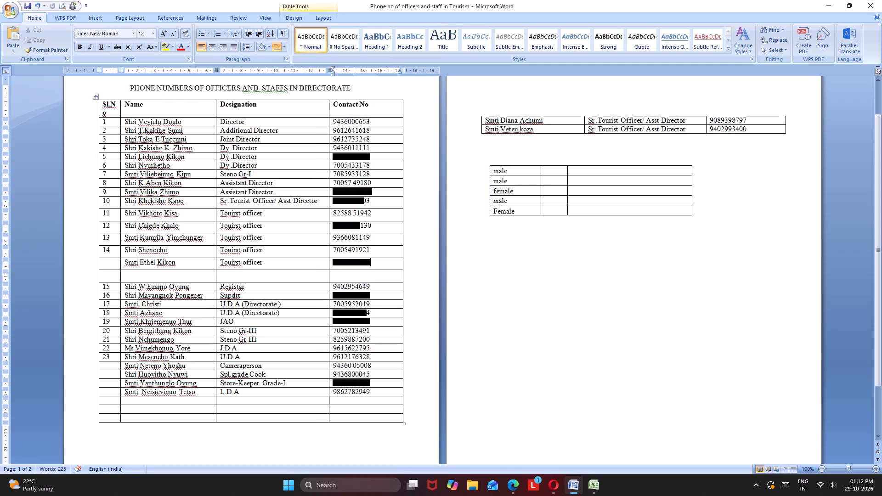
# Shift the serial numbers 15 to 23 up two rows so 15 sits beside the fifth Tourist officer.
pyautogui.moveTo(112, 287); pyautogui.dragTo(107, 355)
pyautogui.moveTo(107, 290); pyautogui.dragTo(106, 267)
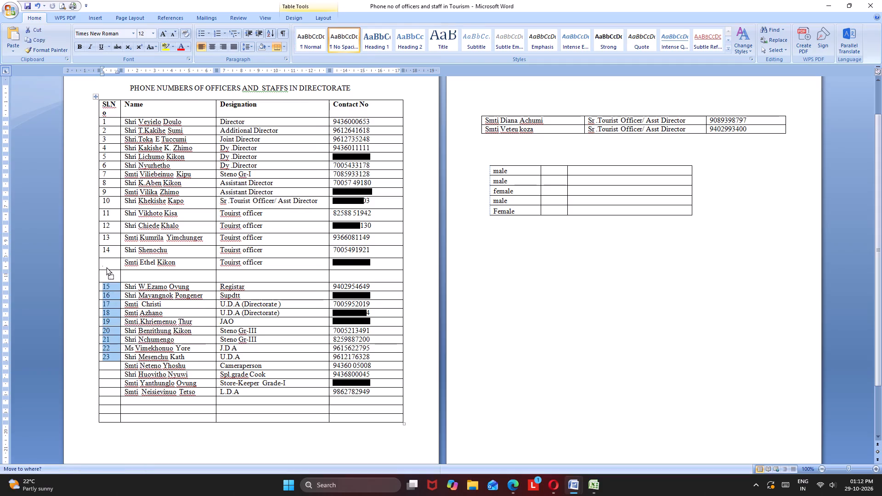
pyautogui.moveTo(106, 267); pyautogui.dragTo(106, 265)
# Move the entries from Registar through L.D.A up one row so they start at row 16.
pyautogui.click(134, 290)
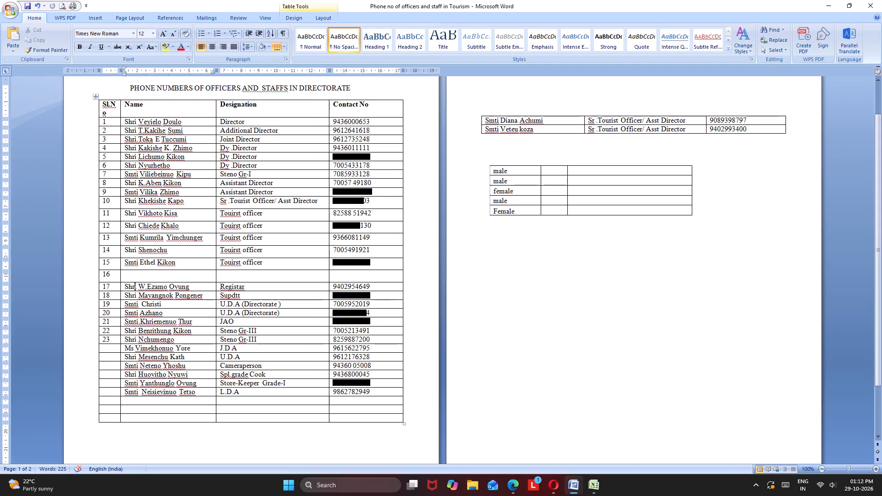
pyautogui.moveTo(132, 288); pyautogui.dragTo(371, 393)
pyautogui.moveTo(150, 285); pyautogui.dragTo(147, 276)
# Delete the leftover pasted table with the gender column on the second page.
pyautogui.moveTo(498, 169); pyautogui.dragTo(667, 209)
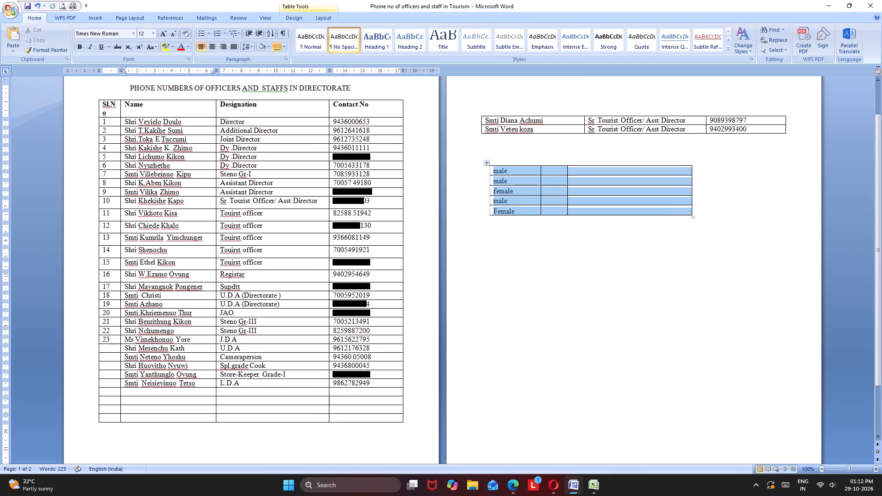
pyautogui.moveTo(667, 209); pyautogui.dragTo(667, 210)
pyautogui.press('BackSpace')
# Enter serial numbers 24 to 29 for the rows from U.D.A down to the first empty row after L.D.A.
pyautogui.click(325, 359)
pyautogui.click(117, 362)
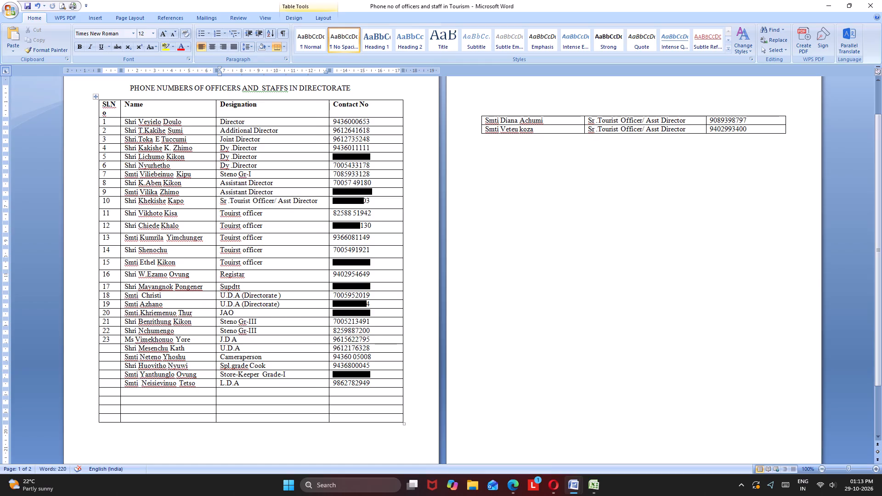
pyautogui.click(106, 350)
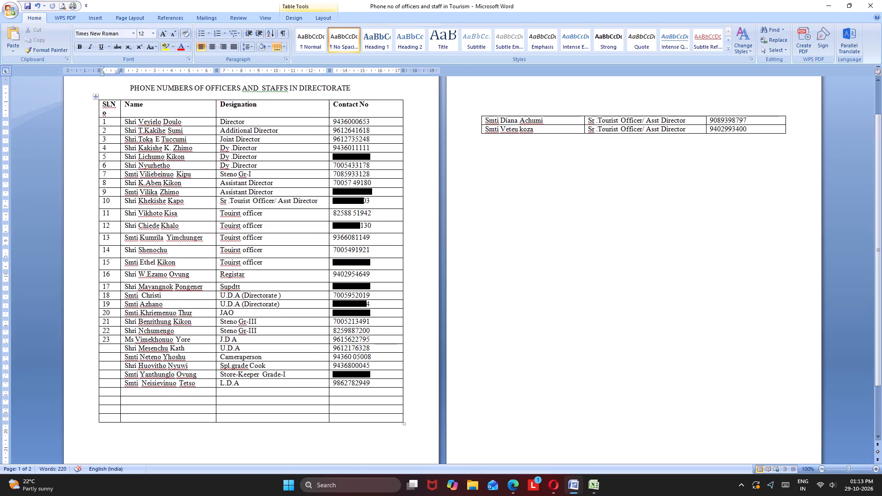
pyautogui.write('24')
pyautogui.click(104, 361)
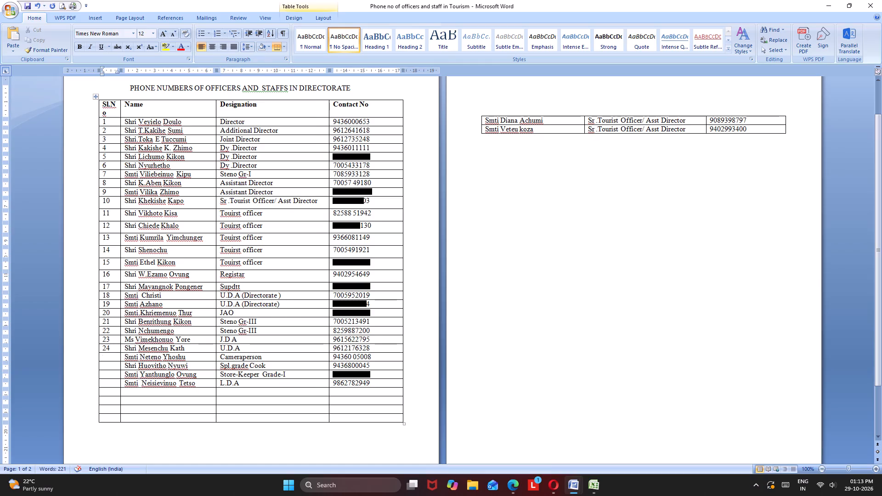
pyautogui.write('25')
pyautogui.click(108, 367)
pyautogui.write('26')
pyautogui.click(108, 371)
pyautogui.click(108, 375)
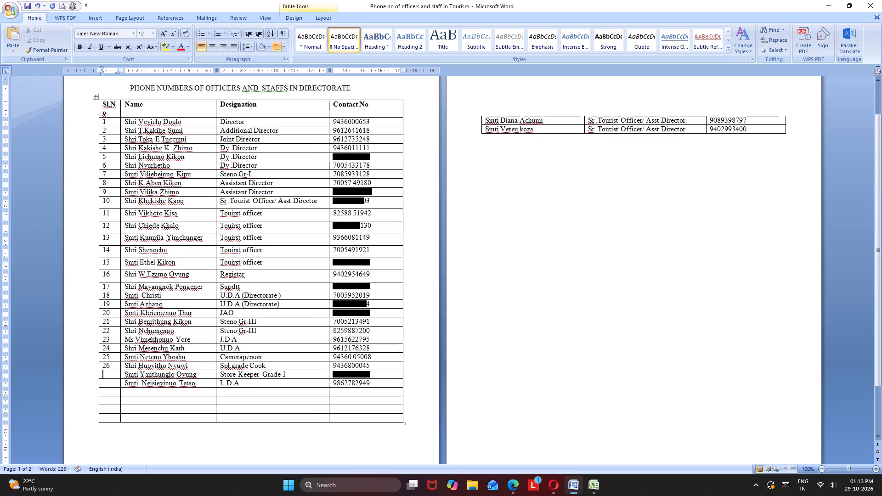
pyautogui.write('27')
pyautogui.click(107, 384)
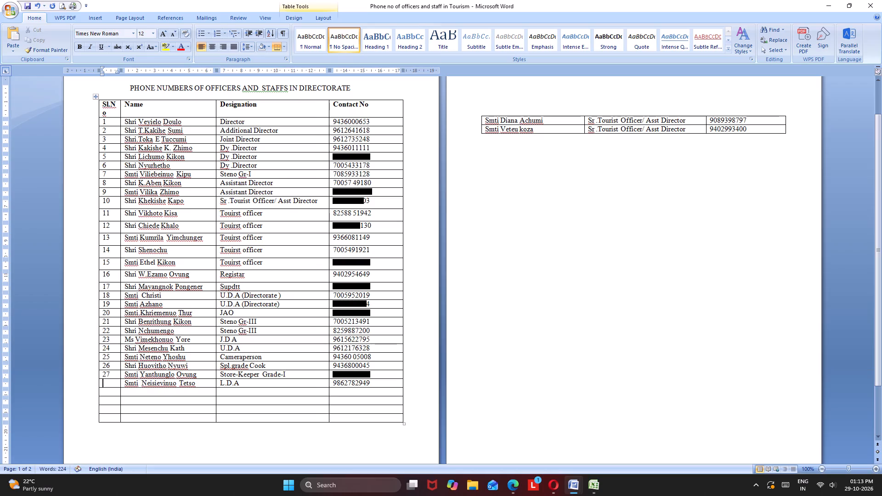
pyautogui.write('28')
pyautogui.click(104, 391)
pyautogui.write('29')
pyautogui.click(126, 393)
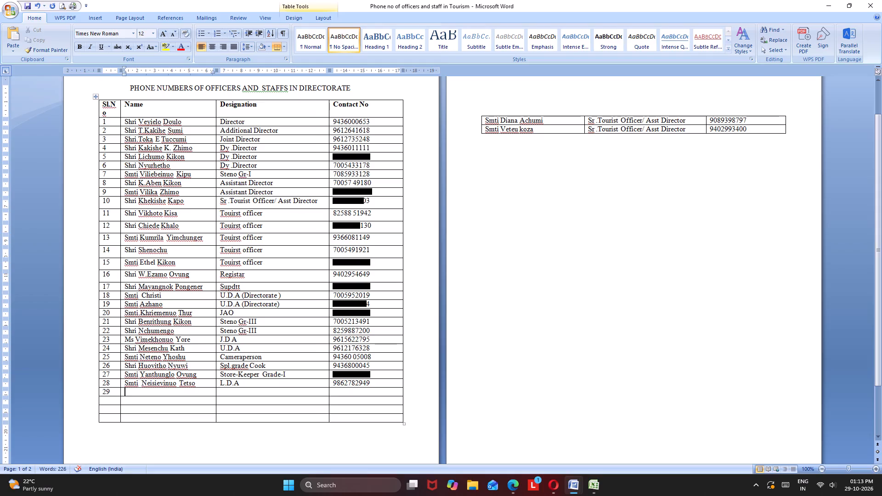
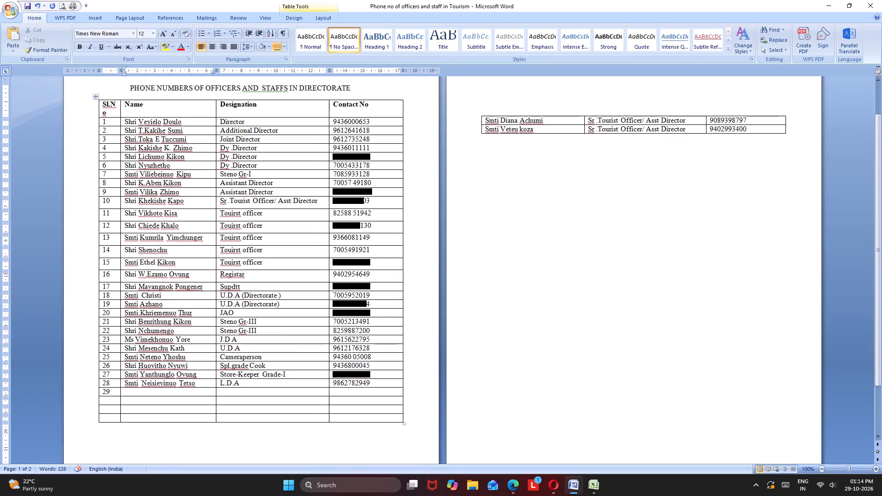
# Switch to the Tourism Employee Details workbook and look up the L.D.A (Directorate) staff that follow entry 44.
pyautogui.click(592, 487)
pyautogui.click(635, 444)
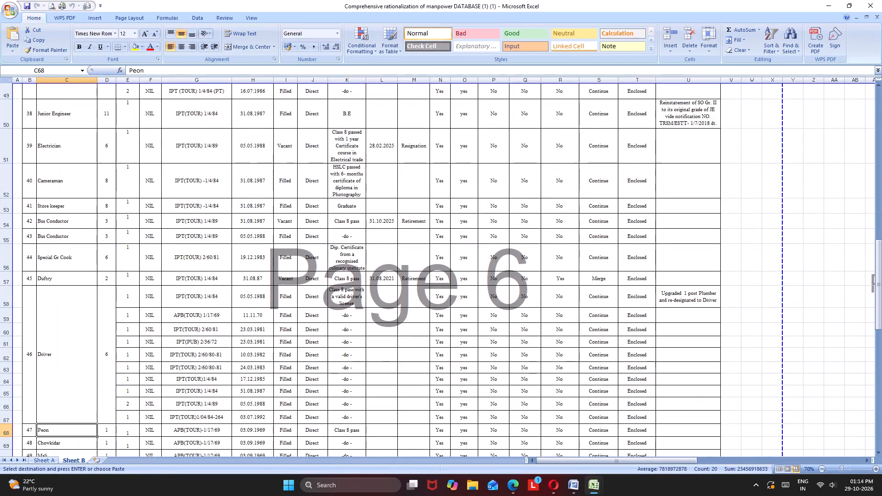
pyautogui.click(599, 489)
pyautogui.click(568, 457)
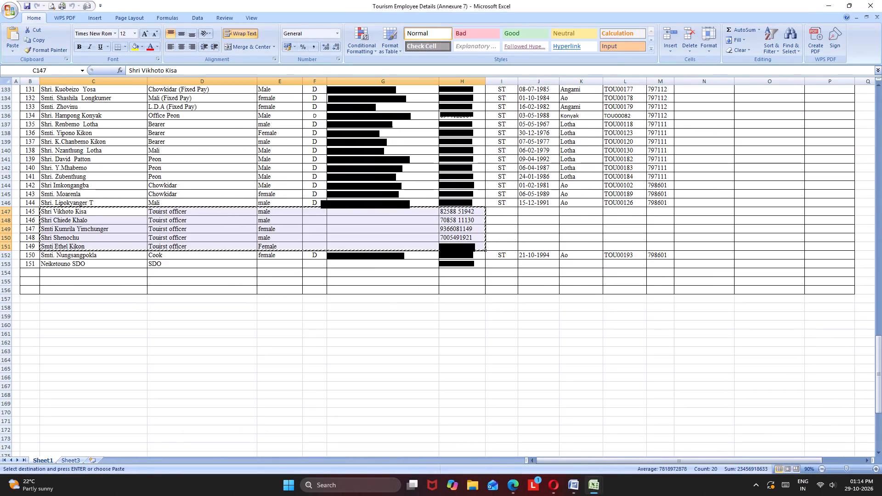
pyautogui.click(209, 314)
pyautogui.scroll(10, 209, 331)
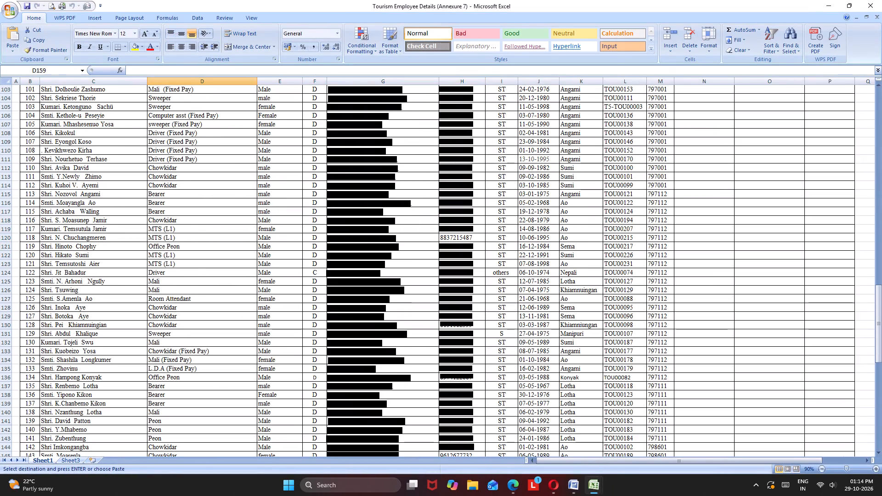
pyautogui.click(88, 225)
pyautogui.scroll(18, 87, 217)
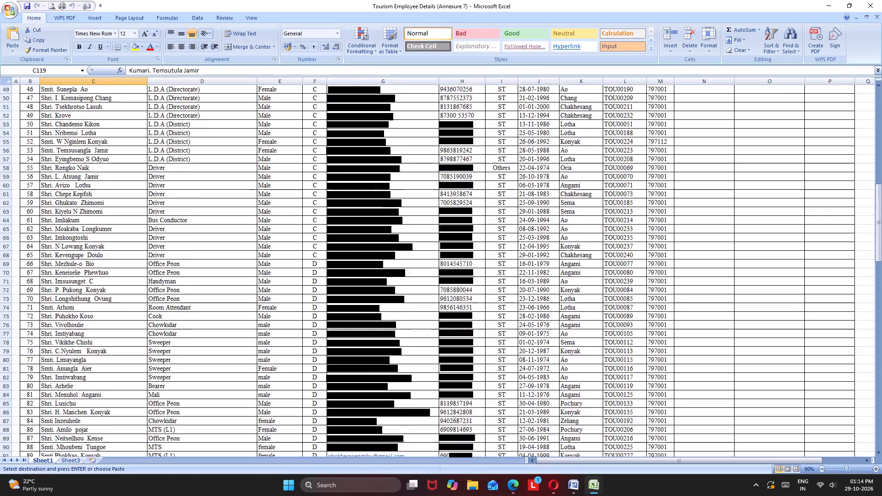
pyautogui.scroll(6, 89, 218)
pyautogui.scroll(-1, 89, 218)
pyautogui.scroll(2, 89, 218)
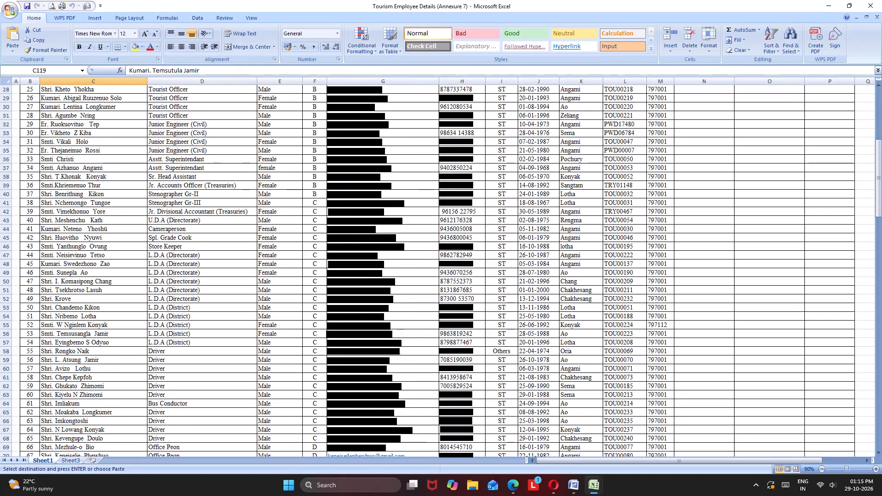
pyautogui.click(86, 267)
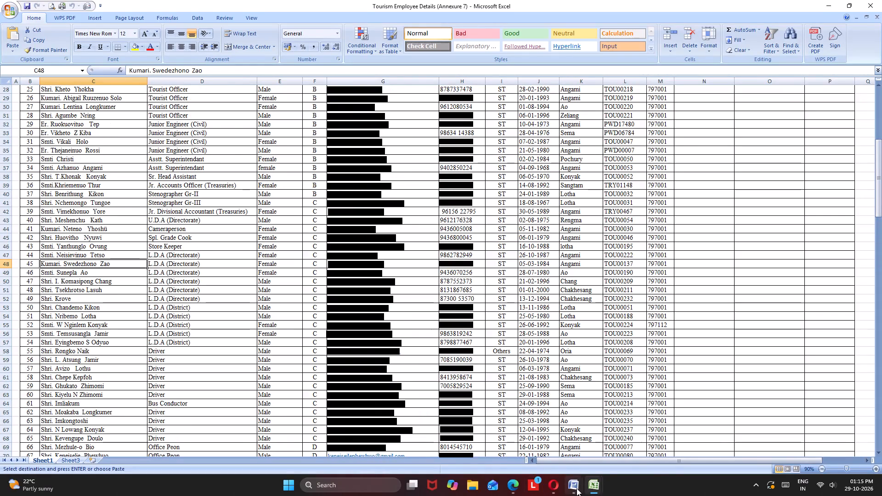
# Back in the new phone list, delete the two leftover Sr. Tourist Officer/Asst Director rows on the second page.
pyautogui.click(577, 488)
pyautogui.click(536, 440)
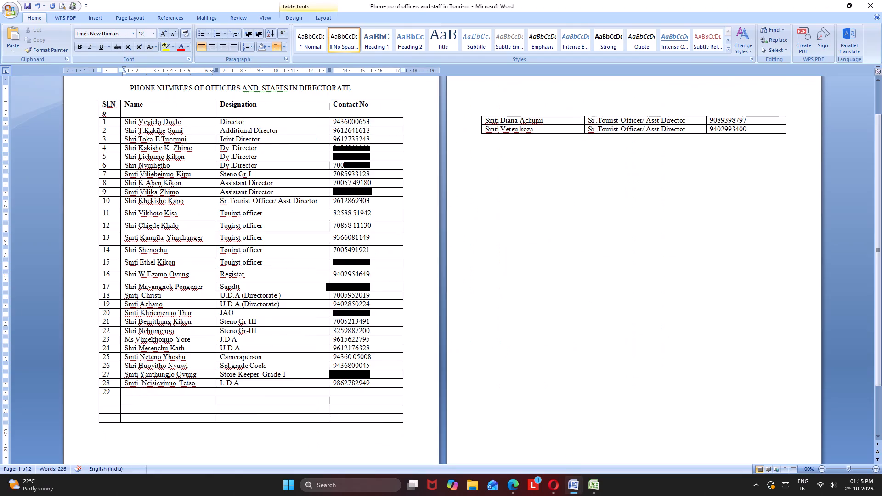
pyautogui.scroll(-3, 563, 203)
pyautogui.scroll(1, 563, 209)
pyautogui.scroll(-3, 563, 209)
pyautogui.scroll(5, 564, 214)
pyautogui.moveTo(492, 159); pyautogui.dragTo(752, 162)
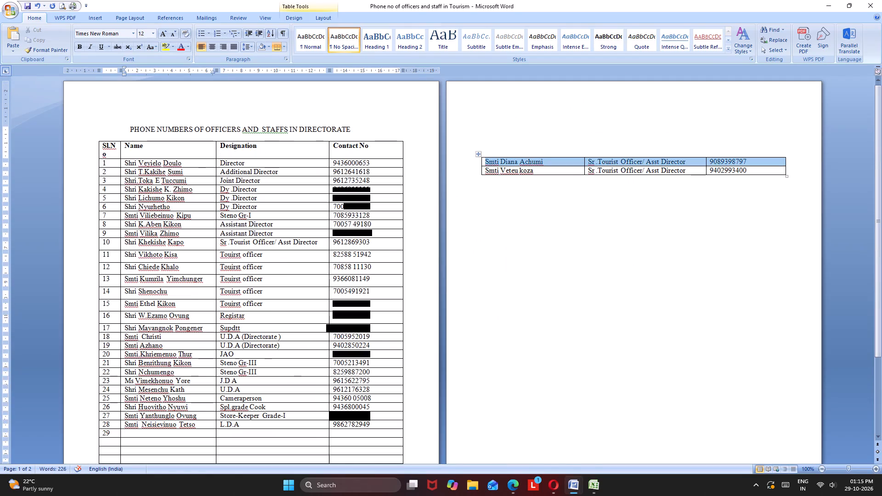
pyautogui.moveTo(752, 162); pyautogui.dragTo(766, 170)
pyautogui.press('BackSpace')
pyautogui.scroll(-2, 540, 328)
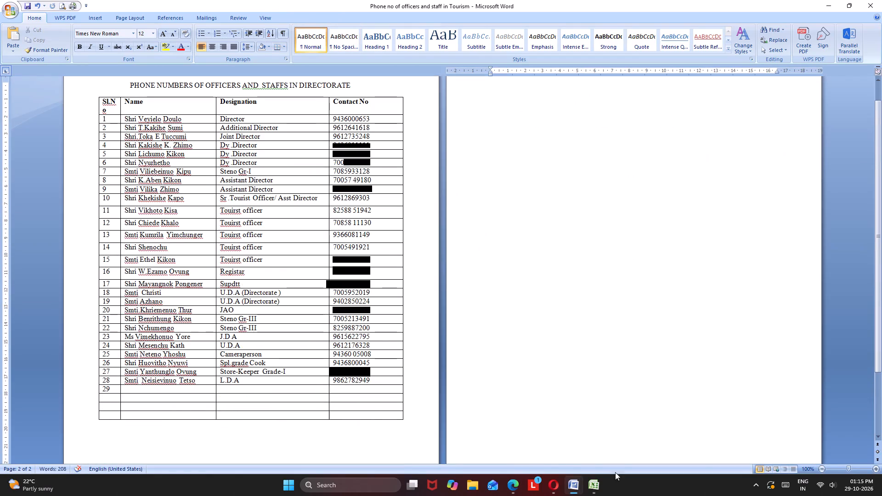
# Switch to the full Tourism Department phone list and find its L.D.A entries numbered 38 onward.
pyautogui.click(594, 486)
pyautogui.click(577, 488)
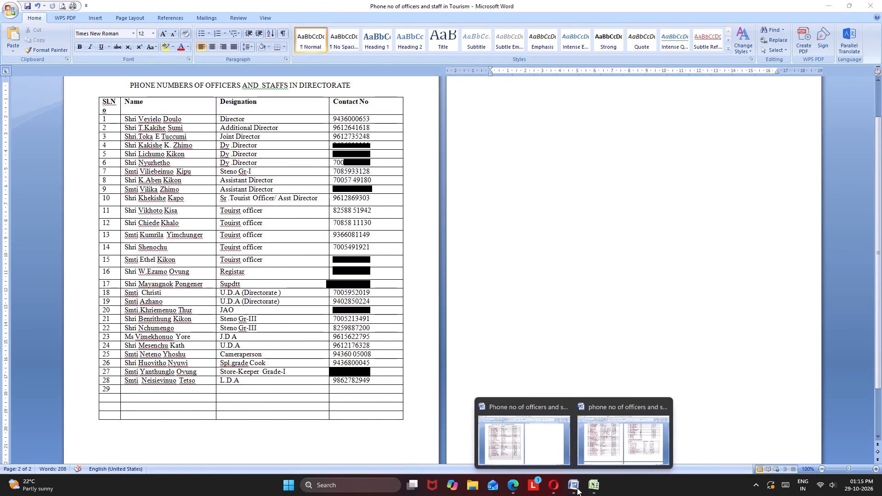
pyautogui.click(639, 443)
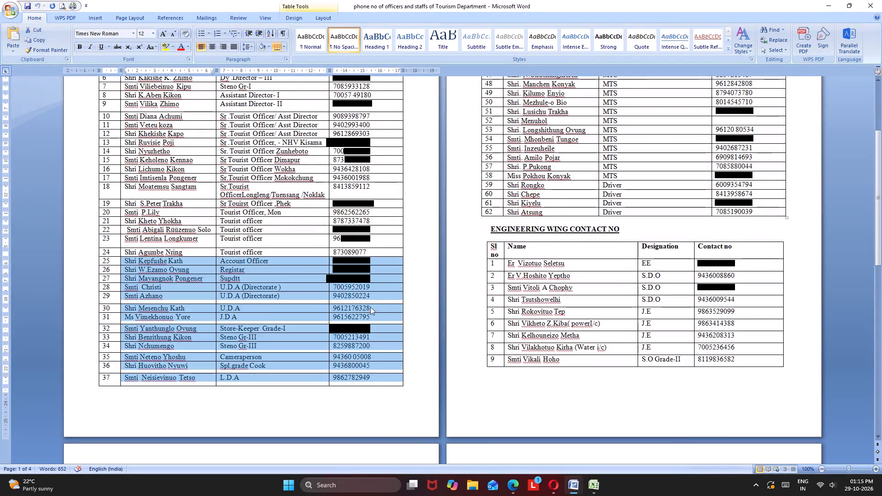
pyautogui.click(258, 309)
pyautogui.scroll(4, 521, 340)
pyautogui.scroll(3, 628, 150)
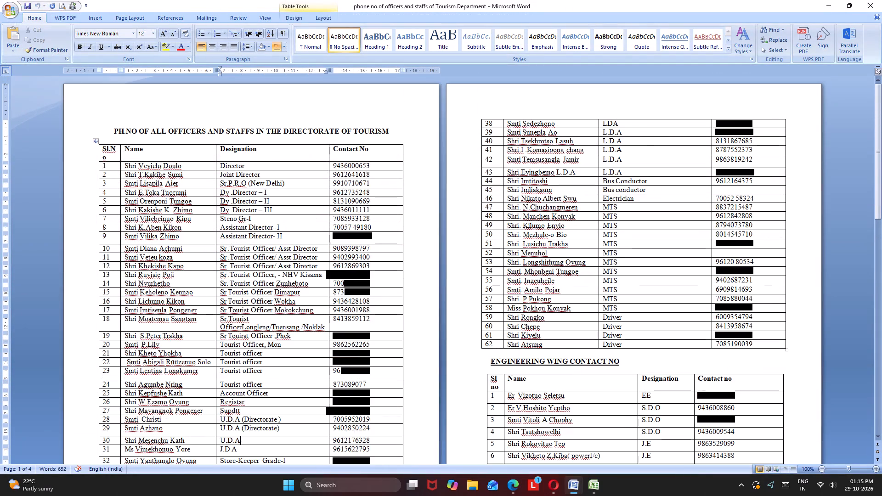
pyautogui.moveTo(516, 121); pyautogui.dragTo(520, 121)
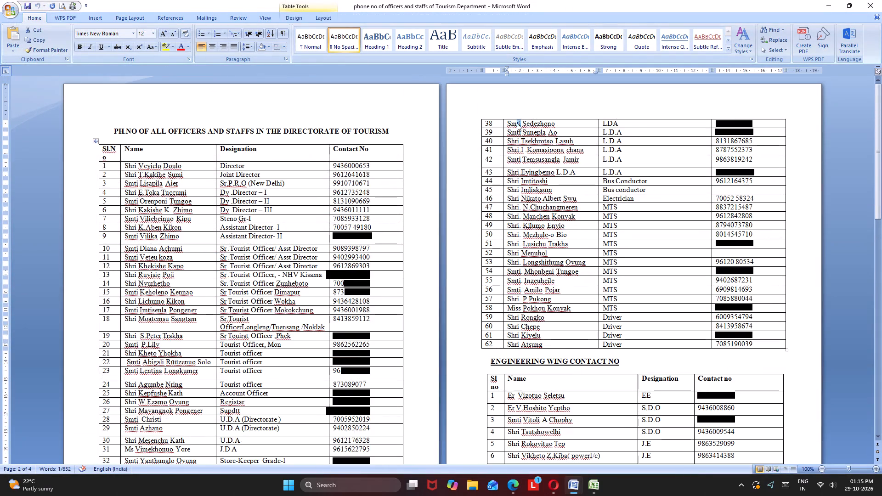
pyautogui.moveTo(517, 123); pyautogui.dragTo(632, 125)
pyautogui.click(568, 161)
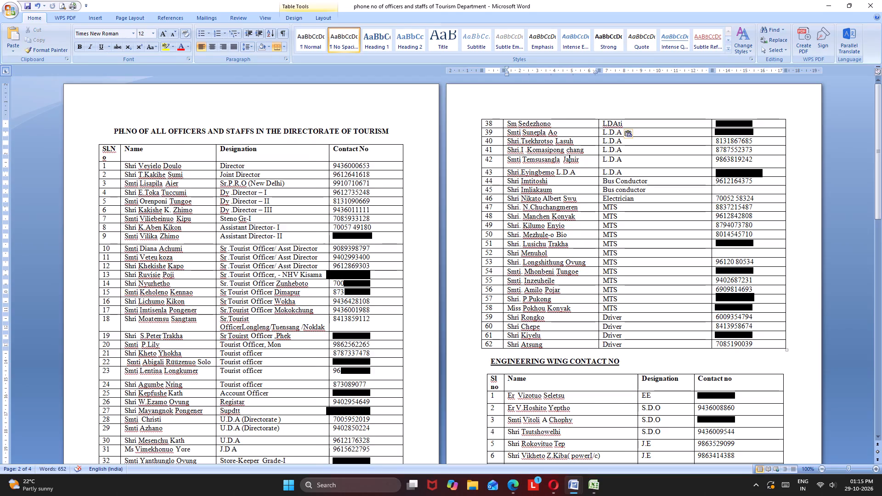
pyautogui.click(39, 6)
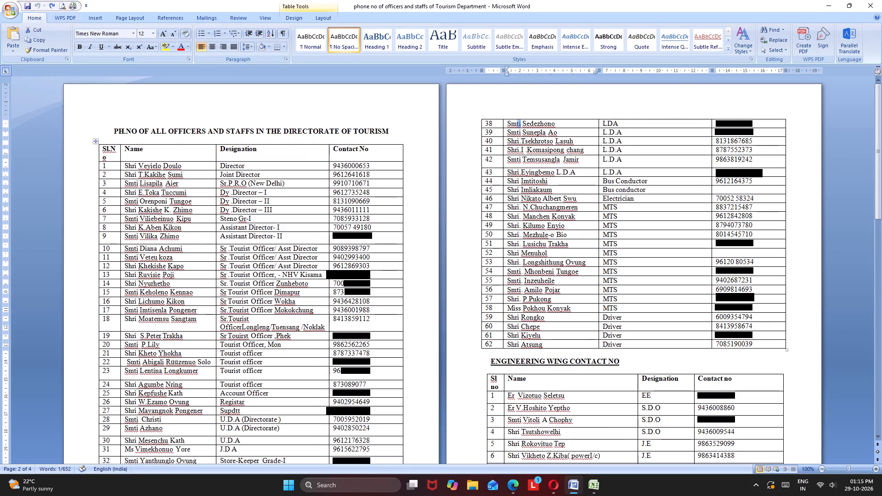
# Copy the names, designations and contacts of rows 38 to 43 and paste them into the new phone list starting at row 29.
pyautogui.click(522, 199)
pyautogui.moveTo(509, 124); pyautogui.dragTo(712, 159)
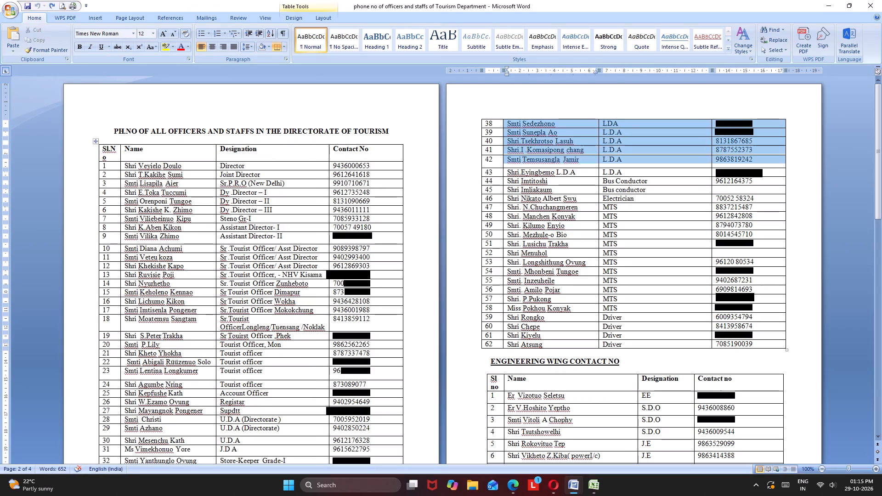
pyautogui.moveTo(712, 159); pyautogui.dragTo(725, 173)
pyautogui.rightClick(725, 173)
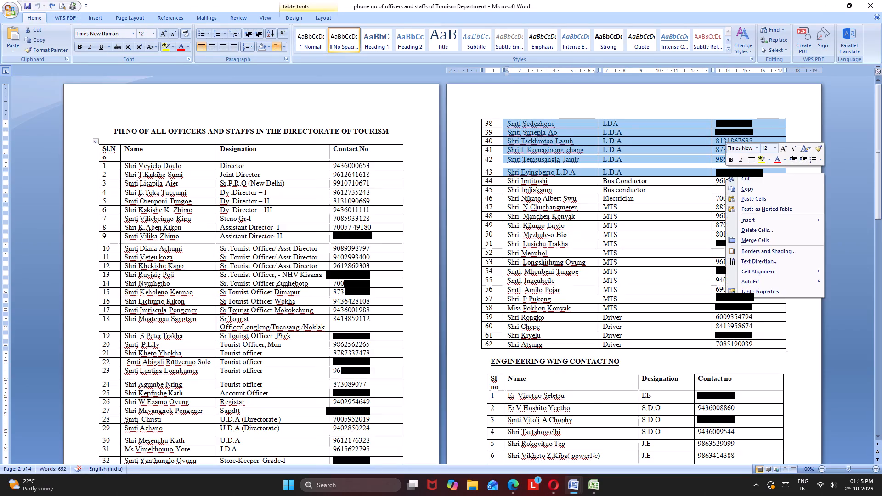
pyautogui.click(742, 186)
pyautogui.click(577, 485)
pyautogui.click(534, 452)
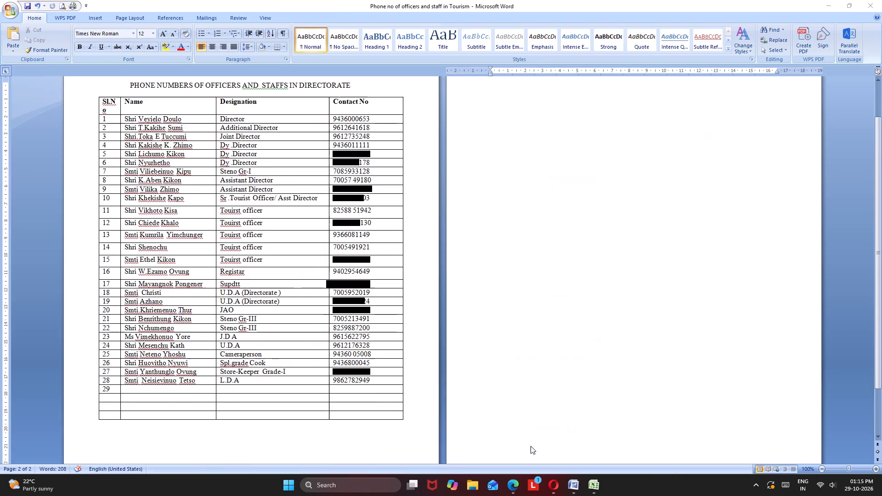
pyautogui.click(132, 389)
pyautogui.rightClick(132, 389)
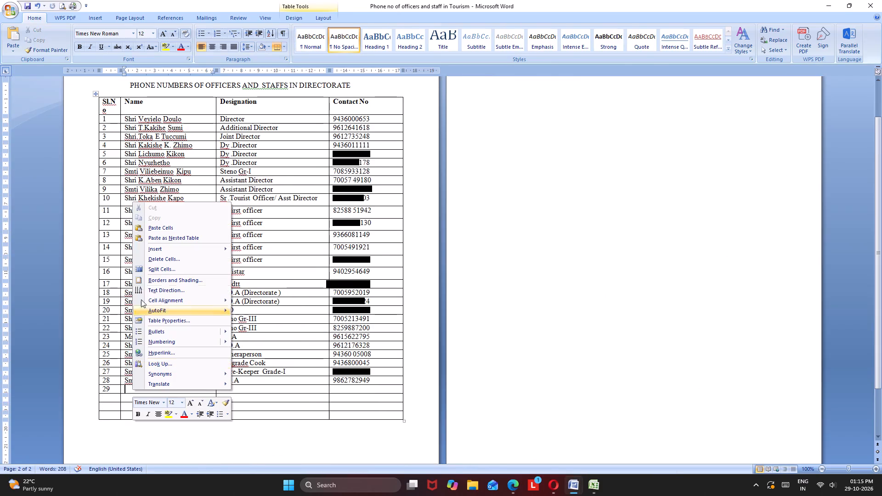
pyautogui.click(149, 229)
pyautogui.scroll(-2, 204, 317)
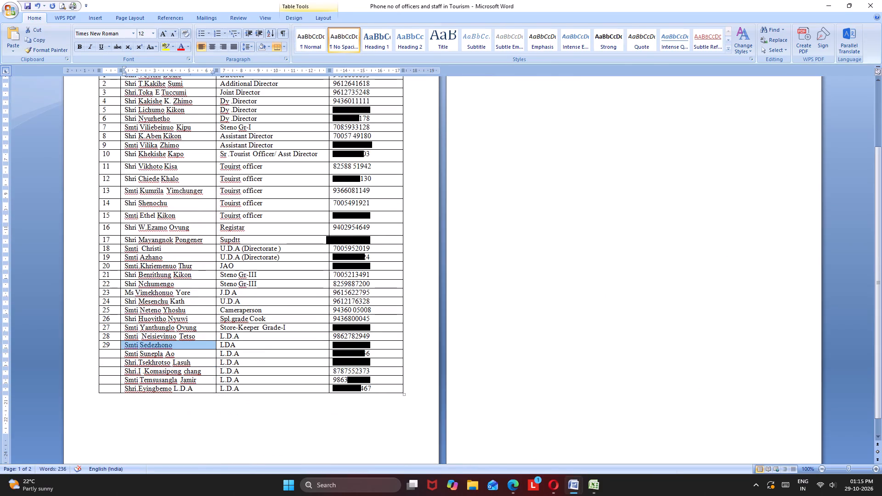
# Add an empty row at the end of the new phone list table, below the last L.D.A entry.
pyautogui.click(411, 387)
pyautogui.press('Return')
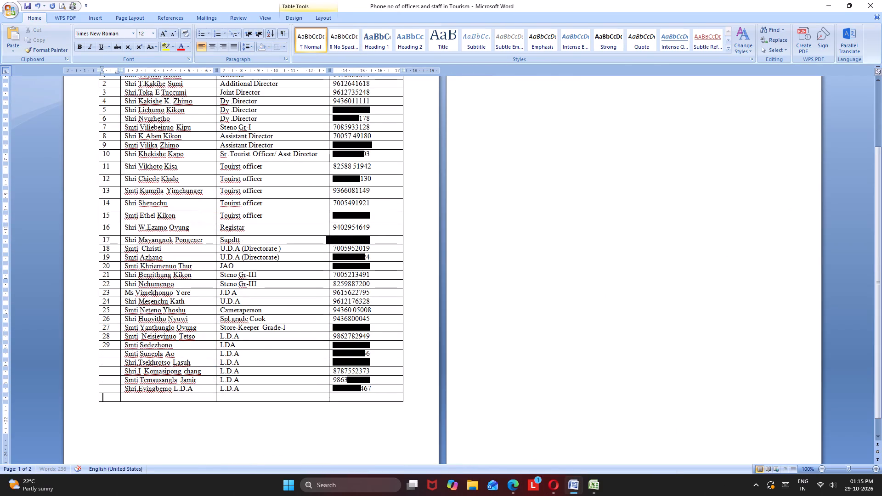
# In the full Tourism Department phone list, clear the name, designation and contact of the Electrician in row 46.
pyautogui.click(577, 487)
pyautogui.click(610, 453)
pyautogui.click(528, 279)
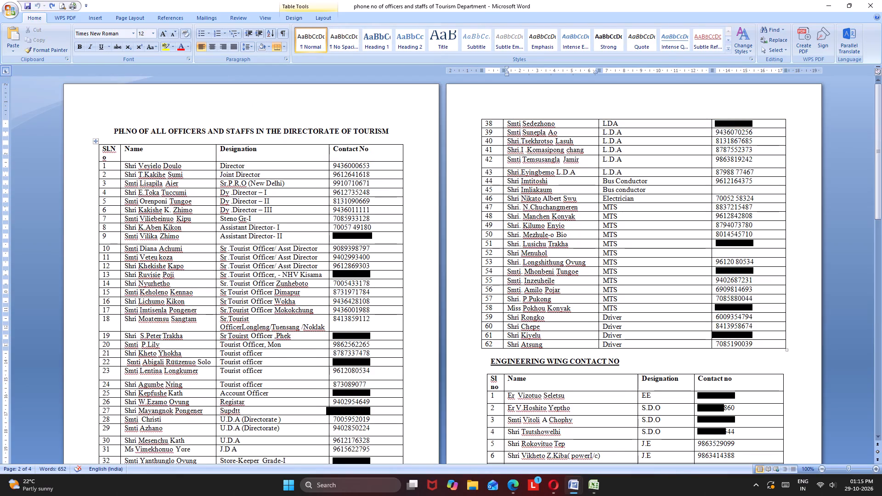
pyautogui.moveTo(518, 198); pyautogui.dragTo(716, 199)
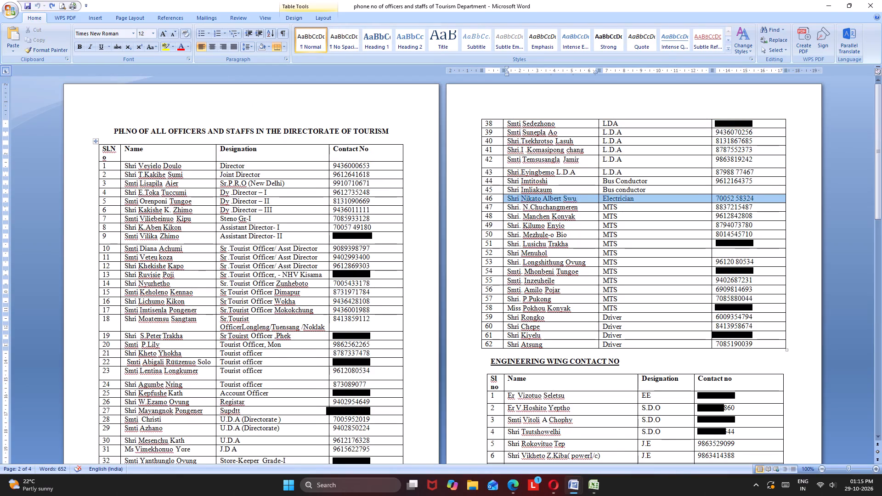
pyautogui.moveTo(716, 199); pyautogui.dragTo(730, 199)
pyautogui.press('Delete')
pyautogui.click(687, 251)
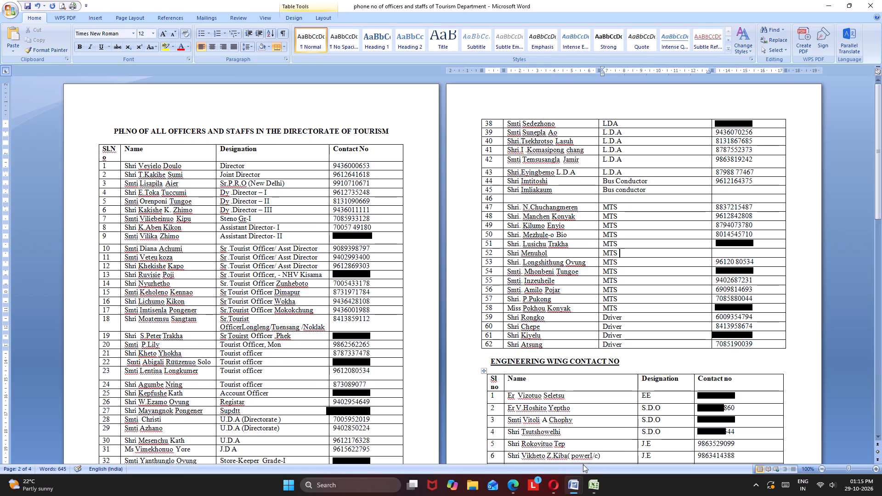
# Check the L.D.A (Directorate) entries 44 to 49 in the employee details workbook for staff missing from the phone list.
pyautogui.click(593, 486)
pyautogui.click(549, 441)
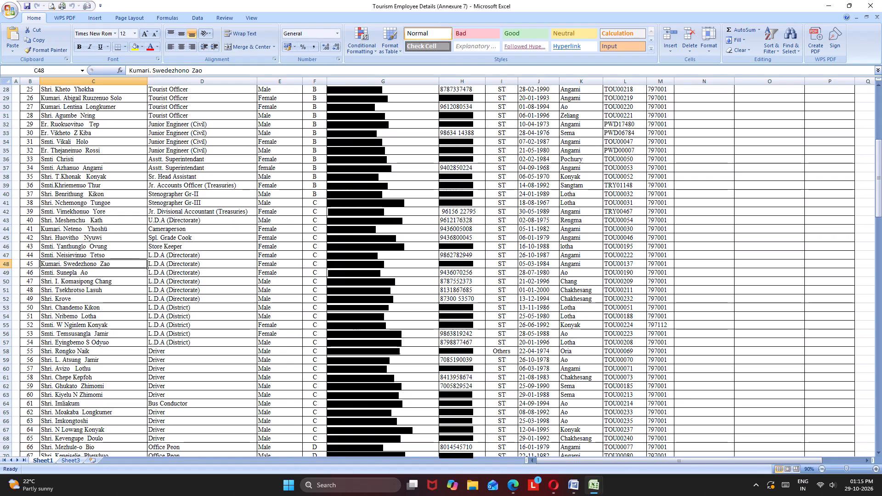
pyautogui.click(105, 257)
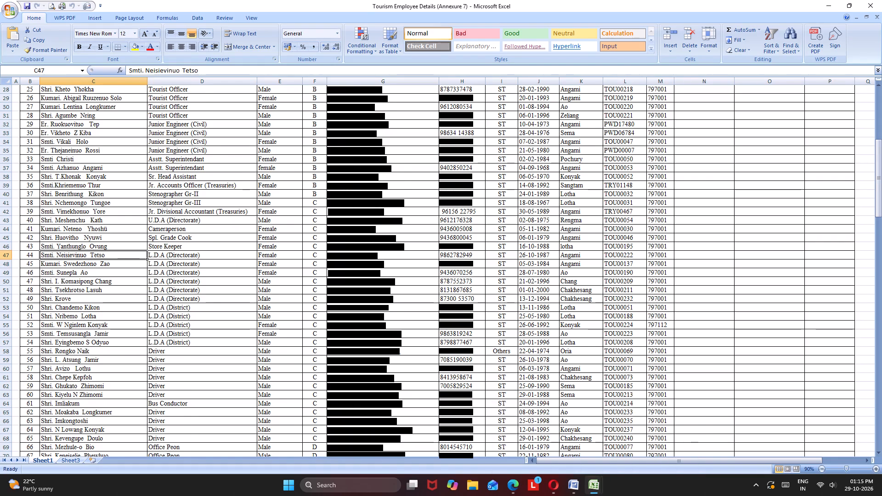
pyautogui.scroll(-1, 95, 271)
pyautogui.scroll(1, 95, 271)
pyautogui.scroll(-3, 95, 271)
pyautogui.click(81, 199)
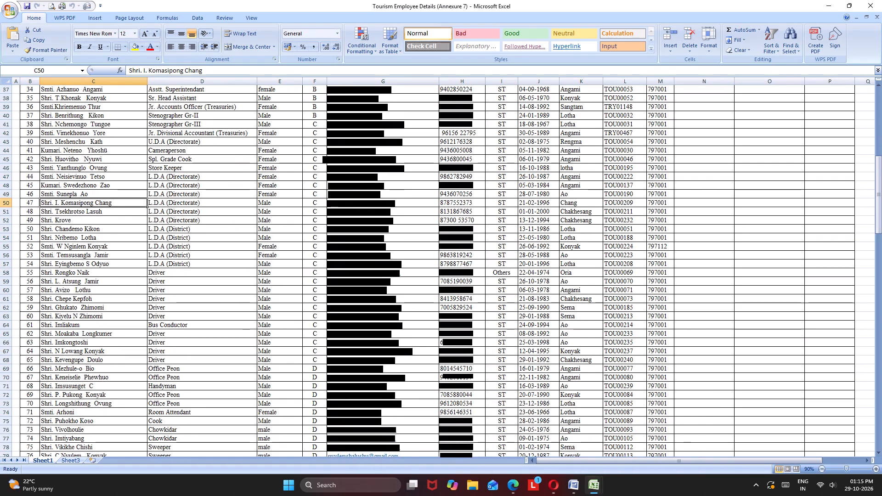
pyautogui.click(81, 219)
# In the new phone list, insert a row above the last two L.D.A entries and enter workbook entry 49's name with designation LDA.
pyautogui.click(573, 486)
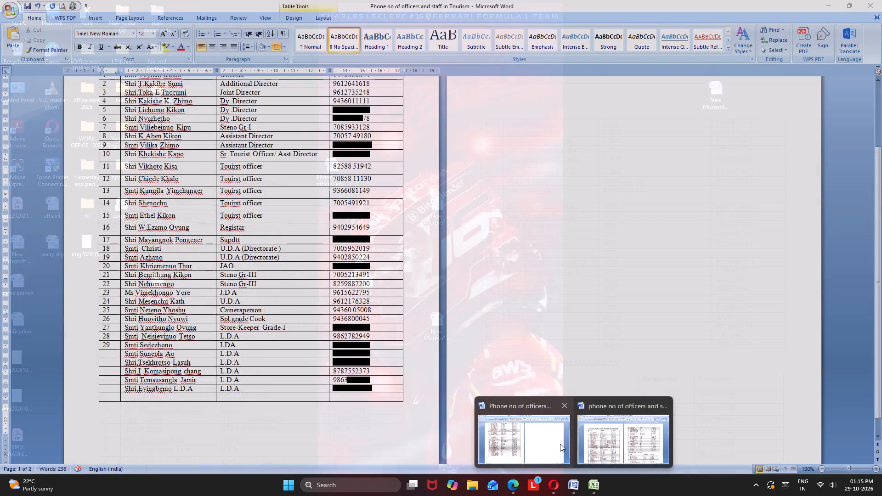
pyautogui.click(560, 444)
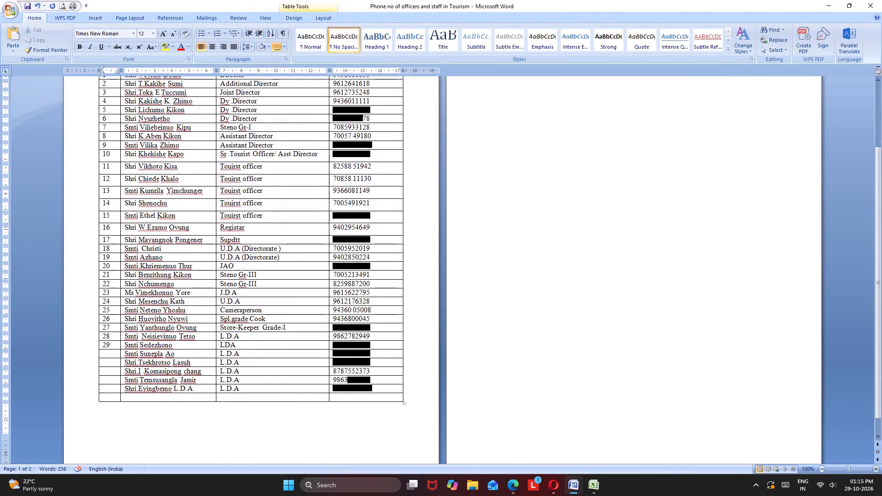
pyautogui.click(405, 375)
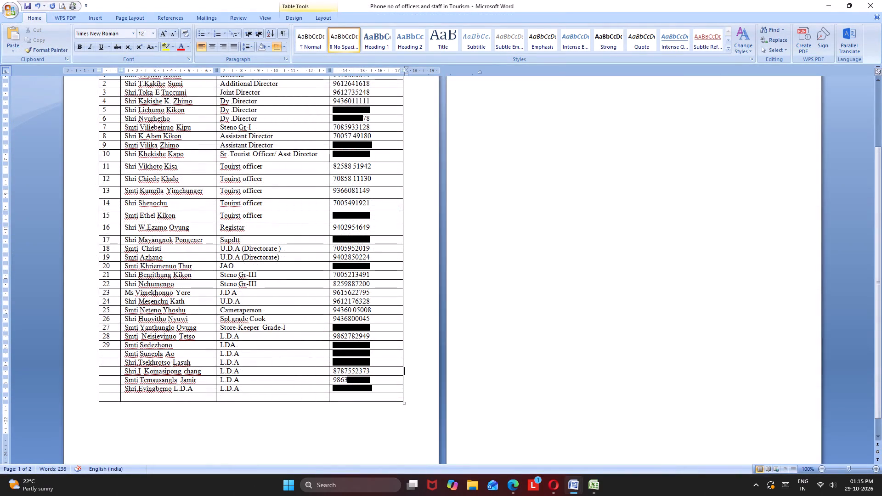
pyautogui.click(406, 371)
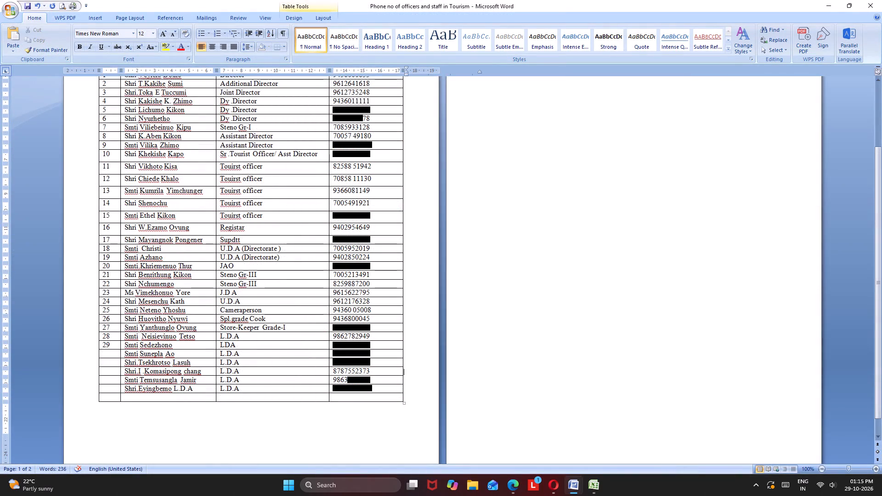
pyautogui.click(407, 374)
pyautogui.press('Return')
pyautogui.click(155, 380)
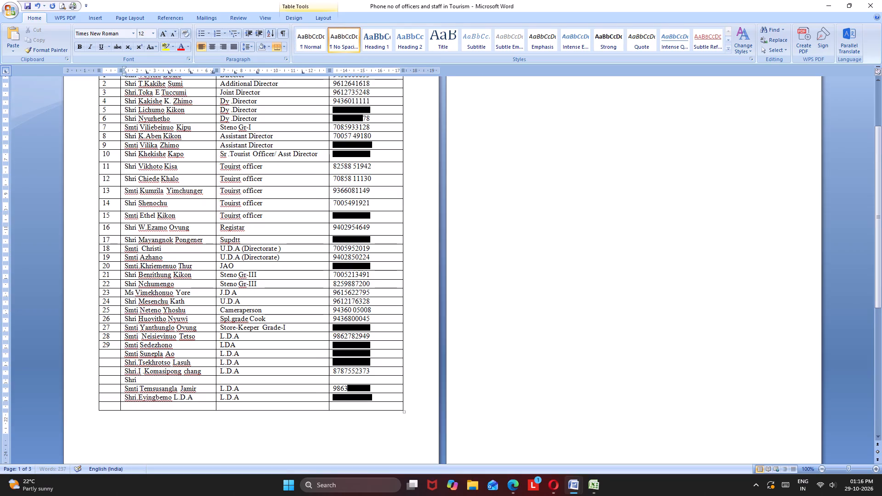
pyautogui.write('rove')
pyautogui.press('space')
pyautogui.press('Tab')
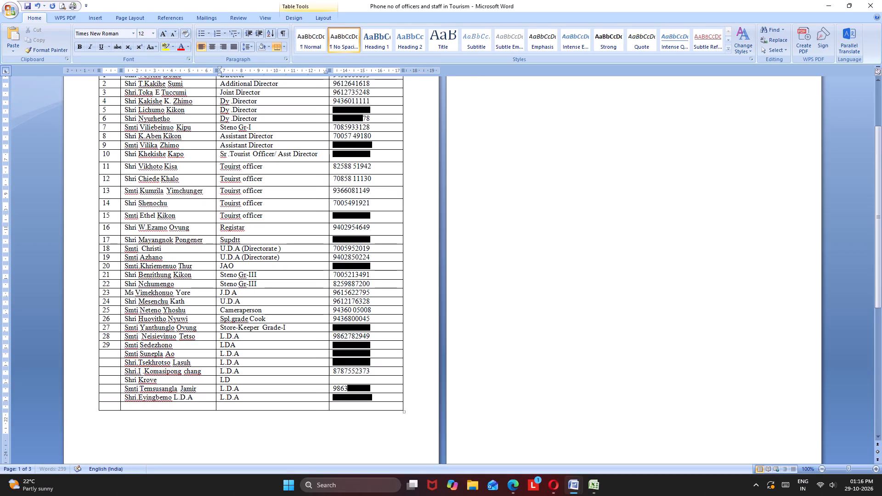
pyautogui.press('BackSpace')
pyautogui.press('BackSpace')
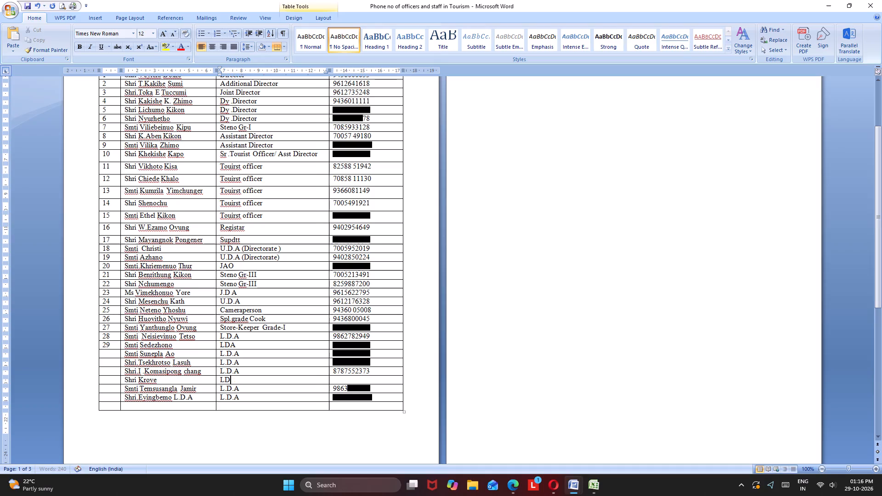
pyautogui.press('a')
pyautogui.press('Tab')
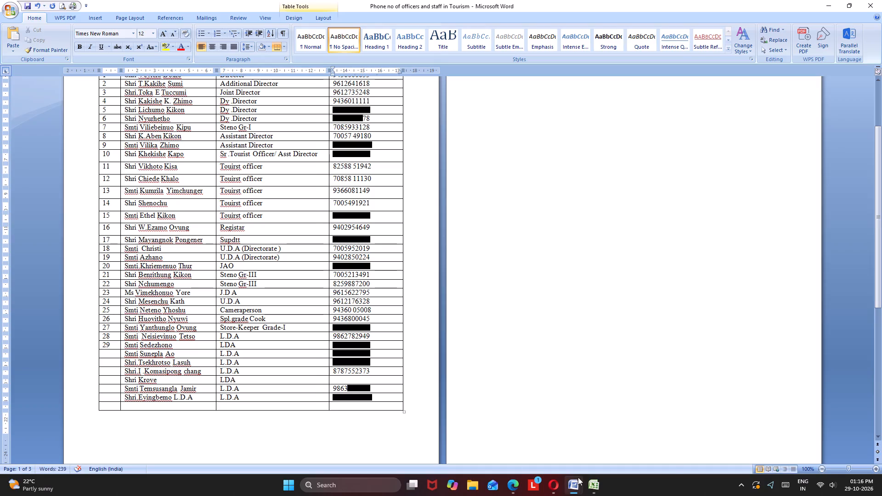
# Copy entry 49's contact number from the employee details workbook into the new row's contact cell, without an extra blank line.
pyautogui.click(578, 483)
pyautogui.click(609, 449)
pyautogui.click(595, 484)
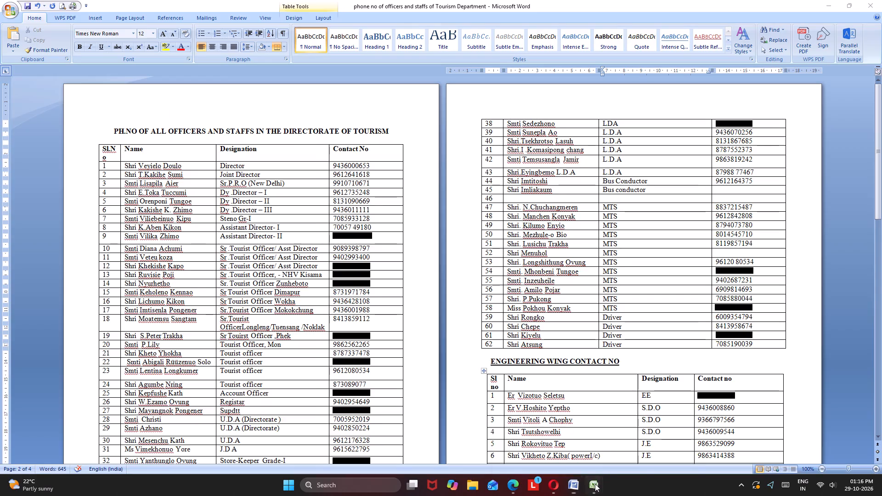
pyautogui.click(565, 438)
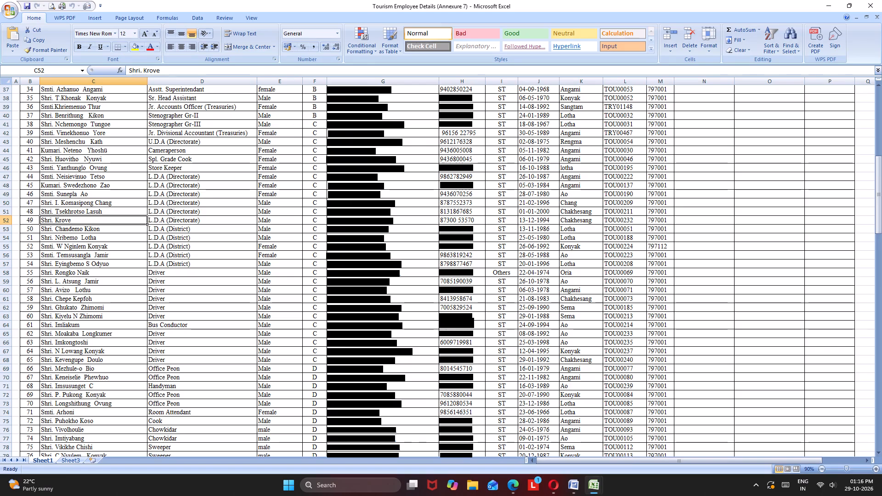
pyautogui.click(103, 274)
pyautogui.click(83, 225)
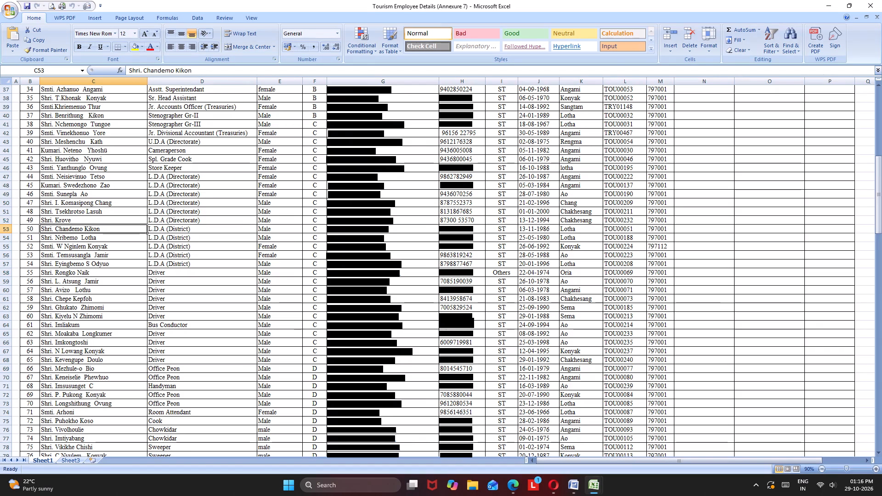
pyautogui.rightClick(455, 221)
pyautogui.click(479, 241)
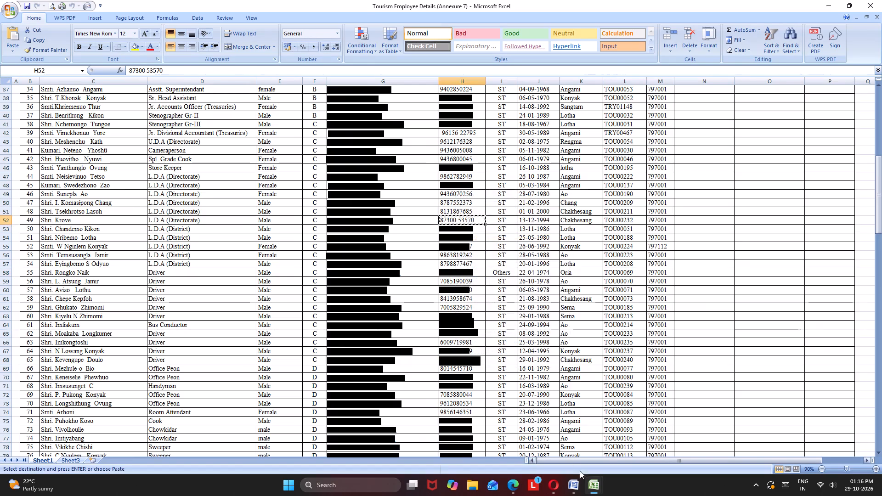
pyautogui.click(580, 485)
pyautogui.click(530, 445)
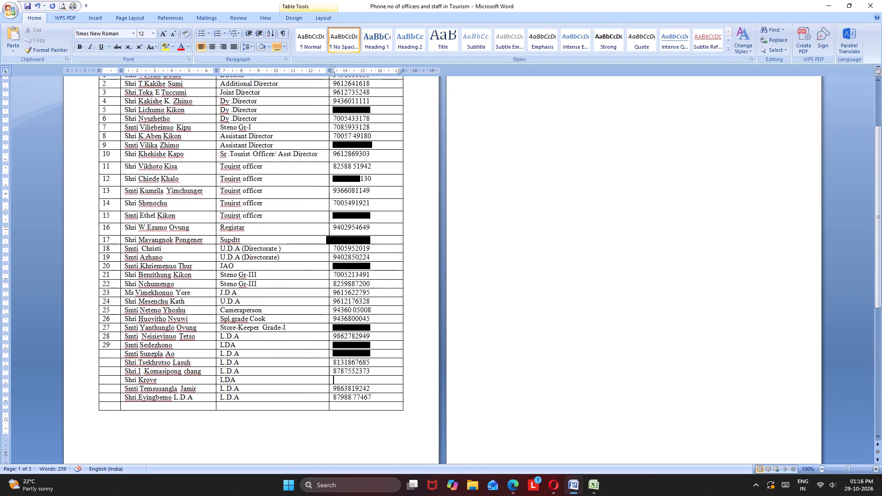
pyautogui.rightClick(350, 380)
pyautogui.click(371, 228)
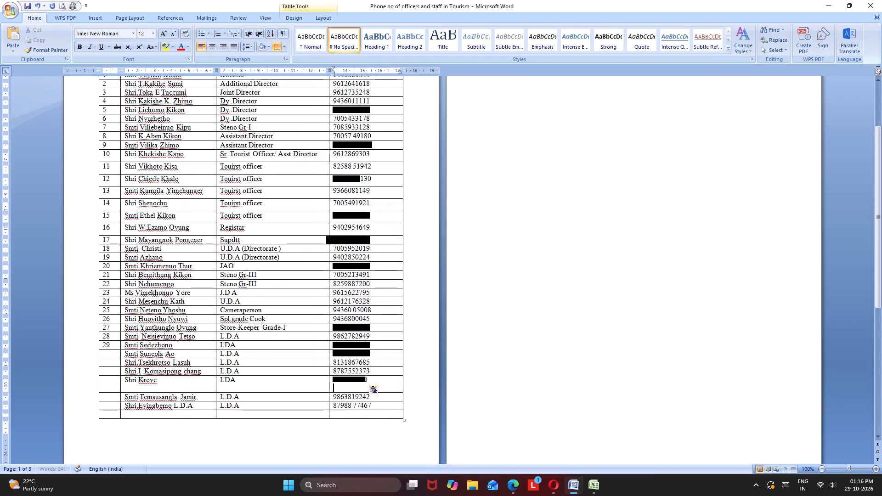
pyautogui.click(111, 353)
pyautogui.press('BackSpace')
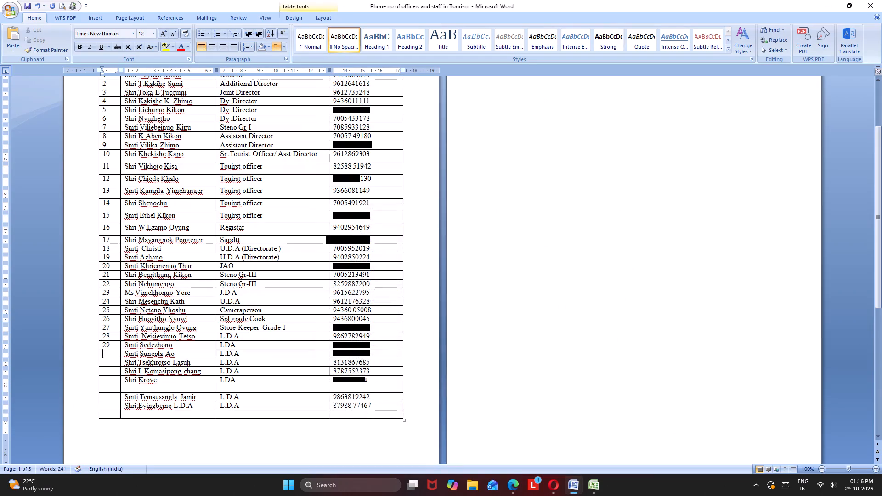
pyautogui.click(339, 388)
pyautogui.press('BackSpace')
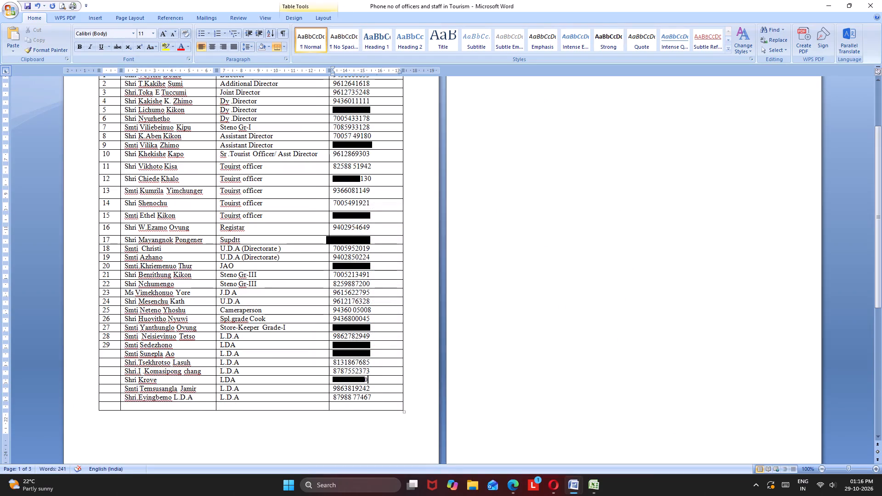
# Set the font size of the pasted contact number to 12.
pyautogui.moveTo(333, 380); pyautogui.dragTo(395, 380)
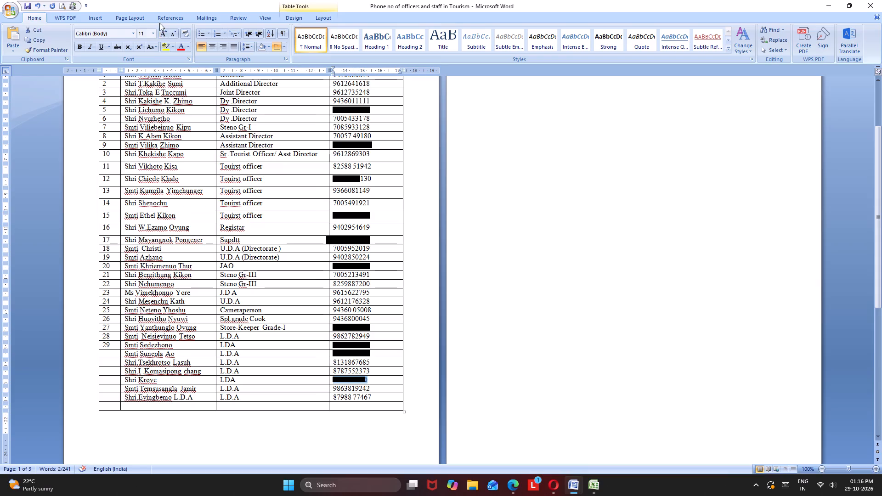
pyautogui.click(152, 32)
pyautogui.click(143, 76)
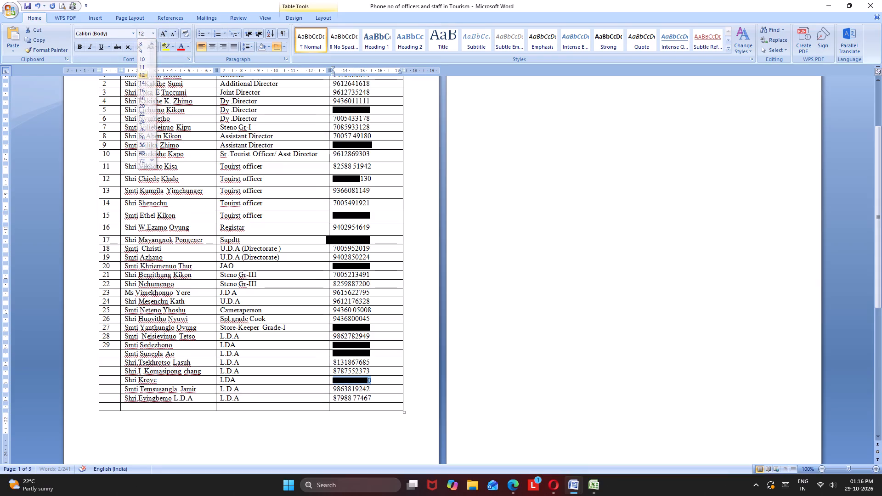
pyautogui.click(130, 359)
# Number the unnumbered rows after 29 in the new phone list from 30 to 36, including the empty last row.
pyautogui.click(106, 355)
pyautogui.press('3')
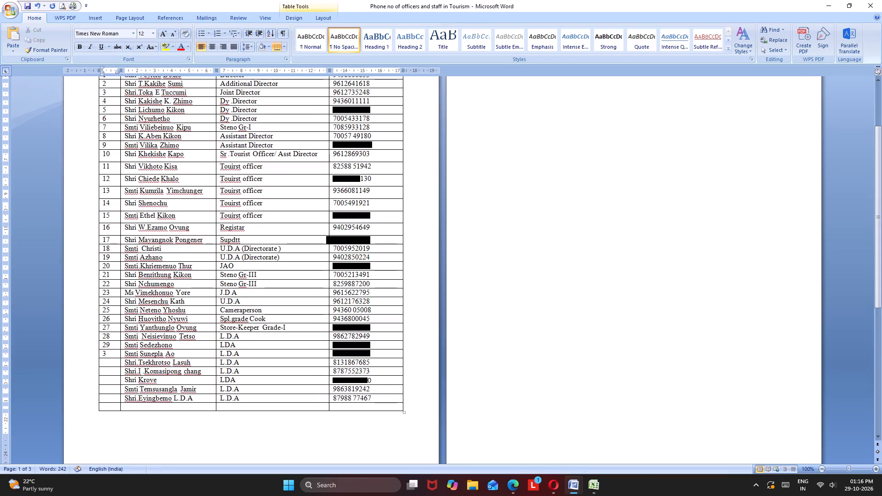
pyautogui.press('0')
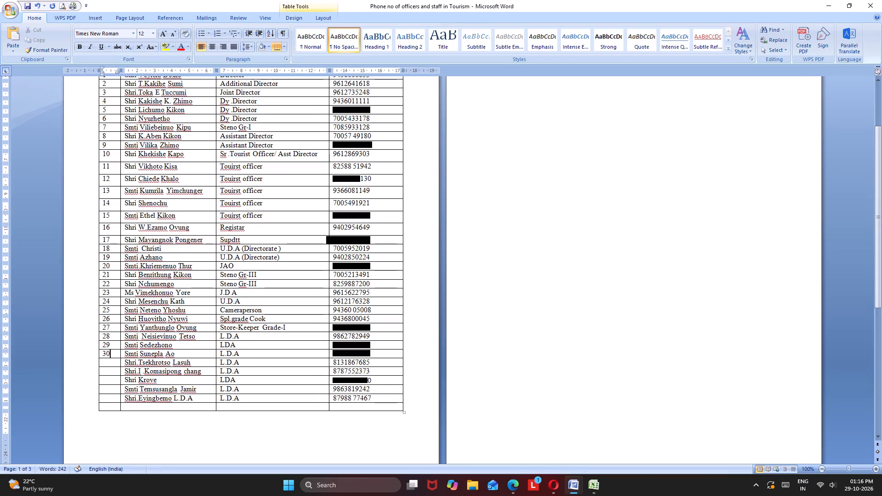
pyautogui.click(108, 364)
pyautogui.press('3')
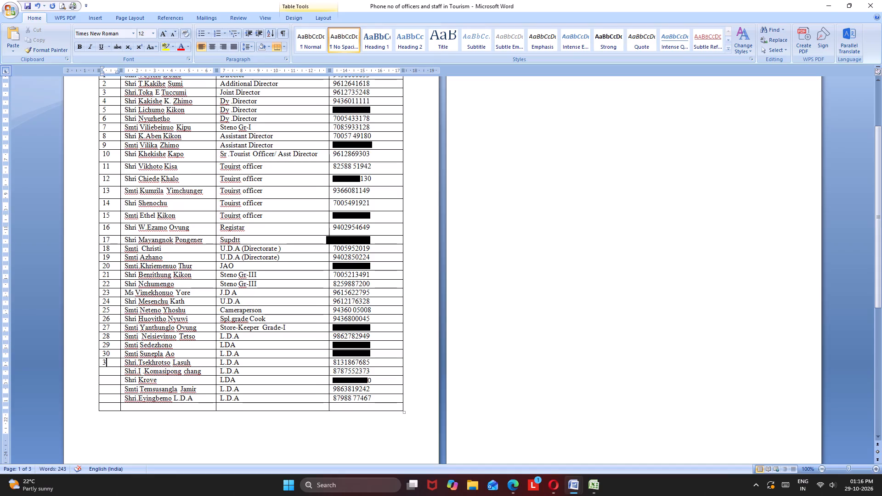
pyautogui.press('1')
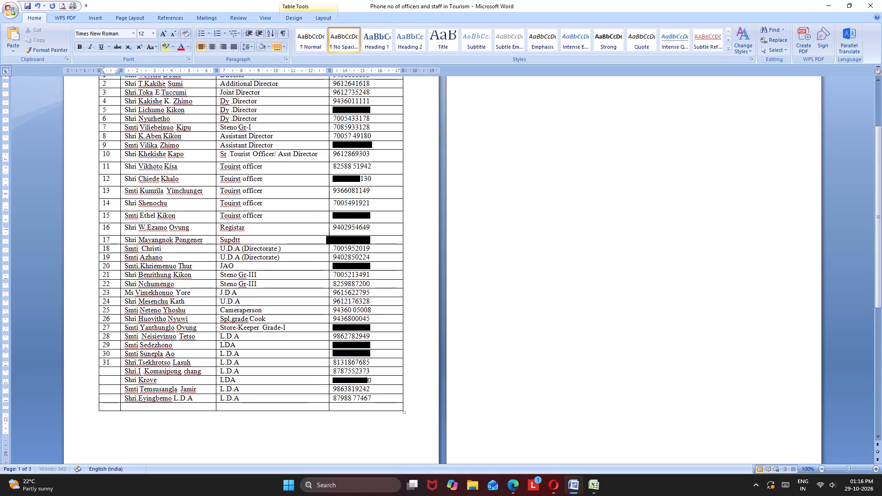
pyautogui.click(113, 374)
pyautogui.press('3')
pyautogui.press('2')
pyautogui.click(112, 378)
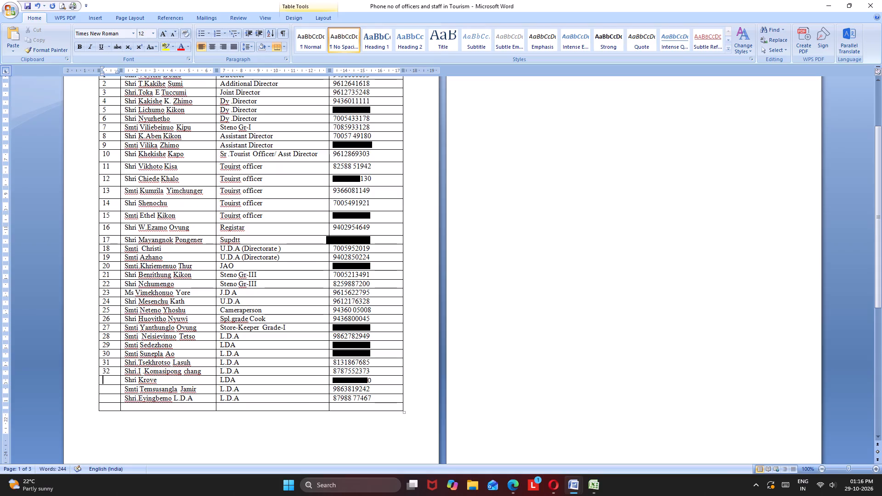
pyautogui.press('3')
pyautogui.press('3')
pyautogui.click(112, 385)
pyautogui.click(112, 388)
pyautogui.write('34')
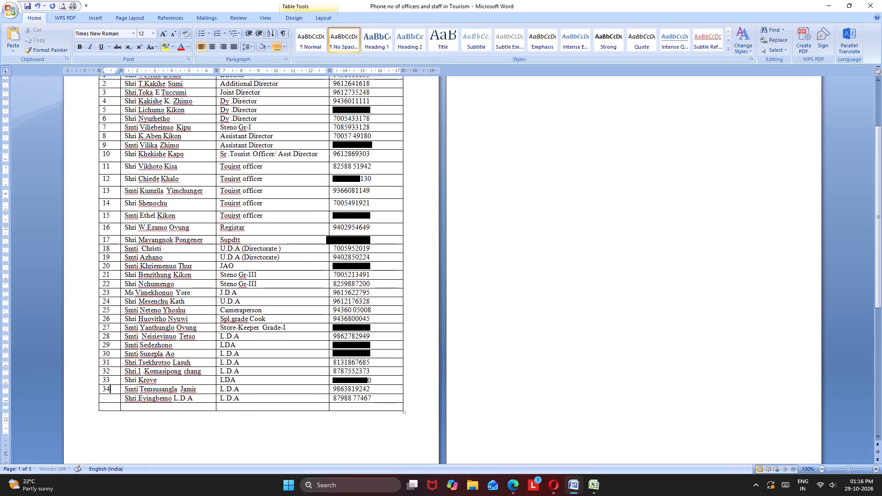
pyautogui.click(112, 396)
pyautogui.press('3')
pyautogui.press('5')
pyautogui.doubleClick(112, 403)
pyautogui.write('36')
# Examine the L.D.A (District) and Driver entries, 50 to 58, in the employee details workbook for staff to list next.
pyautogui.click(199, 399)
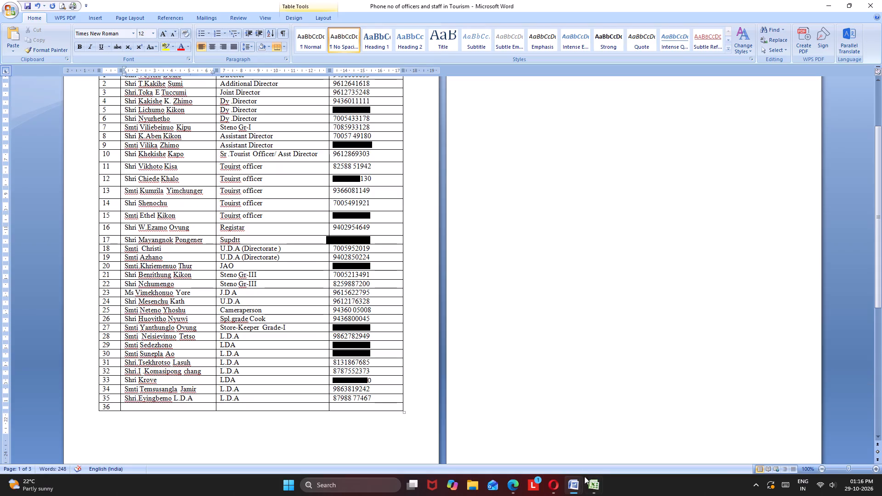
pyautogui.click(591, 483)
pyautogui.click(634, 447)
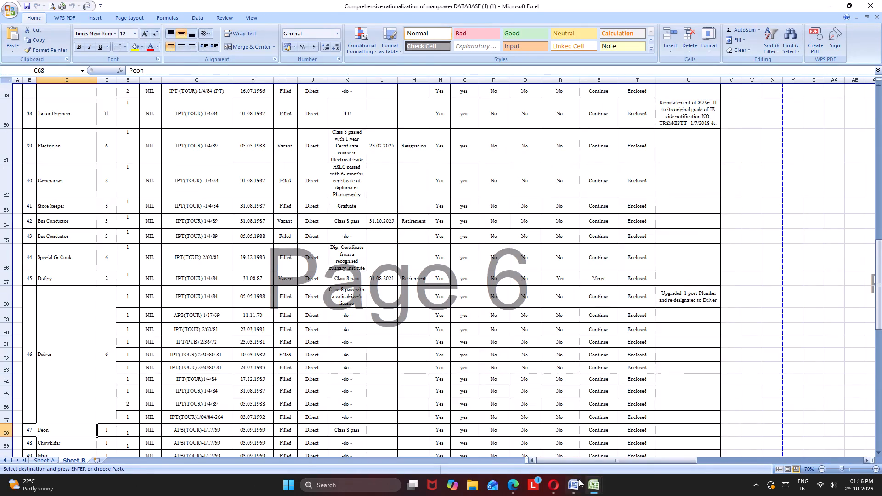
pyautogui.click(593, 493)
pyautogui.click(548, 438)
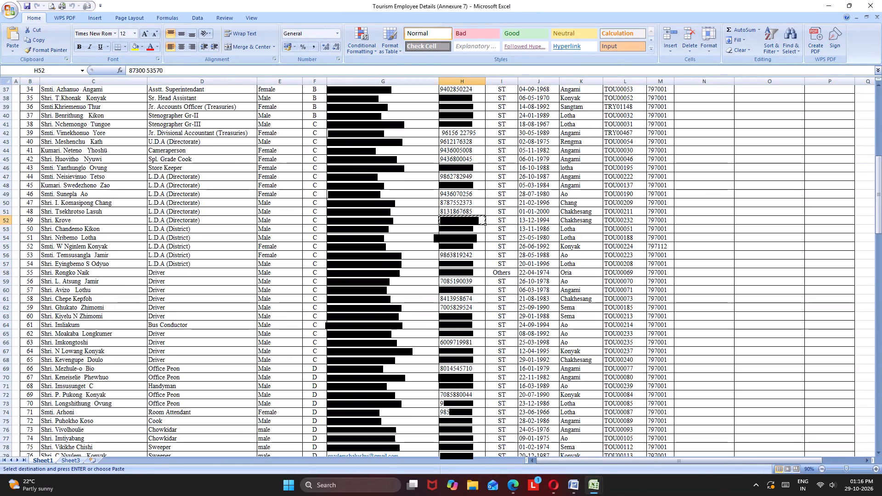
pyautogui.click(109, 299)
pyautogui.scroll(-2, 74, 242)
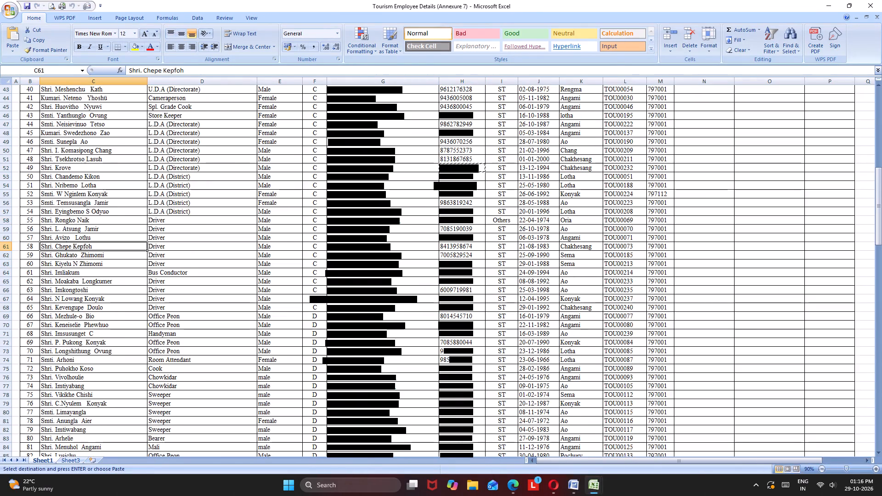
pyautogui.click(71, 178)
pyautogui.click(66, 169)
pyautogui.click(70, 187)
pyautogui.click(78, 199)
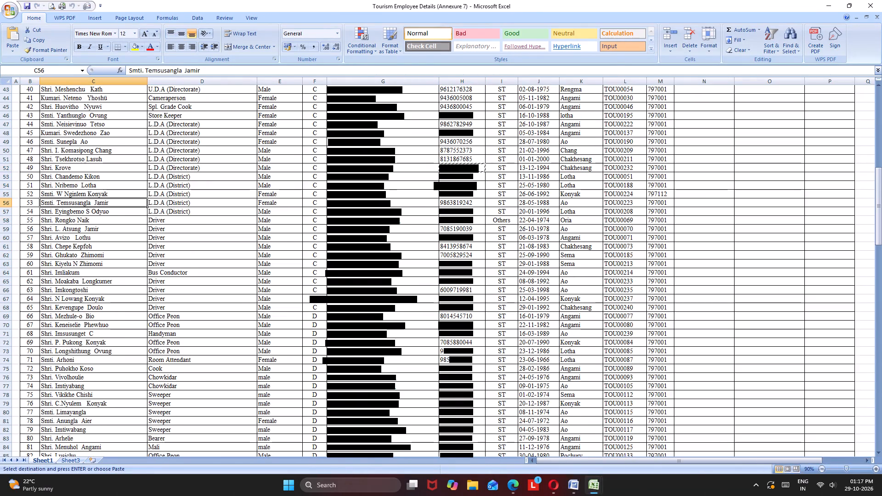
pyautogui.click(79, 186)
pyautogui.click(83, 197)
pyautogui.click(84, 206)
pyautogui.click(88, 214)
pyautogui.click(82, 230)
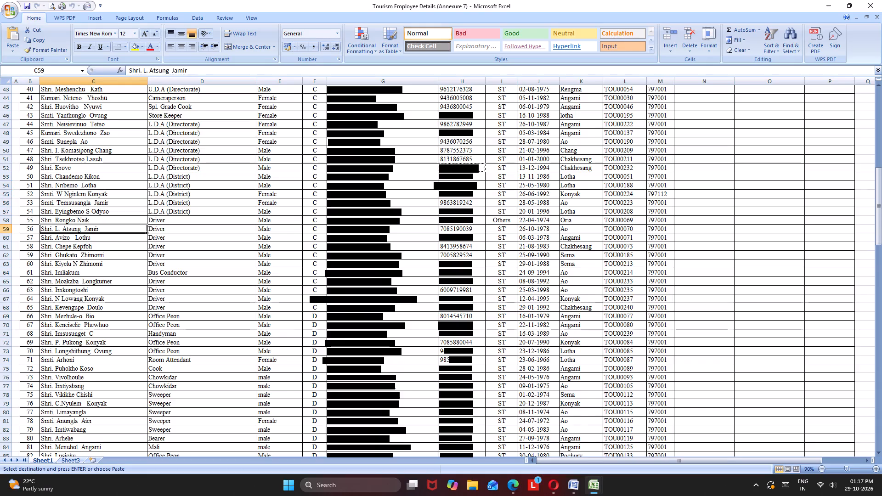
pyautogui.scroll(-1, 83, 231)
pyautogui.click(69, 207)
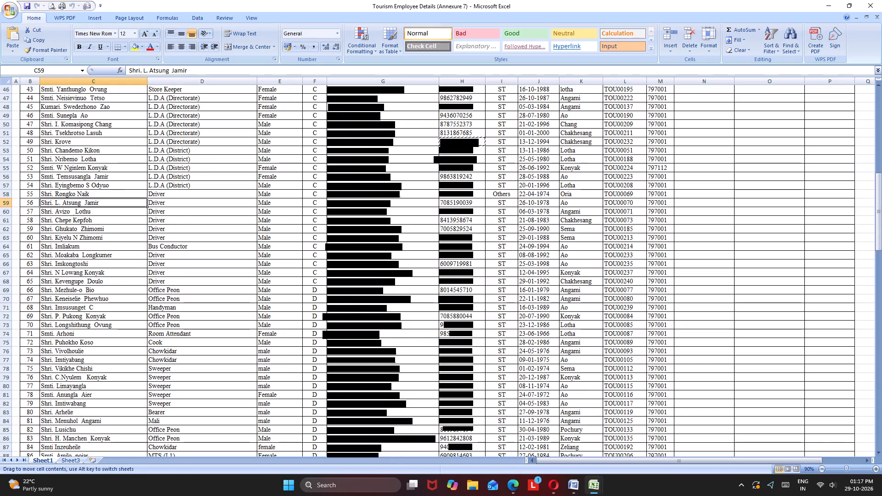
pyautogui.click(62, 217)
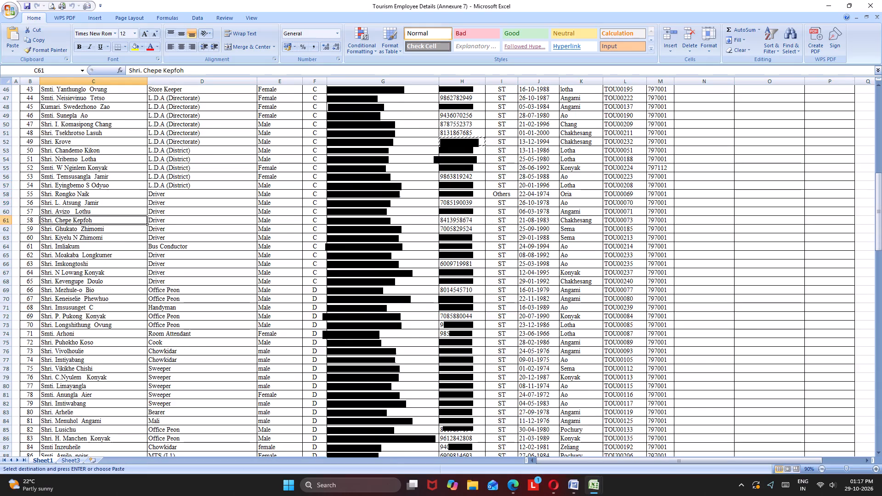
# Examine the Driver, Office Peon and other entries from 55 onward in the employee details workbook to decide which block to list.
pyautogui.moveTo(46, 203); pyautogui.dragTo(171, 203)
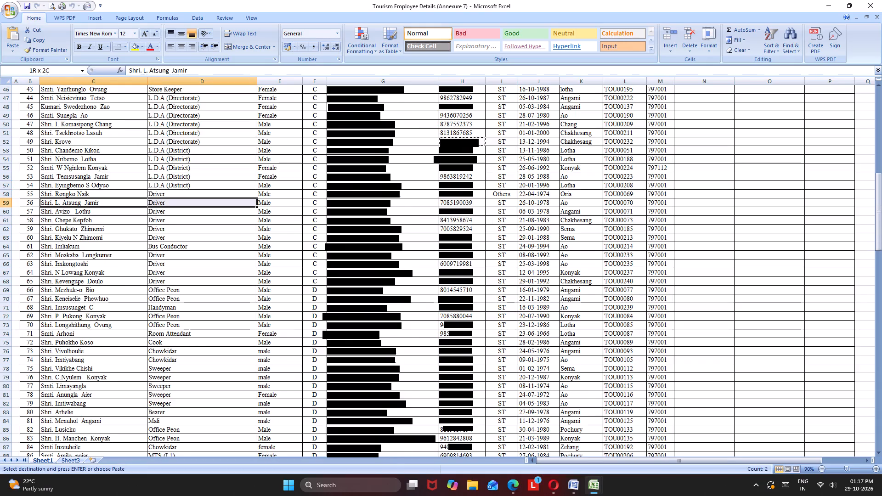
pyautogui.moveTo(171, 203); pyautogui.dragTo(167, 243)
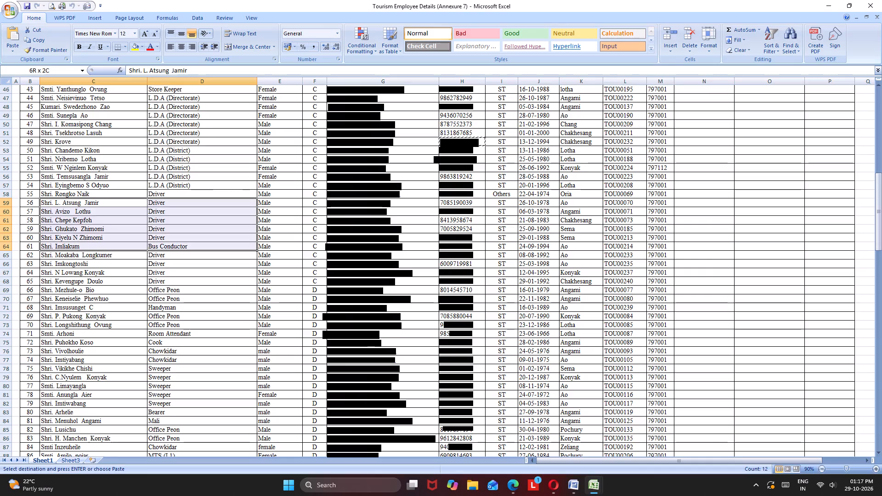
pyautogui.moveTo(167, 243); pyautogui.dragTo(170, 271)
pyautogui.click(170, 278)
pyautogui.click(123, 295)
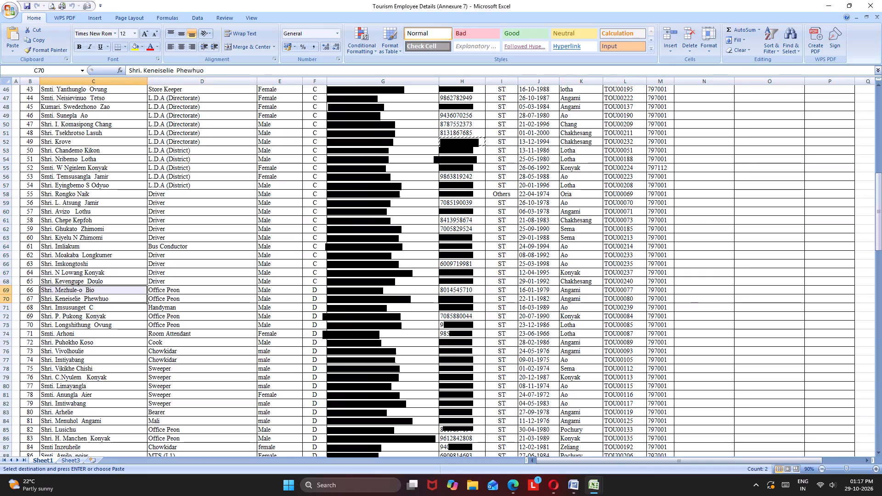
pyautogui.moveTo(45, 202); pyautogui.dragTo(91, 202)
pyautogui.click(75, 236)
pyautogui.moveTo(45, 196); pyautogui.dragTo(159, 196)
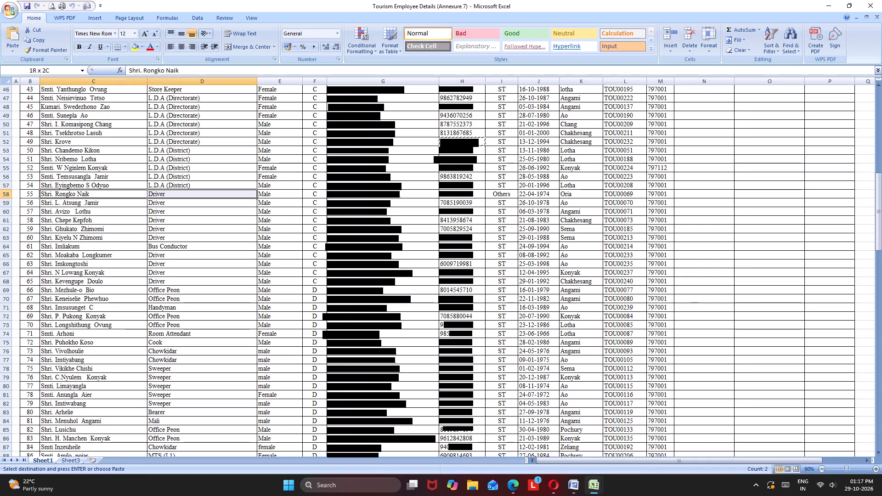
pyautogui.moveTo(159, 196); pyautogui.dragTo(188, 313)
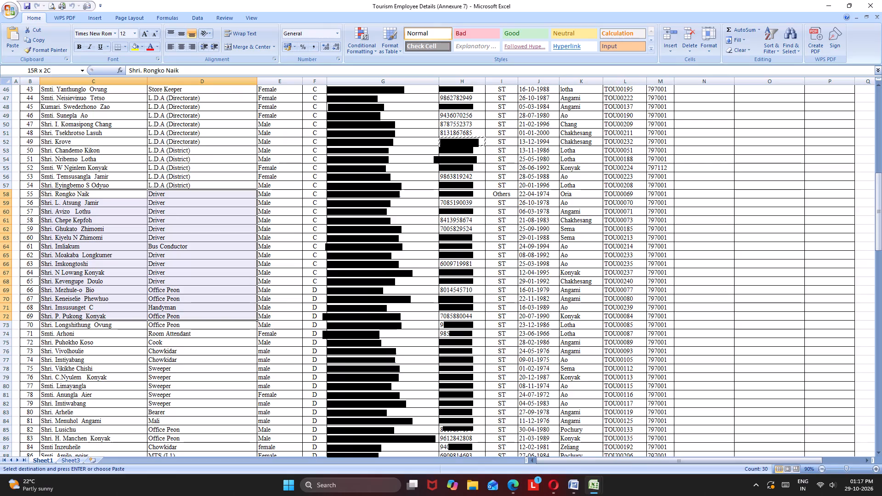
pyautogui.moveTo(188, 313); pyautogui.dragTo(210, 319)
pyautogui.moveTo(210, 319); pyautogui.dragTo(217, 344)
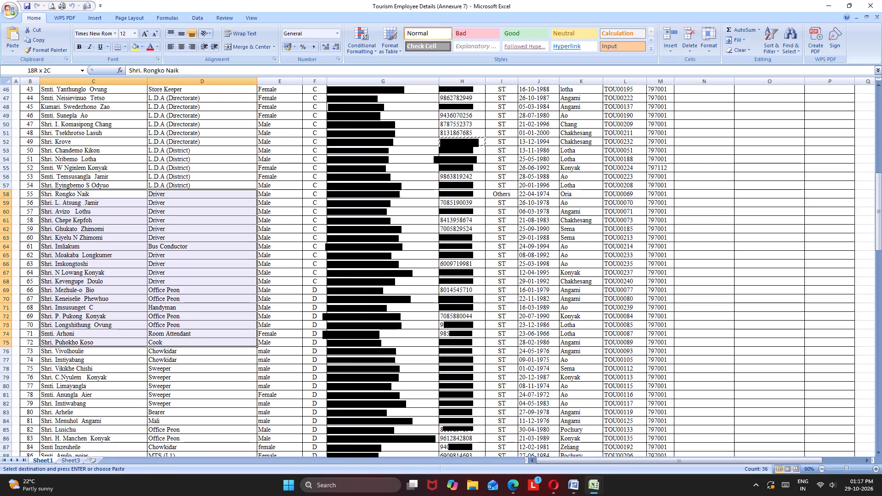
pyautogui.moveTo(217, 344); pyautogui.dragTo(335, 334)
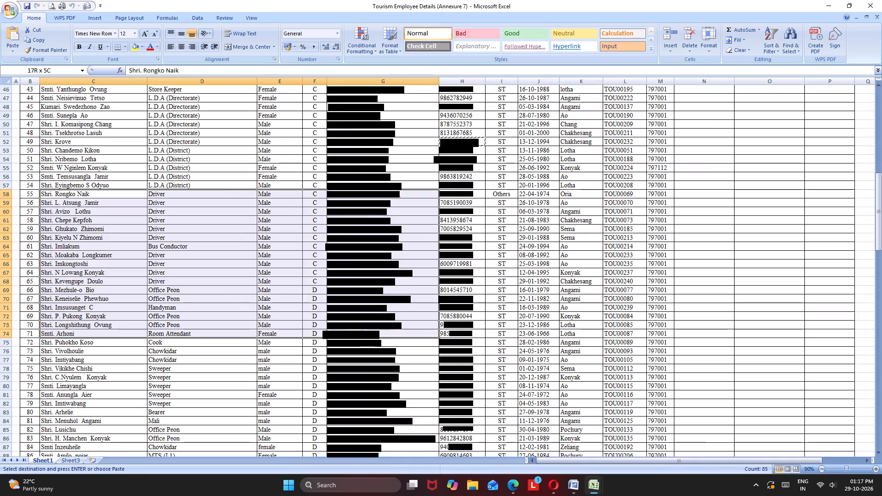
pyautogui.moveTo(335, 334); pyautogui.dragTo(226, 322)
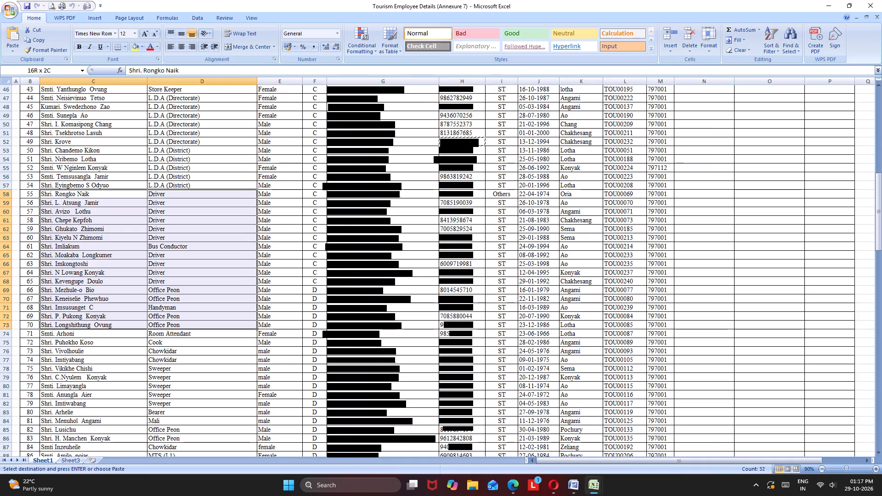
pyautogui.moveTo(226, 322); pyautogui.dragTo(193, 343)
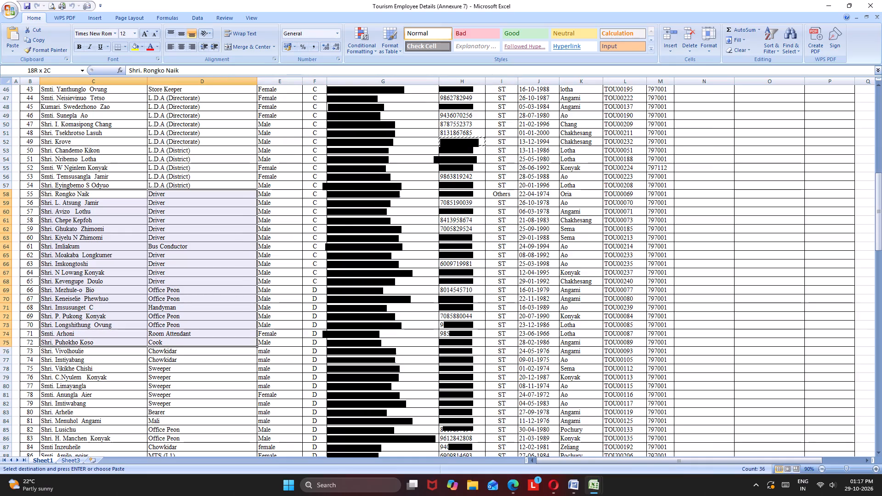
pyautogui.moveTo(193, 343); pyautogui.dragTo(193, 352)
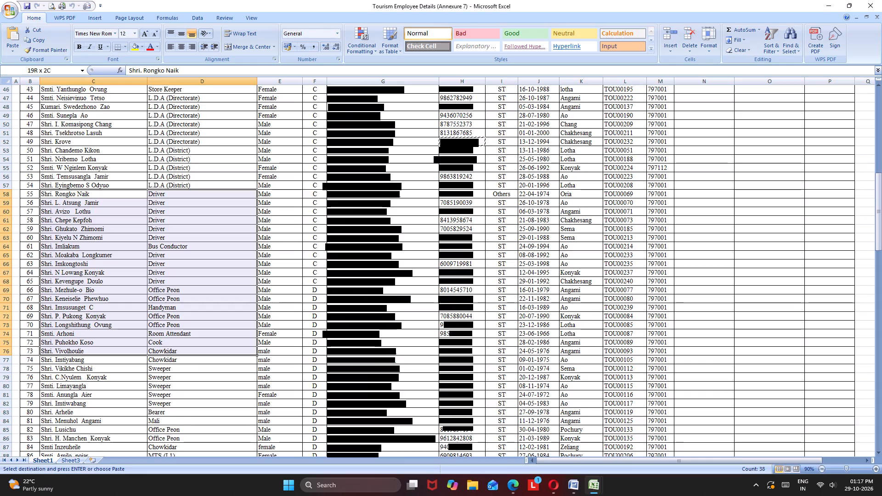
pyautogui.moveTo(193, 352); pyautogui.dragTo(197, 390)
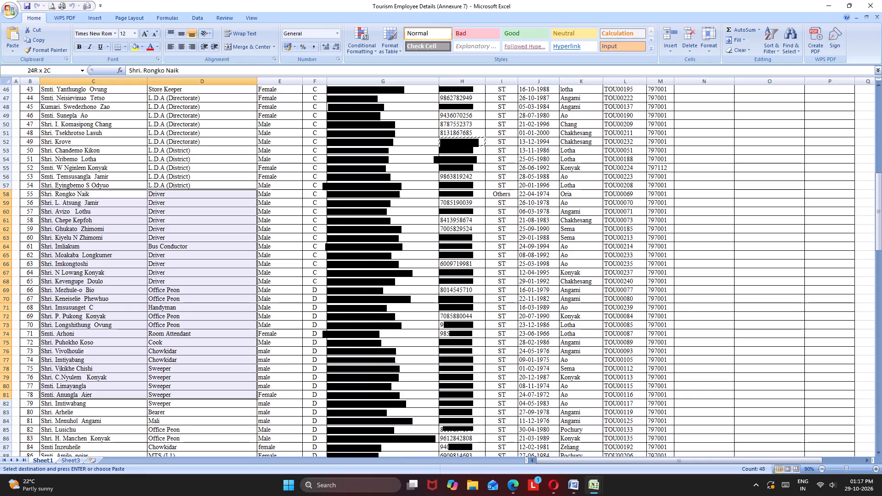
pyautogui.moveTo(197, 390); pyautogui.dragTo(198, 364)
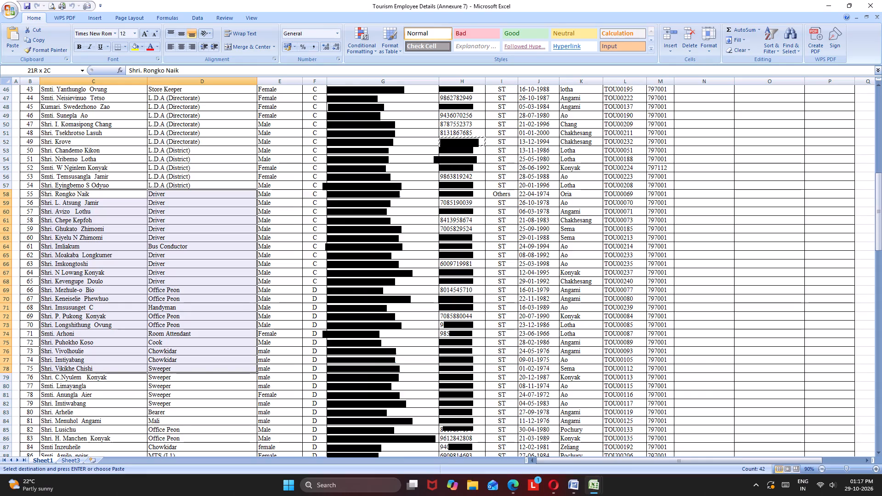
pyautogui.moveTo(198, 364); pyautogui.dragTo(198, 436)
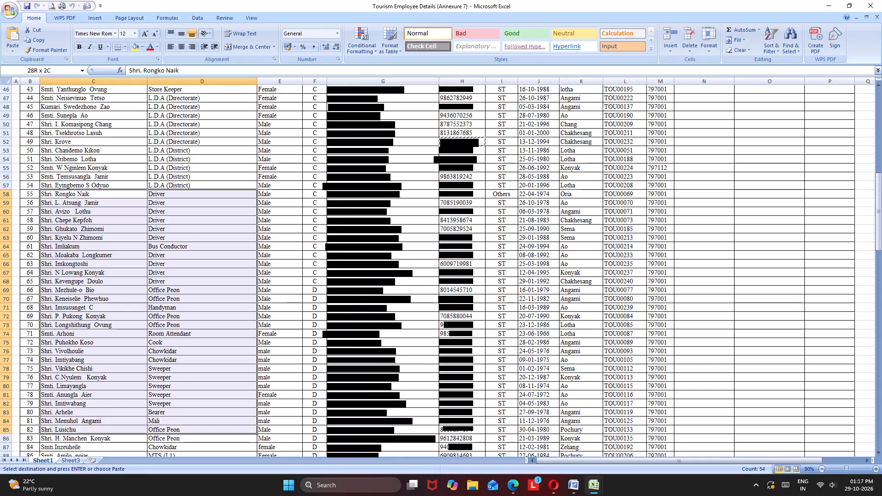
pyautogui.moveTo(198, 436); pyautogui.dragTo(200, 467)
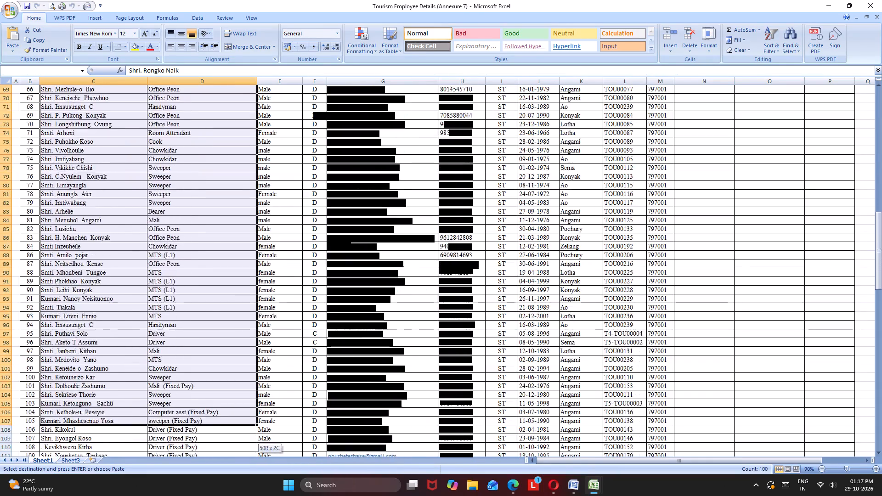
pyautogui.moveTo(200, 467); pyautogui.dragTo(196, 303)
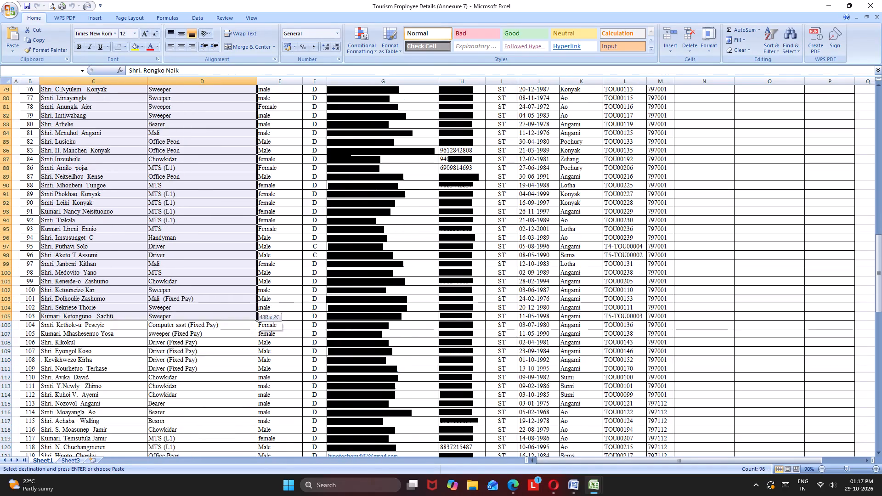
pyautogui.moveTo(196, 303); pyautogui.dragTo(196, 301)
pyautogui.click(212, 259)
# Copy the names and designations of entries 55 to 65, the drivers and bus conductor, from the employee details workbook.
pyautogui.scroll(6, 209, 262)
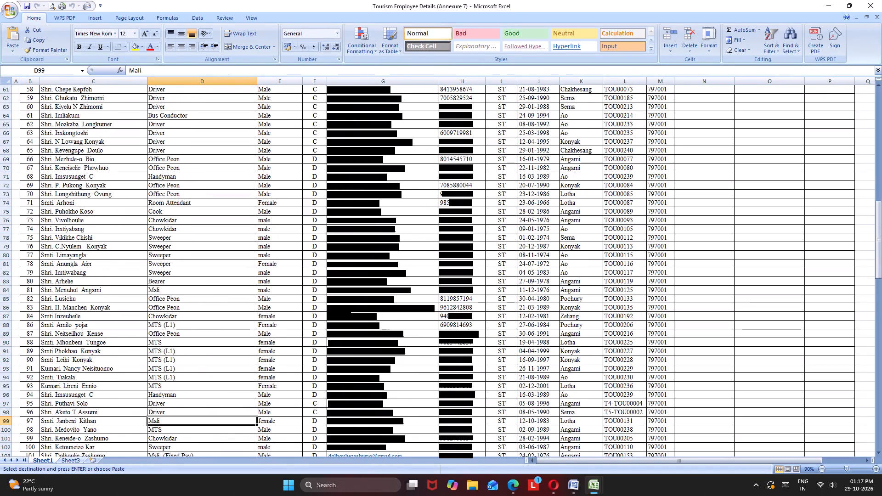
pyautogui.scroll(4, 87, 196)
pyautogui.click(52, 170)
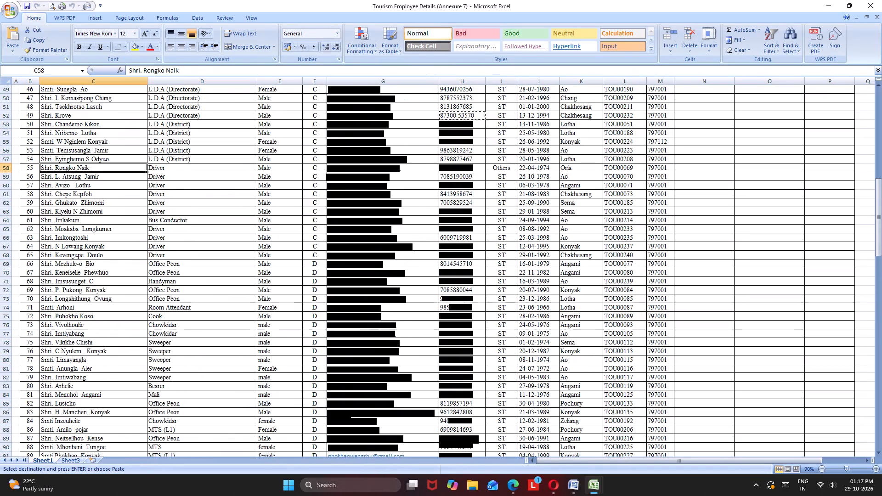
pyautogui.click(74, 191)
pyautogui.moveTo(47, 170); pyautogui.dragTo(201, 213)
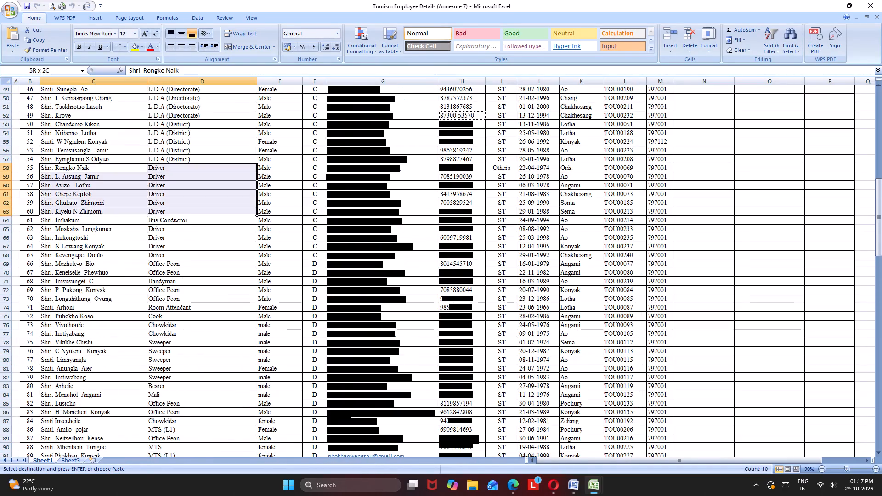
pyautogui.moveTo(201, 213); pyautogui.dragTo(210, 257)
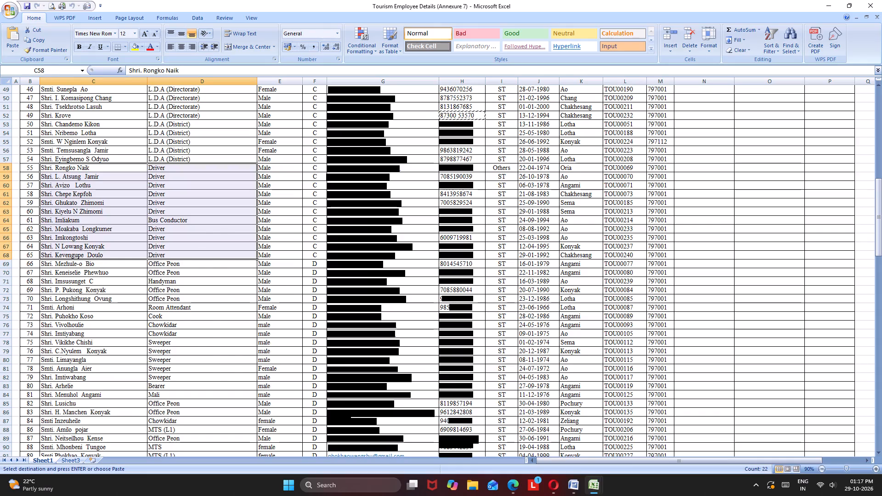
pyautogui.rightClick(197, 244)
pyautogui.click(222, 261)
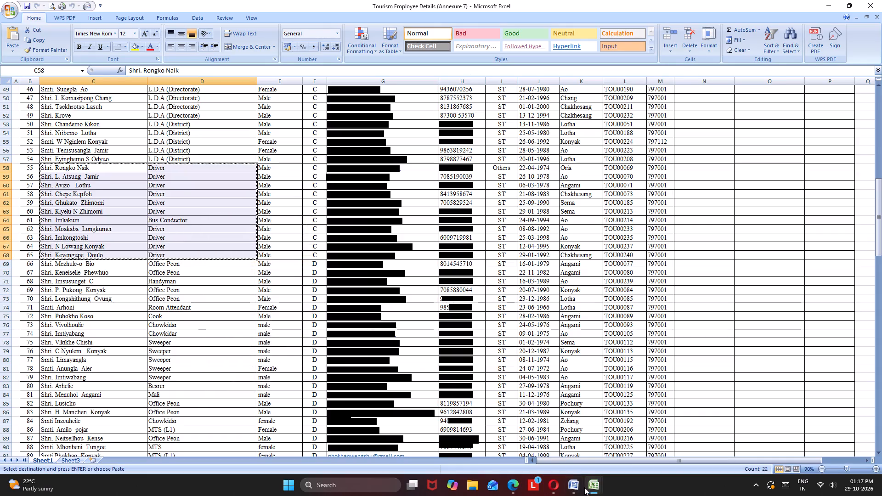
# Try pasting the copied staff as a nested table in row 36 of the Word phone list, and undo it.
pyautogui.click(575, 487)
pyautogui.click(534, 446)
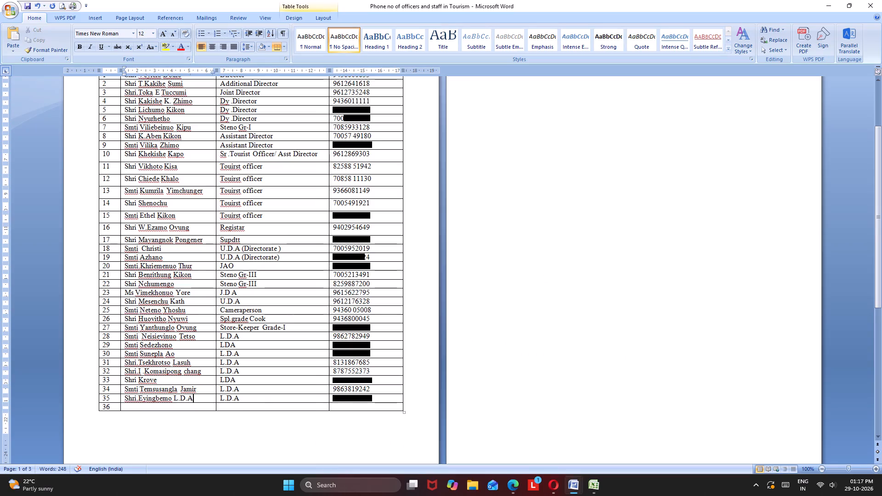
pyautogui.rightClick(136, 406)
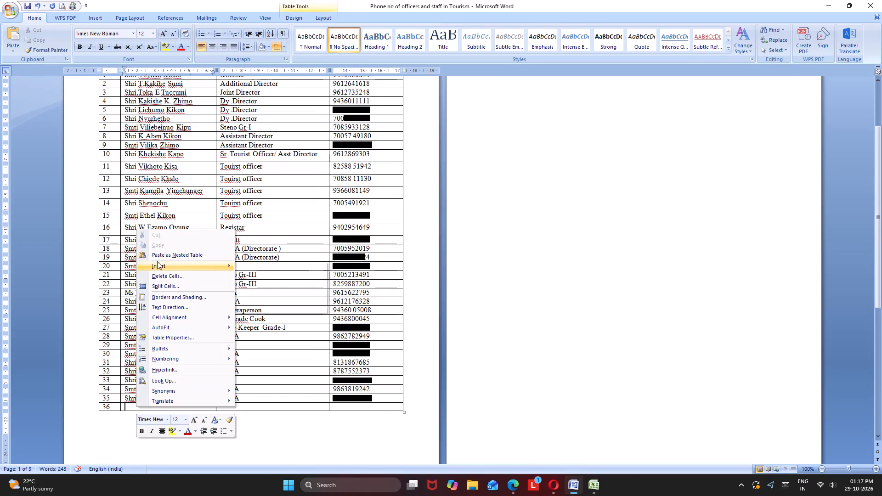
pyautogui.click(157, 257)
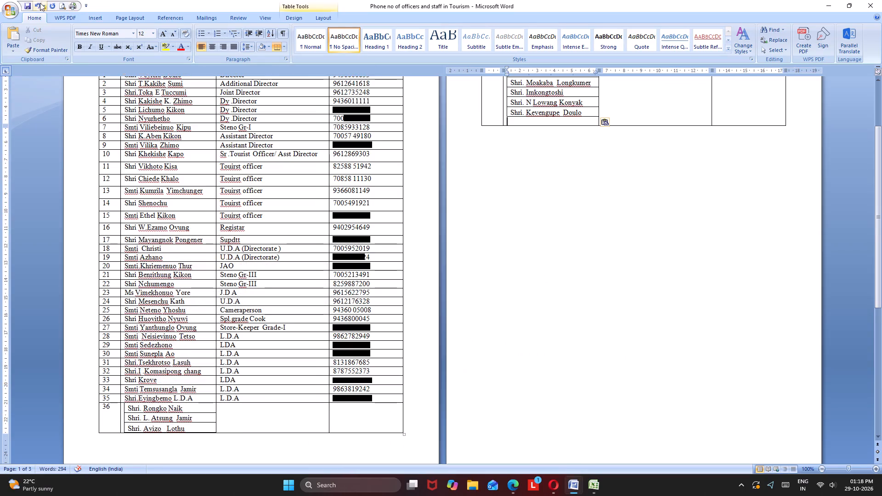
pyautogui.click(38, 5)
# Paste the copied names and designations as a separate table on the blank second page.
pyautogui.click(513, 185)
pyautogui.rightClick(512, 180)
pyautogui.click(534, 207)
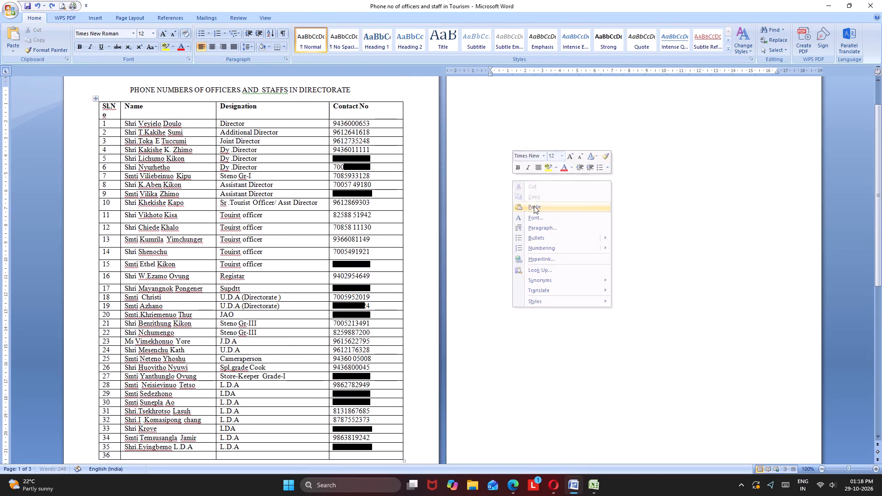
# Move all the pasted driver and bus conductor rows into the phone list table, starting at the name cell of row 36.
pyautogui.scroll(-1, 503, 152)
pyautogui.scroll(1, 503, 152)
pyautogui.scroll(-1, 503, 152)
pyautogui.scroll(1, 503, 152)
pyautogui.scroll(-2, 503, 152)
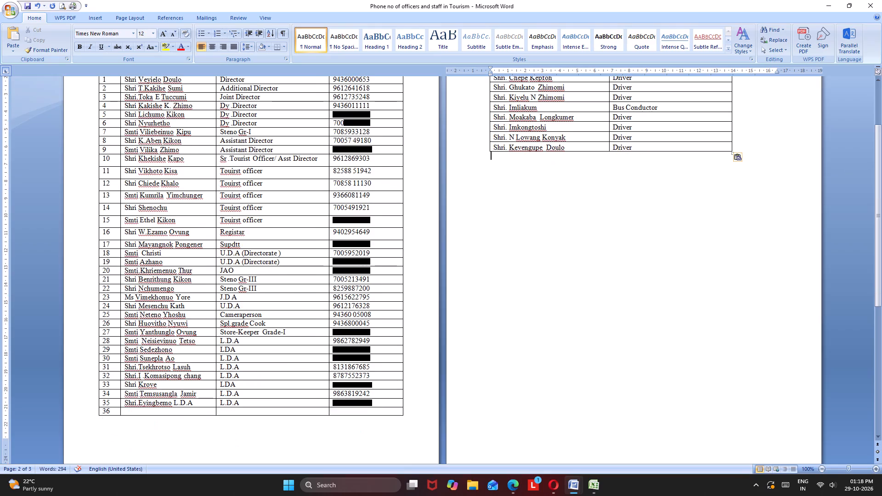
pyautogui.click(821, 472)
pyautogui.scroll(-3, 549, 266)
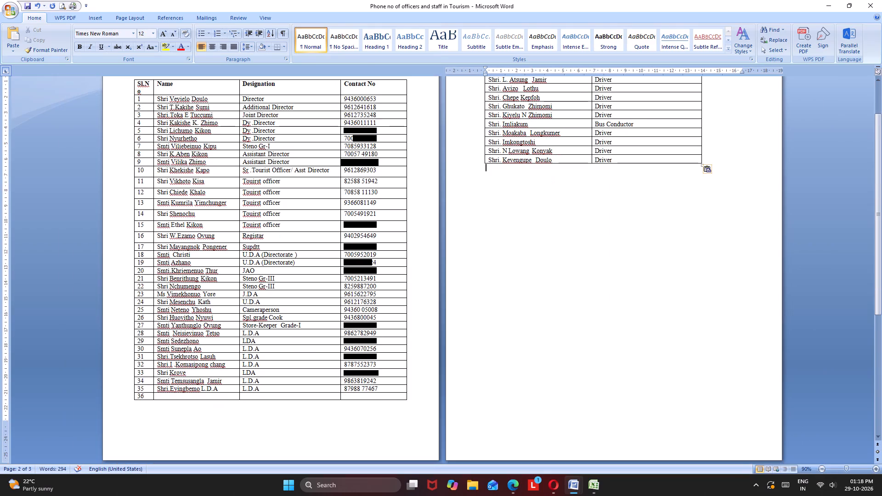
pyautogui.scroll(1, 508, 100)
pyautogui.moveTo(492, 89); pyautogui.dragTo(555, 90)
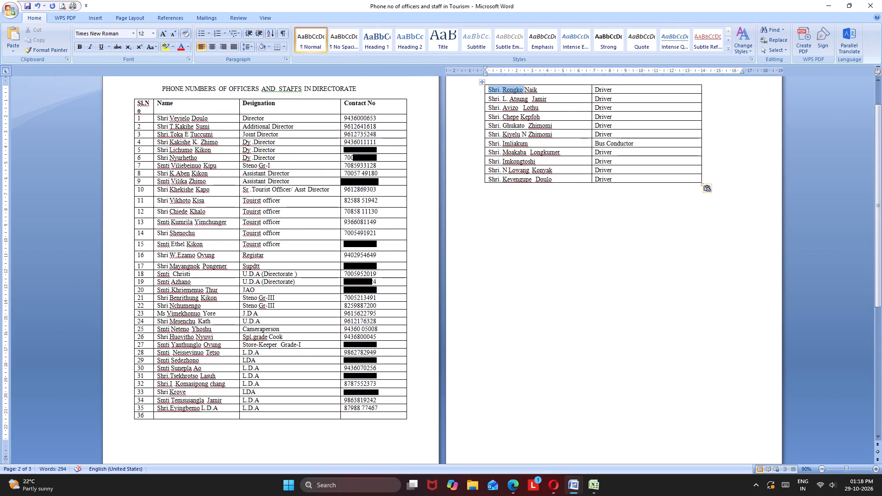
pyautogui.moveTo(555, 90); pyautogui.dragTo(601, 179)
pyautogui.moveTo(500, 89); pyautogui.dragTo(349, 197)
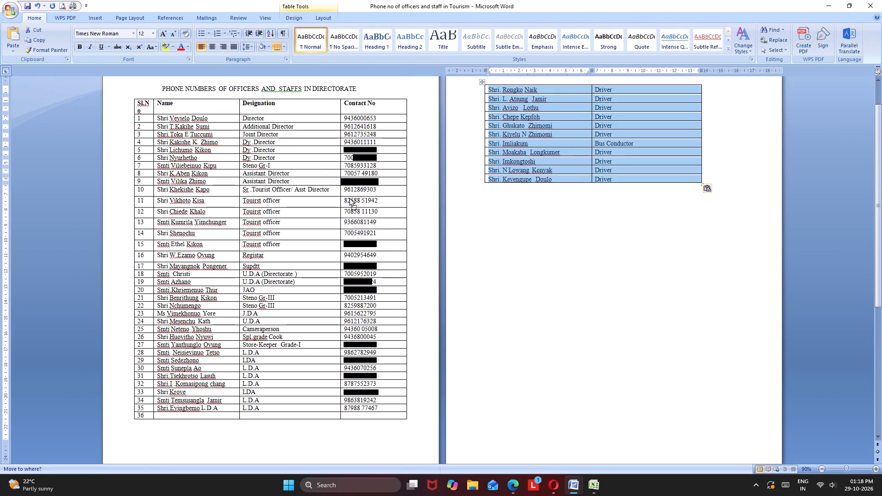
pyautogui.moveTo(349, 197); pyautogui.dragTo(158, 385)
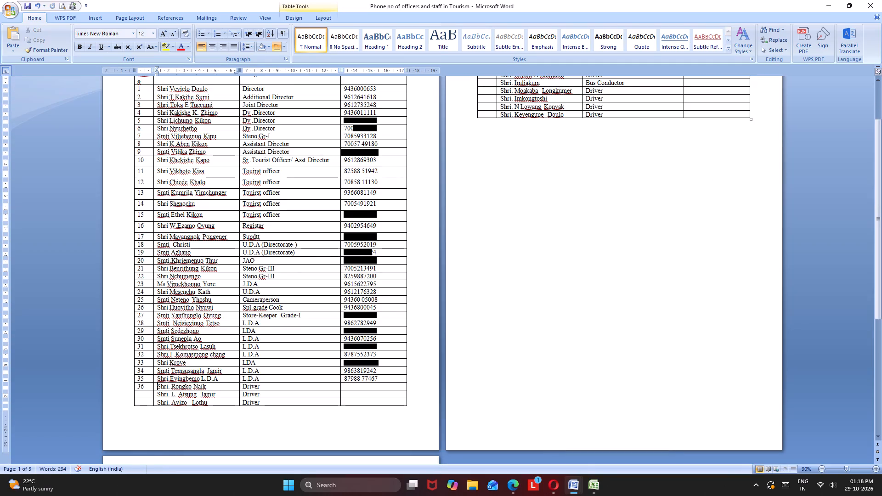
# Switch from the Word phone list back to the Tourism employee details workbook in Excel.
pyautogui.click(589, 479)
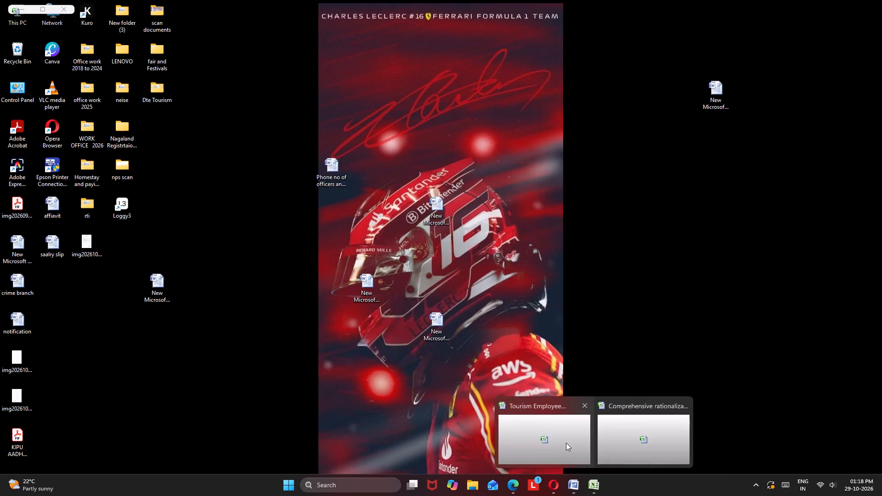
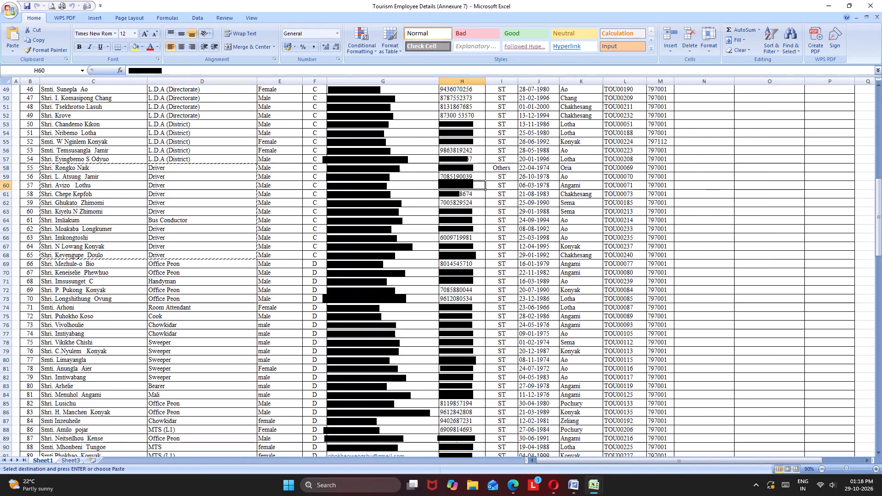
# Copy the phone numbers of entries 55 to 65, the drivers and bus conductor, from the employee details sheet.
pyautogui.moveTo(441, 167); pyautogui.dragTo(468, 225)
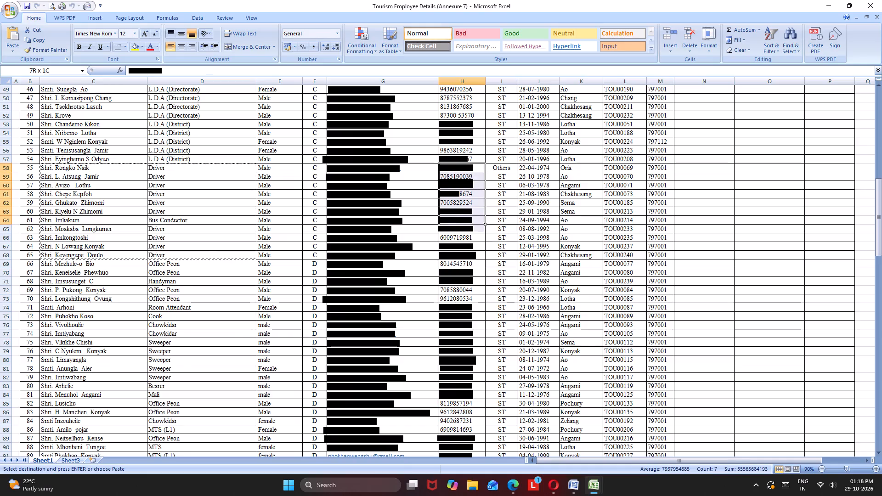
pyautogui.moveTo(468, 225); pyautogui.dragTo(468, 254)
pyautogui.rightClick(468, 254)
pyautogui.click(479, 267)
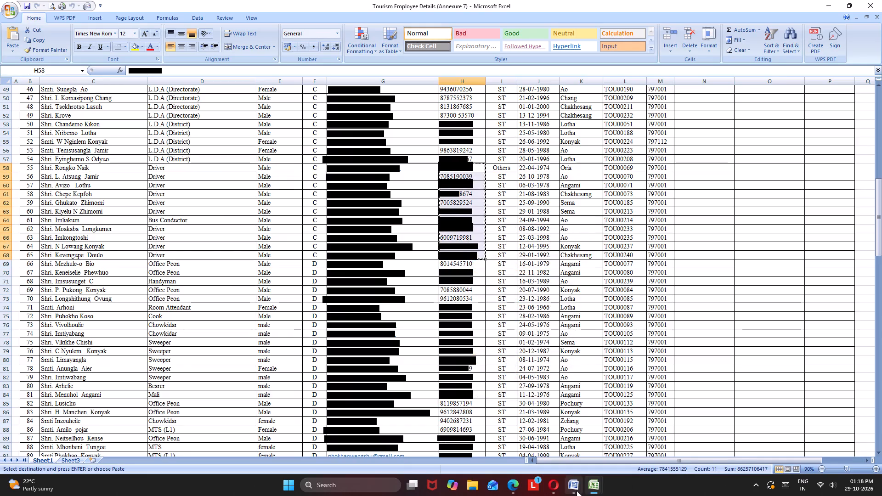
# Switch to the Word phone list and paste the copied phone numbers into the phone number column, starting at row 36.
pyautogui.click(577, 490)
pyautogui.click(532, 443)
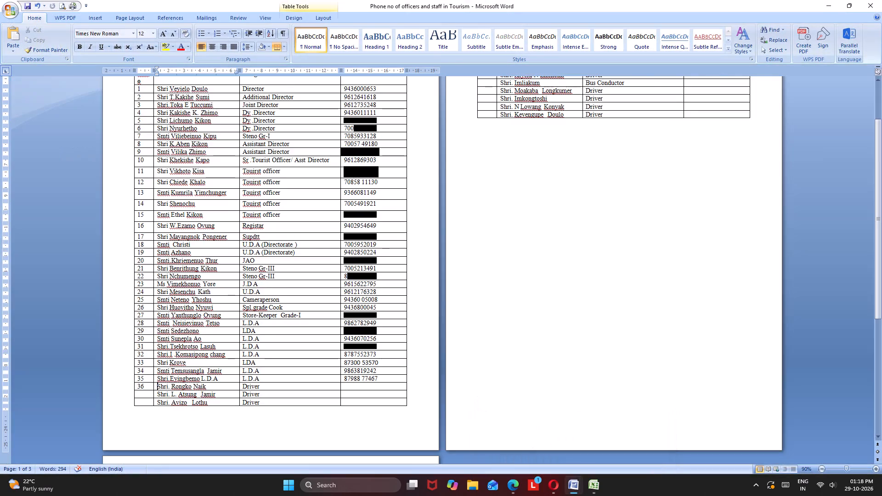
pyautogui.click(510, 184)
pyautogui.rightClick(353, 386)
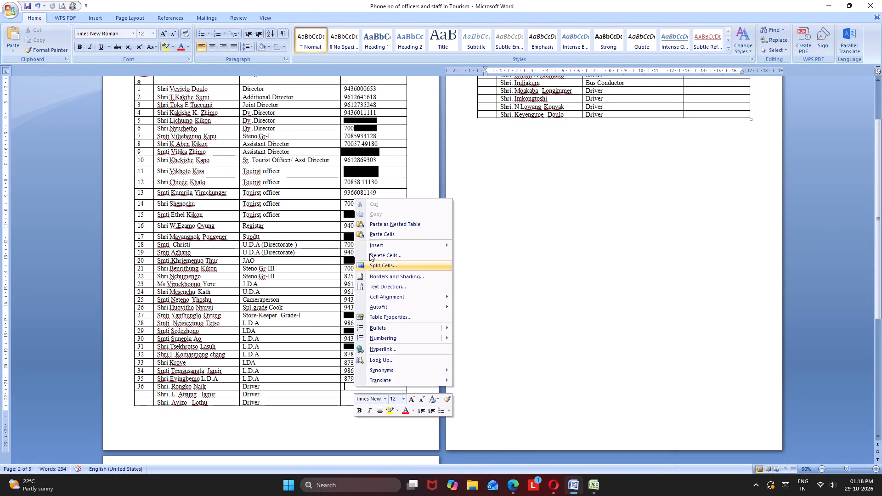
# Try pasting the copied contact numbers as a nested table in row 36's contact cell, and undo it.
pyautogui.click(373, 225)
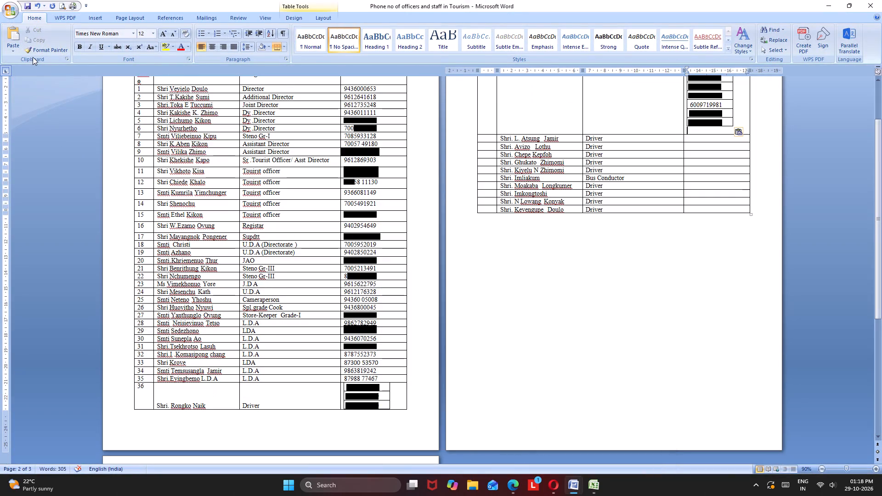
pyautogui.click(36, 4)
# Paste the copied contact numbers as a separate table in the blank space below the phone list on the second page.
pyautogui.click(473, 216)
pyautogui.click(524, 172)
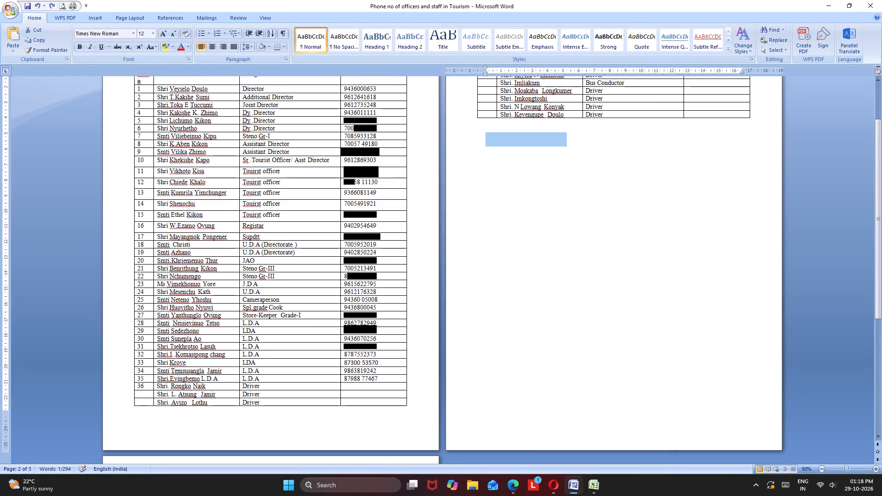
pyautogui.rightClick(511, 158)
pyautogui.click(538, 184)
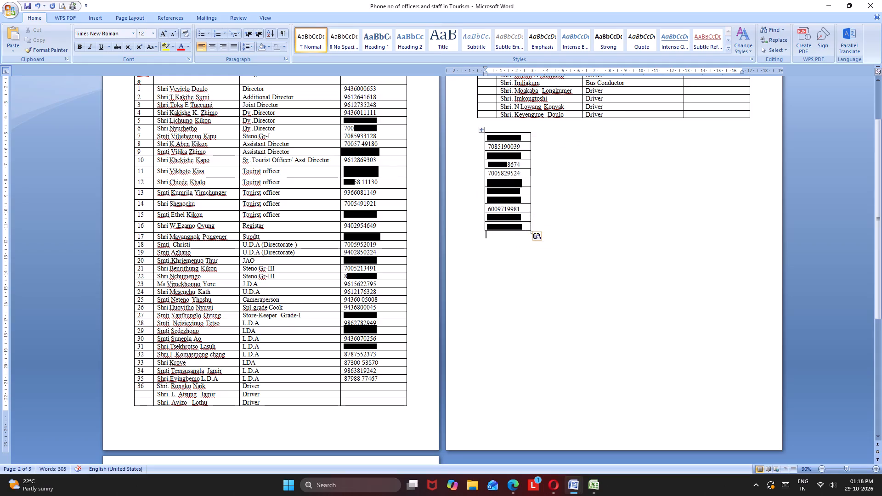
# Move all the pasted contact numbers into the phone list's Contact No column, starting at row 36.
pyautogui.moveTo(491, 137); pyautogui.dragTo(524, 225)
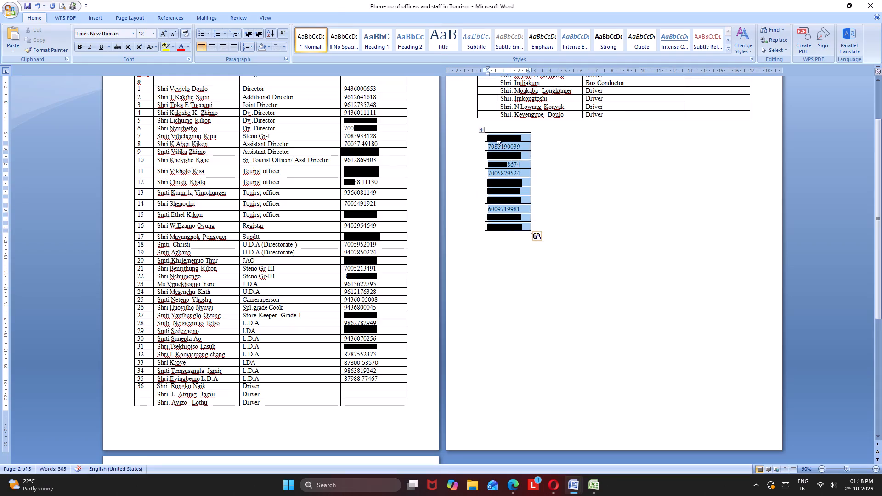
pyautogui.moveTo(497, 137); pyautogui.dragTo(361, 384)
pyautogui.scroll(4, 554, 259)
pyautogui.scroll(-3, 396, 320)
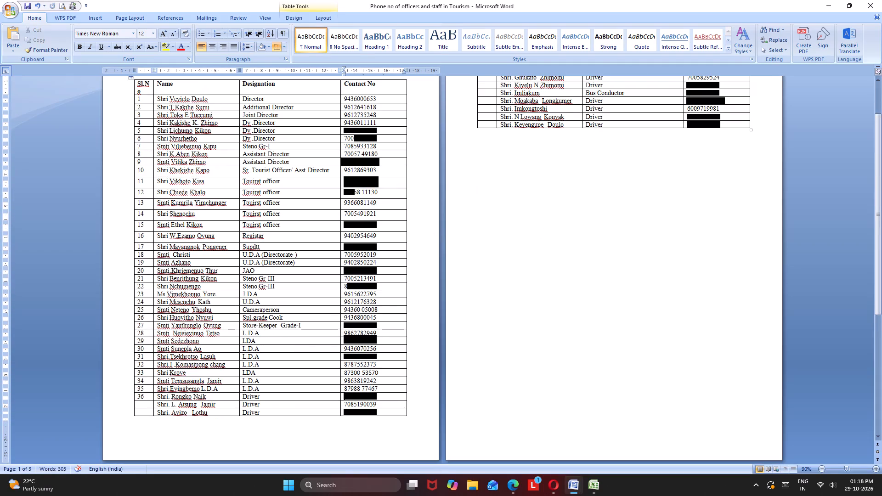
# Number the driver rows following entry 36 as 37, 38 and 39, continuing onto the second page.
pyautogui.click(146, 405)
pyautogui.write('37')
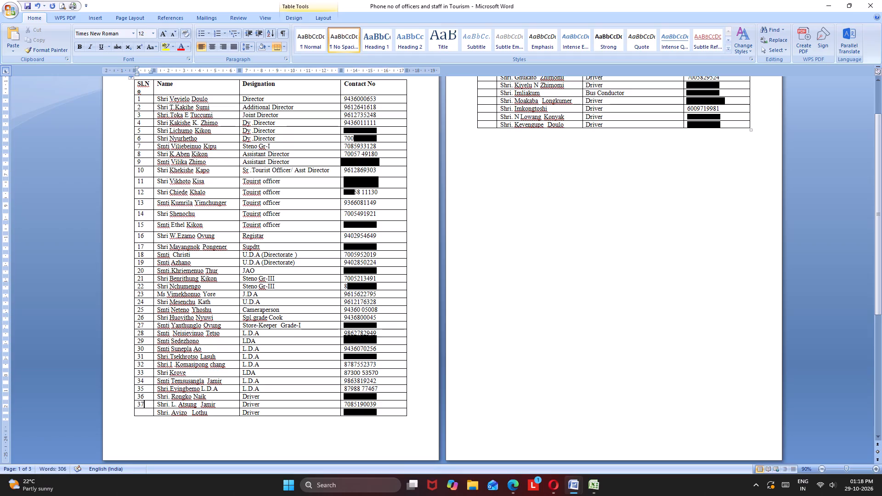
pyautogui.click(149, 413)
pyautogui.write('38')
pyautogui.scroll(3, 323, 332)
pyautogui.click(487, 129)
pyautogui.write('39')
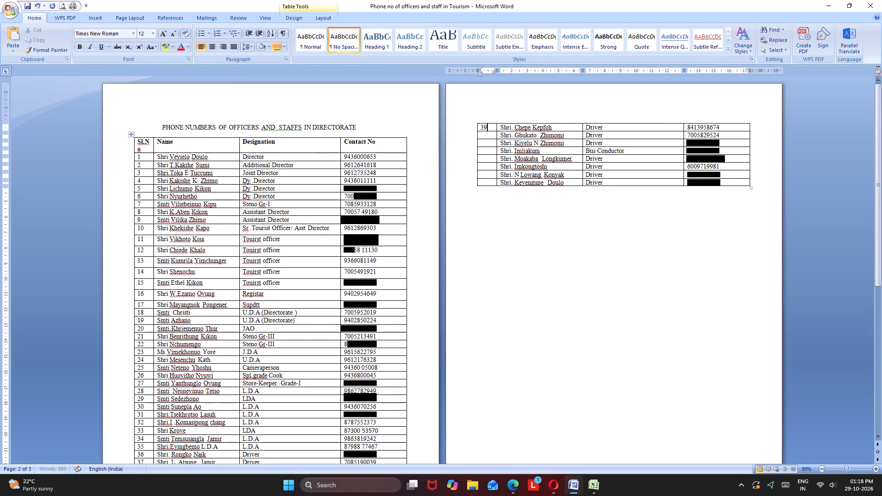
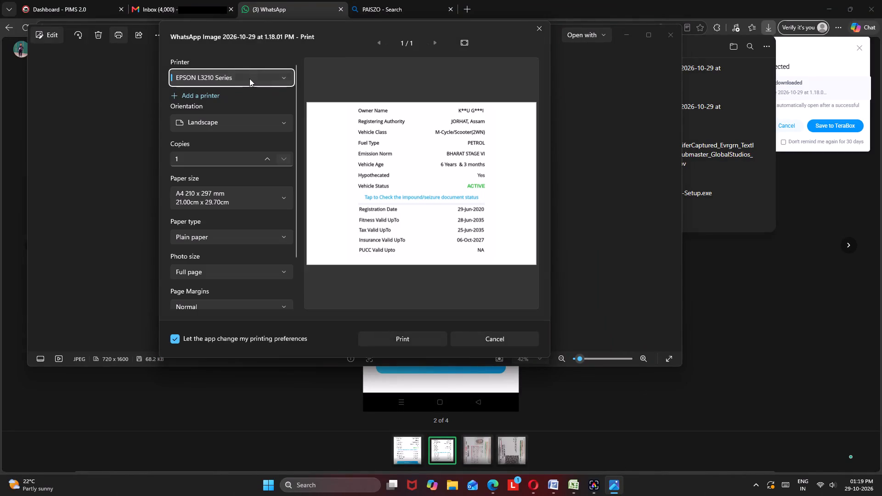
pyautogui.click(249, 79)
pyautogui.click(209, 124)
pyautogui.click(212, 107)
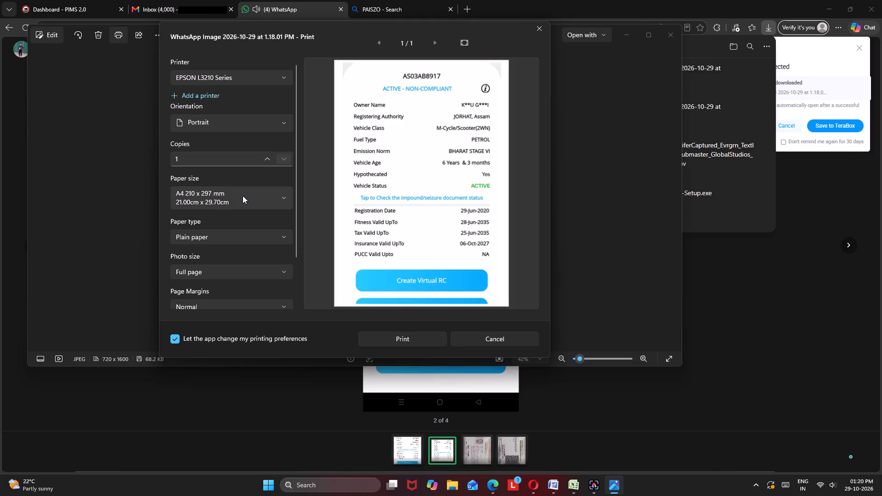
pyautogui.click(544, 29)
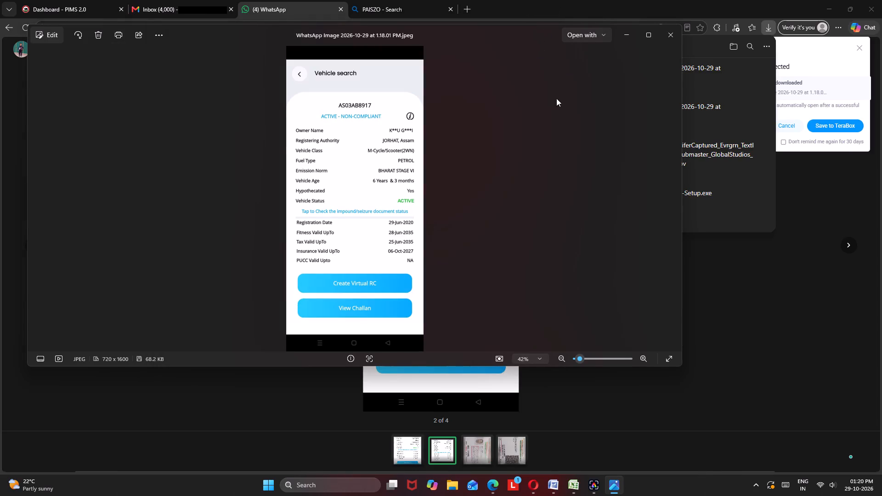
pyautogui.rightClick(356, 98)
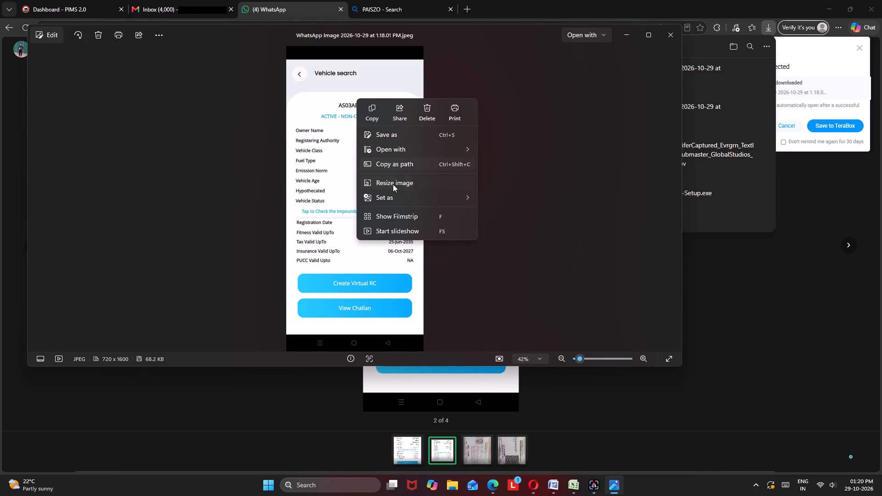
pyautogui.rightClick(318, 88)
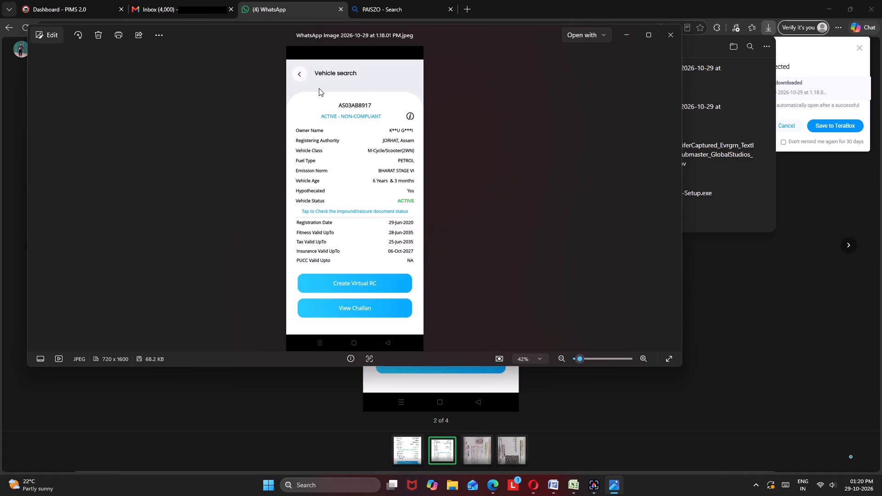
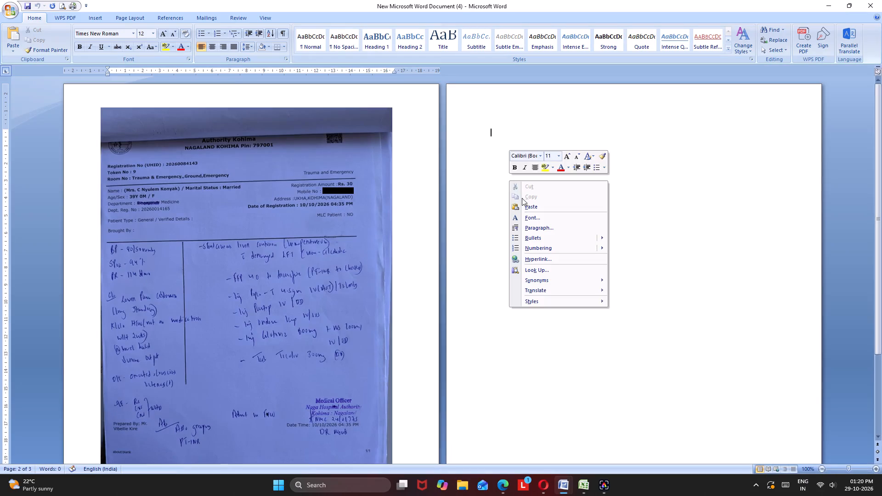
# Paste the copied vehicle-search screenshot onto the blank page after the hospital document and scale it down proportionally.
pyautogui.click(525, 206)
pyautogui.scroll(-2, 573, 203)
pyautogui.scroll(9, 573, 203)
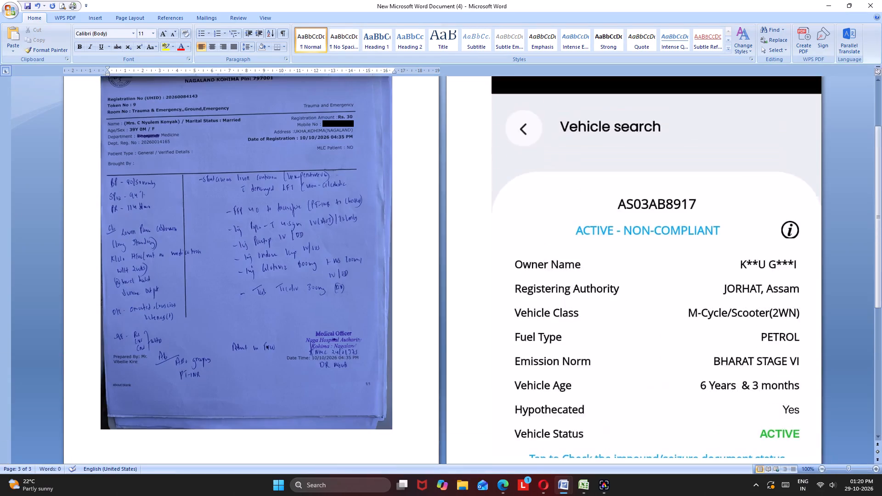
pyautogui.scroll(1, 569, 200)
pyautogui.moveTo(547, 188); pyautogui.dragTo(543, 179)
pyautogui.moveTo(492, 104); pyautogui.dragTo(608, 238)
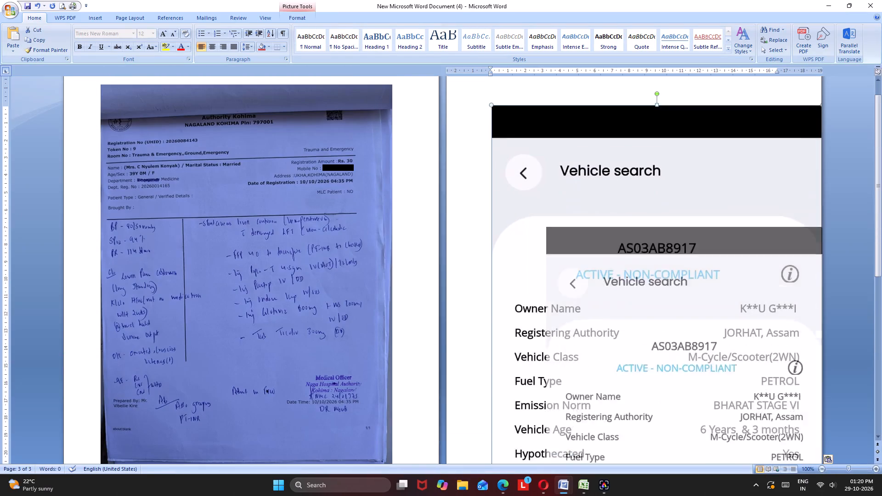
pyautogui.moveTo(608, 238); pyautogui.dragTo(623, 277)
# Reposition the vehicle-search picture on page 2 and shrink it further so the whole screenshot fits within the page.
pyautogui.rightClick(607, 228)
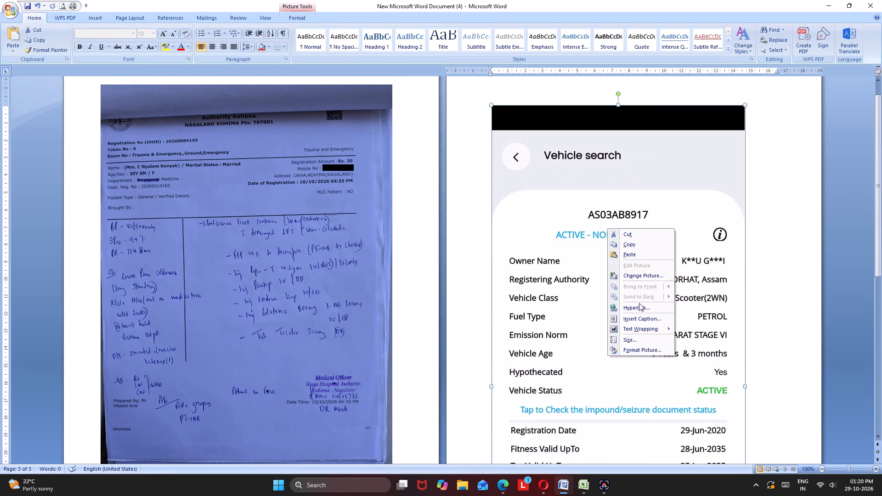
pyautogui.click(714, 393)
pyautogui.moveTo(645, 299); pyautogui.dragTo(654, 266)
pyautogui.scroll(3, 609, 255)
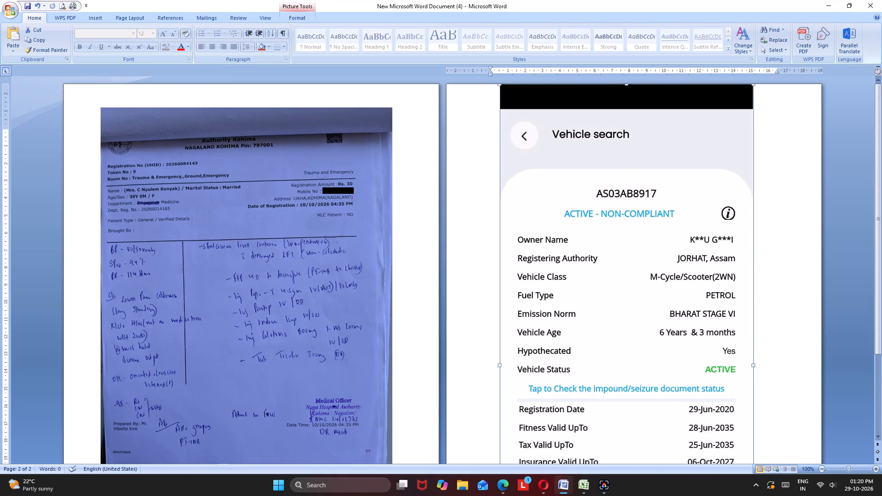
pyautogui.scroll(3, 525, 166)
pyautogui.moveTo(501, 85); pyautogui.dragTo(513, 101)
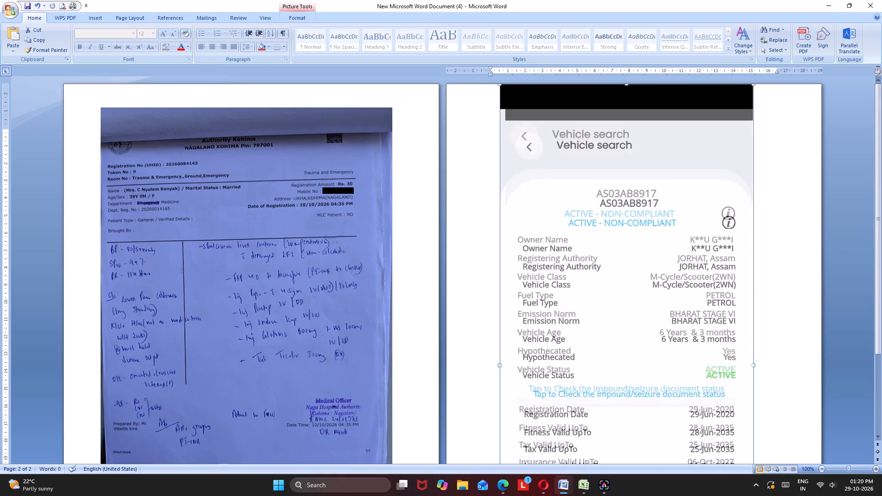
pyautogui.moveTo(513, 101); pyautogui.dragTo(539, 153)
pyautogui.moveTo(636, 240); pyautogui.dragTo(634, 224)
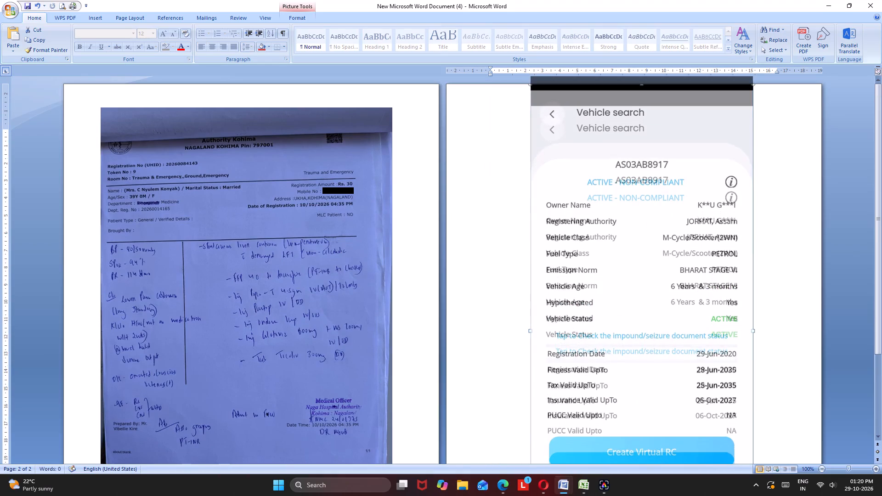
# Examine the resized vehicle-search picture from top to bottom to check how it fits on page 2.
pyautogui.scroll(4, 818, 265)
pyautogui.scroll(-4, 818, 265)
pyautogui.scroll(1, 818, 265)
pyautogui.scroll(-5, 818, 265)
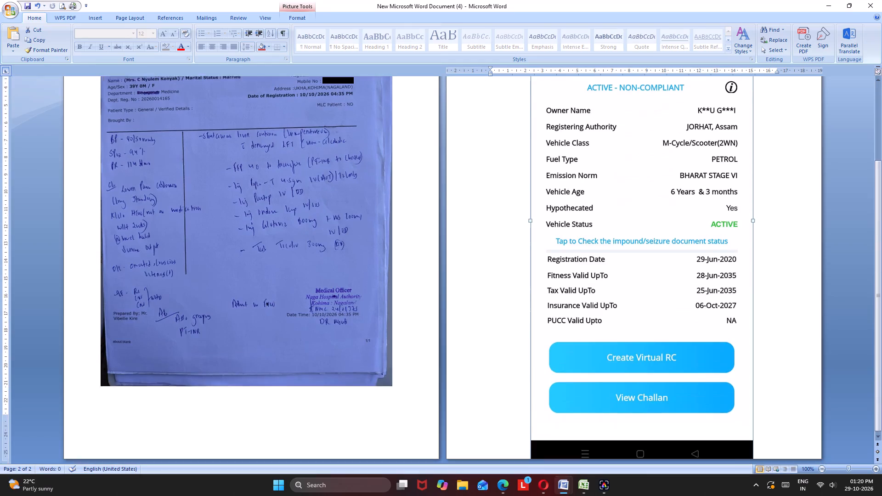
pyautogui.scroll(-2, 818, 265)
pyautogui.scroll(5, 818, 265)
pyautogui.scroll(-4, 810, 269)
pyautogui.scroll(2, 810, 270)
pyautogui.scroll(-4, 810, 270)
pyautogui.scroll(4, 810, 270)
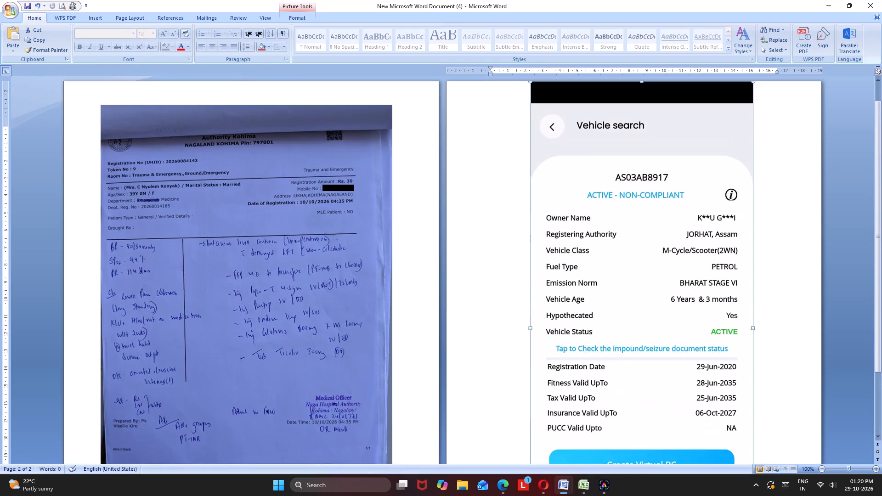
pyautogui.scroll(5, 810, 270)
# Print only page 2 of the document, one copy, on the EPSON L3210 Series printer.
pyautogui.hotkey('ctrl', 'p')
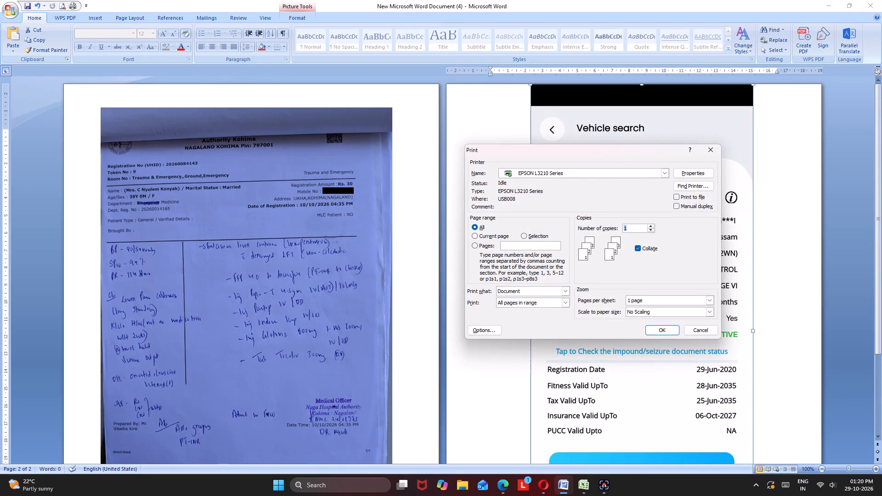
pyautogui.click(534, 243)
pyautogui.press('2')
pyautogui.click(664, 330)
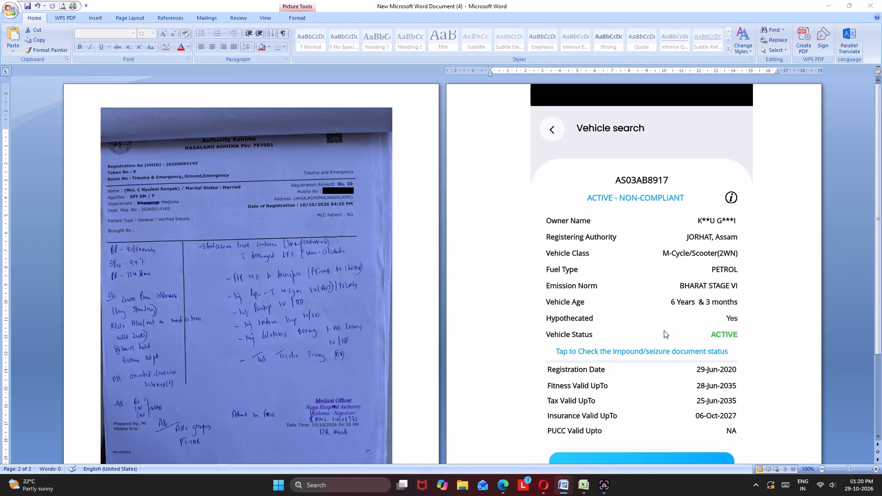
# Switch to the Opera browser with the PIMS rectification request.
pyautogui.click(542, 490)
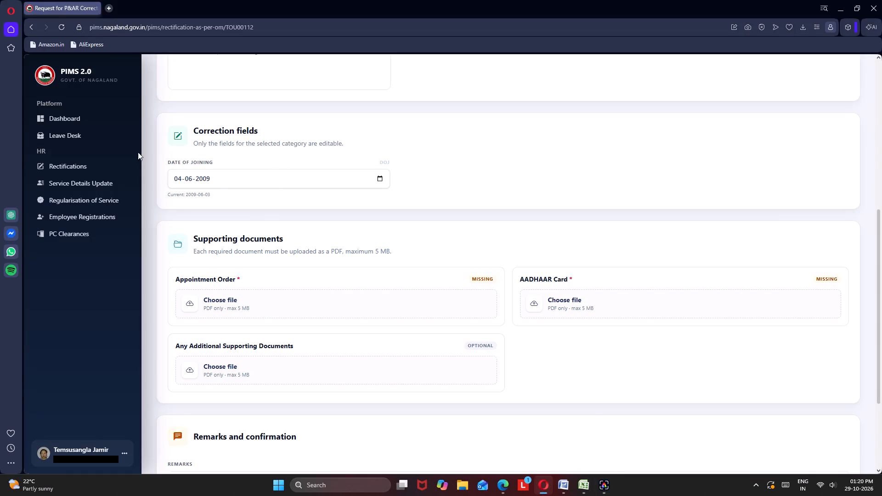
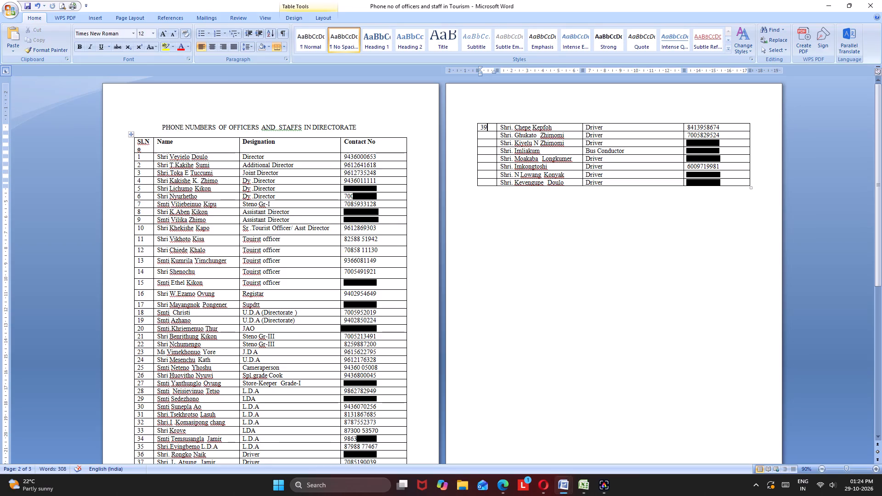
# Continue the serial numbers down the page 2 driver rows, entering 40 below 39 and correcting the mistyped number in the following row.
pyautogui.click(493, 135)
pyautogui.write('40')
pyautogui.click(491, 142)
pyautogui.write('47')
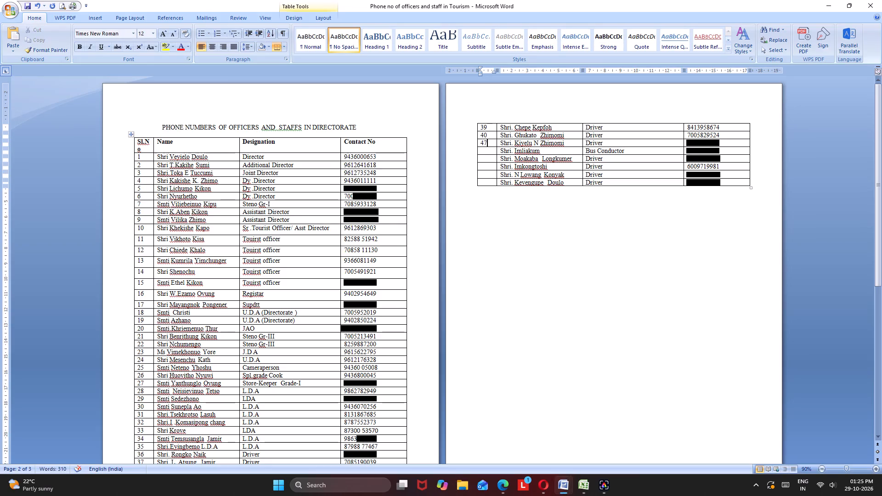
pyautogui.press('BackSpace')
pyautogui.click(487, 152)
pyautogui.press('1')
pyautogui.click(486, 142)
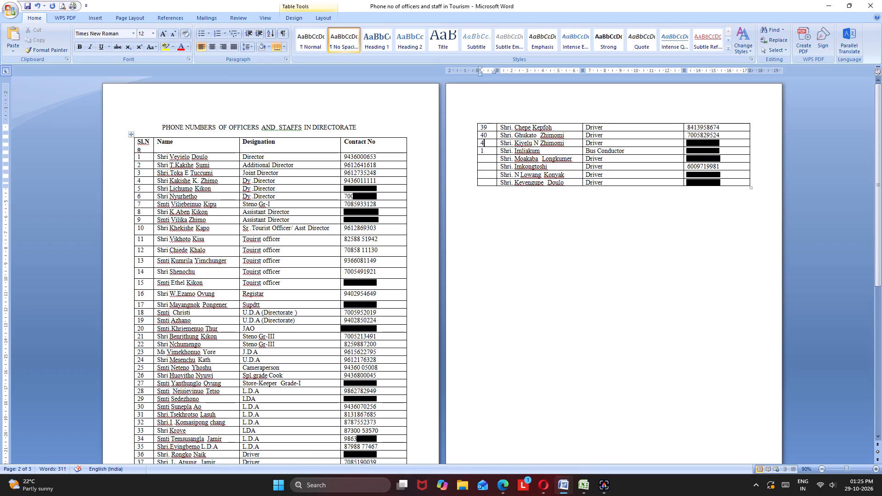
# Fill in serial numbers 41 to 46 for the last six rows on page 2, replacing the stray 1 in the bus conductor's row.
pyautogui.press('1')
pyautogui.click(485, 150)
pyautogui.press('BackSpace')
pyautogui.write('42')
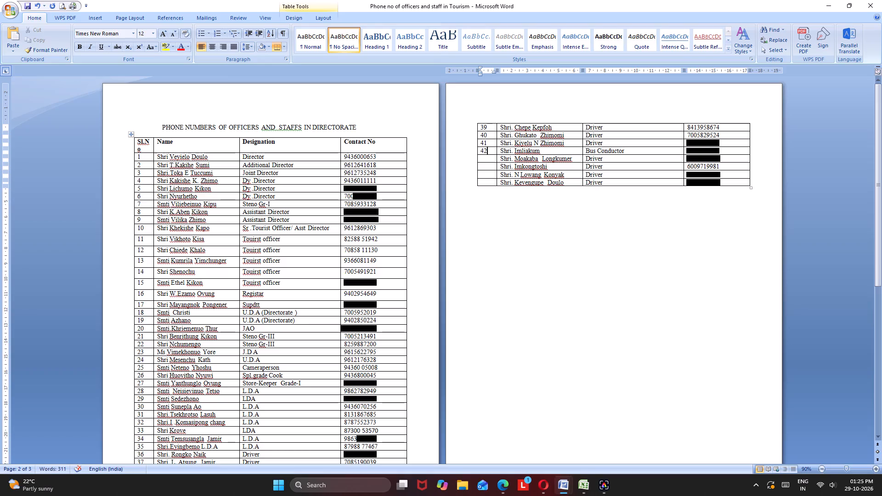
pyautogui.click(487, 158)
pyautogui.write('43')
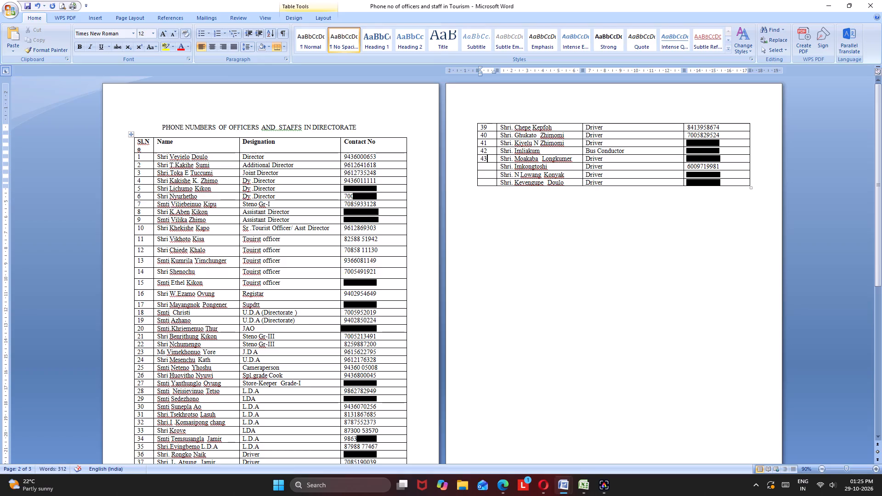
pyautogui.click(487, 169)
pyautogui.write('44')
pyautogui.click(486, 173)
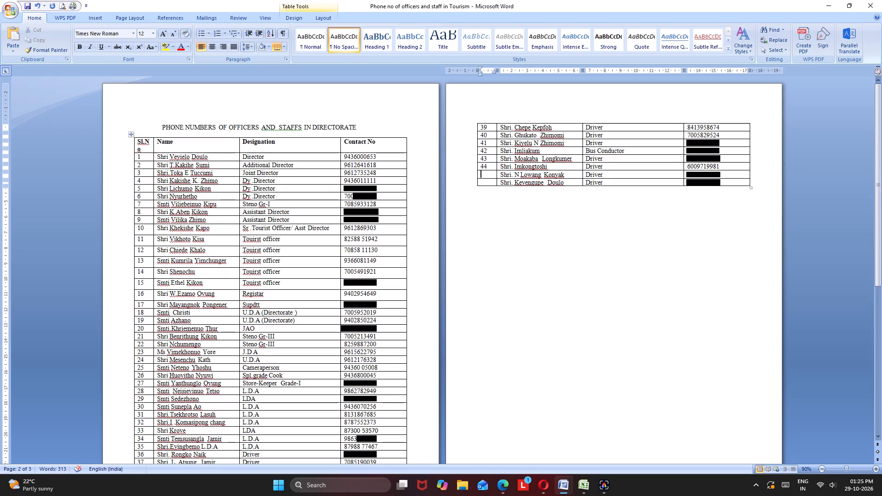
pyautogui.write('45')
pyautogui.click(498, 181)
pyautogui.click(493, 182)
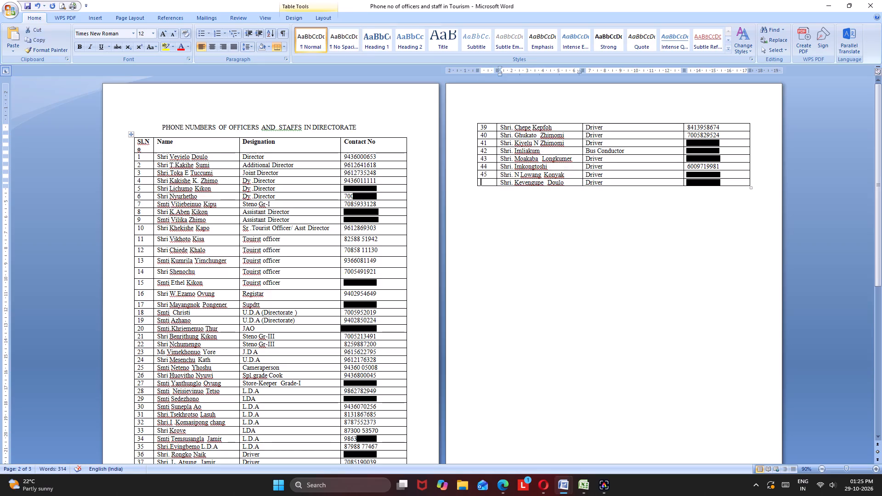
pyautogui.write('46')
pyautogui.click(501, 210)
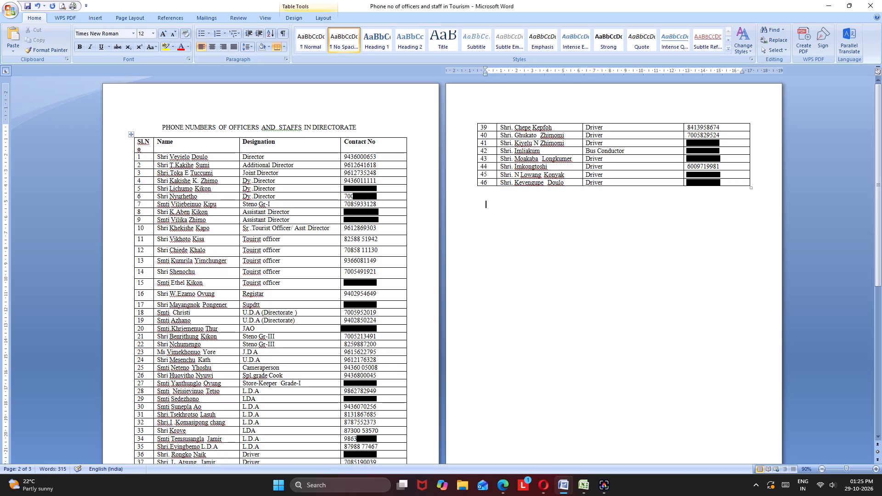
# Append a new row to the end of the phone list table and give it serial number 47.
pyautogui.click(762, 182)
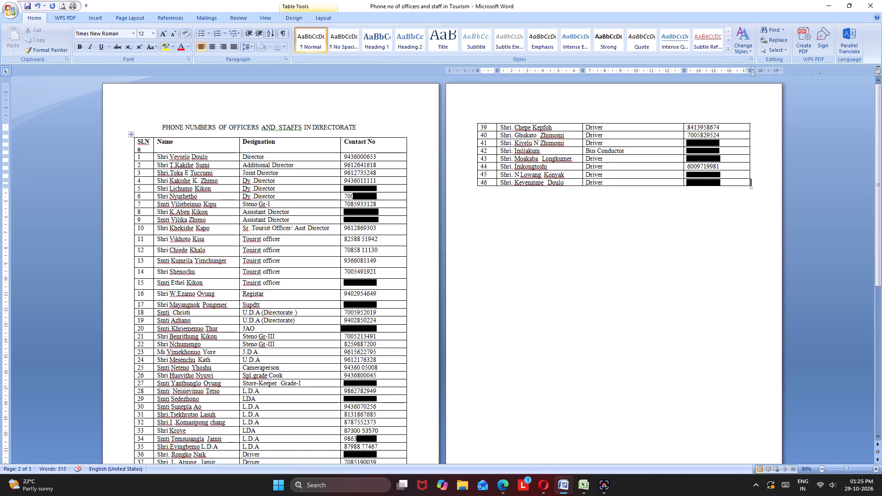
pyautogui.press('Return')
pyautogui.write('47')
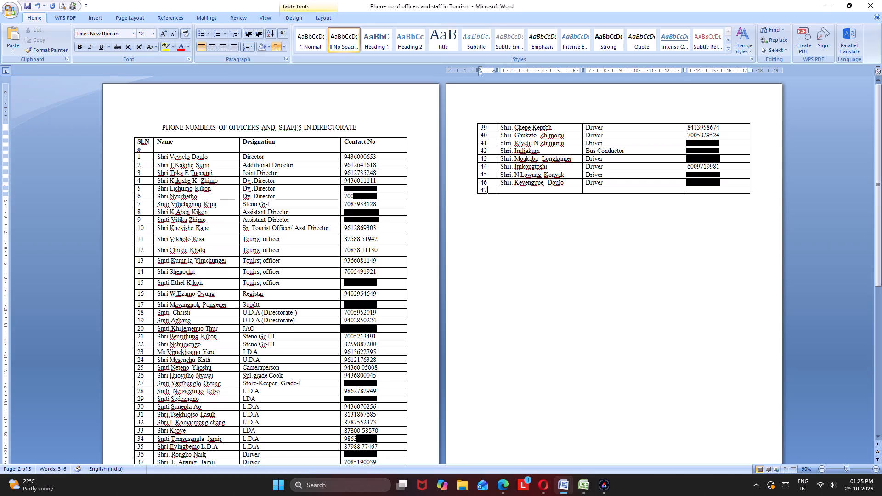
pyautogui.click(644, 248)
# Copy the driver names at serials 67 to 69 from Sheet A of the manpower database in Excel and return to the Word phone list.
pyautogui.click(579, 486)
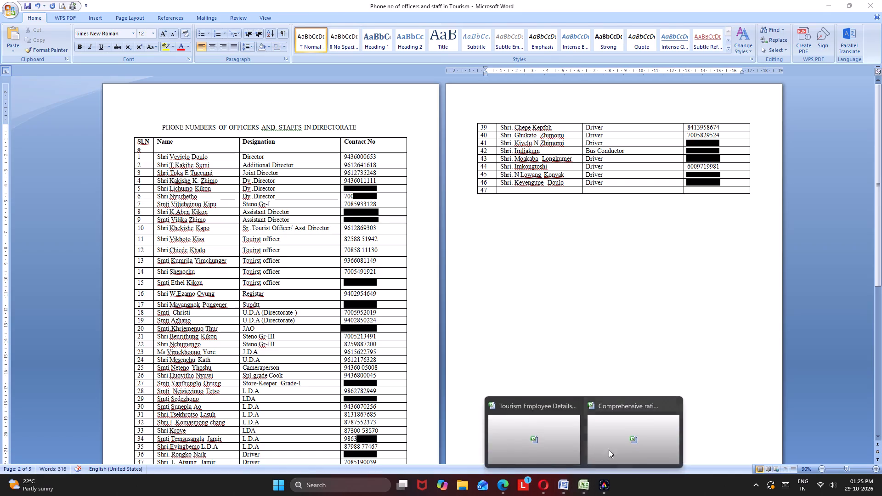
pyautogui.click(613, 445)
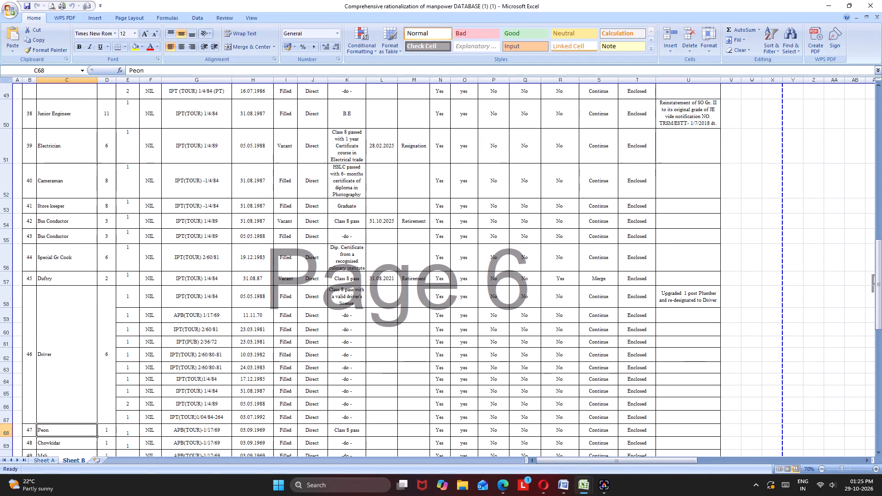
pyautogui.click(200, 258)
pyautogui.click(42, 461)
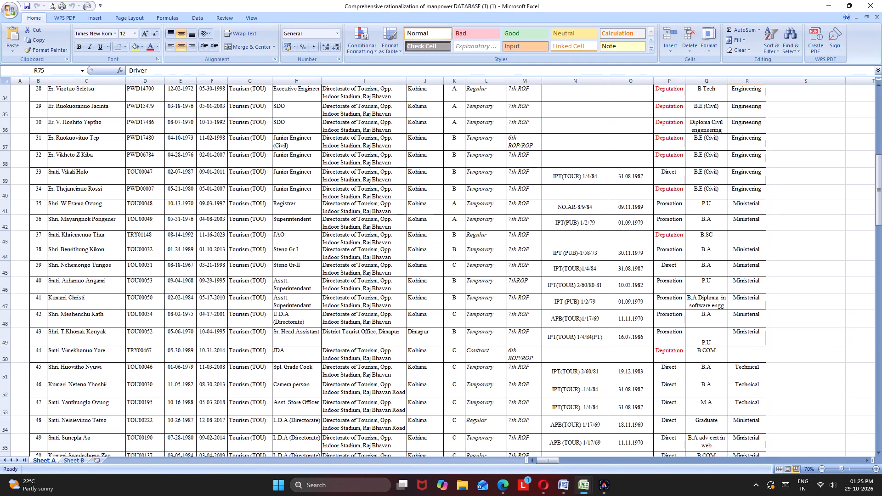
pyautogui.scroll(-3, 152, 277)
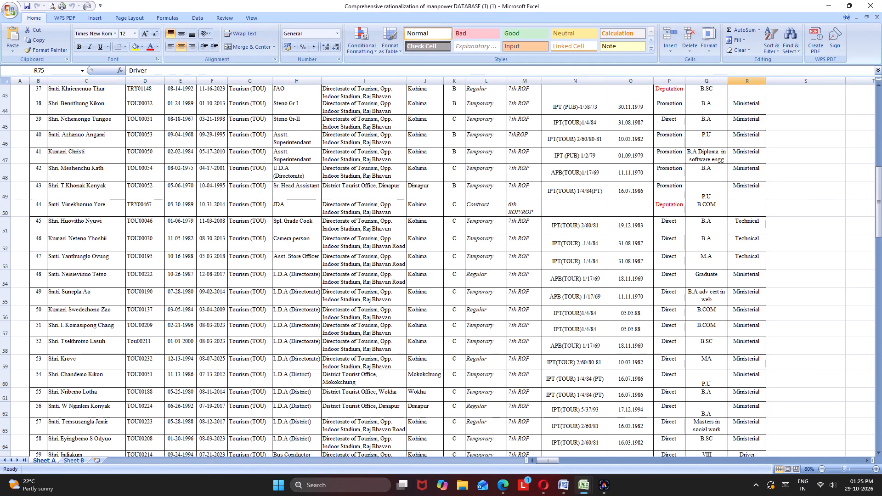
pyautogui.scroll(-3, 152, 273)
pyautogui.scroll(-3, 112, 271)
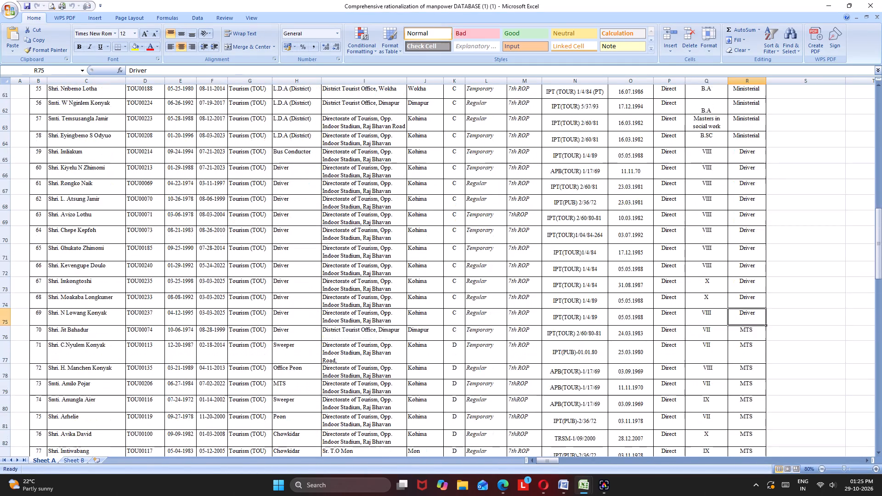
pyautogui.scroll(-1, 112, 271)
pyautogui.click(72, 209)
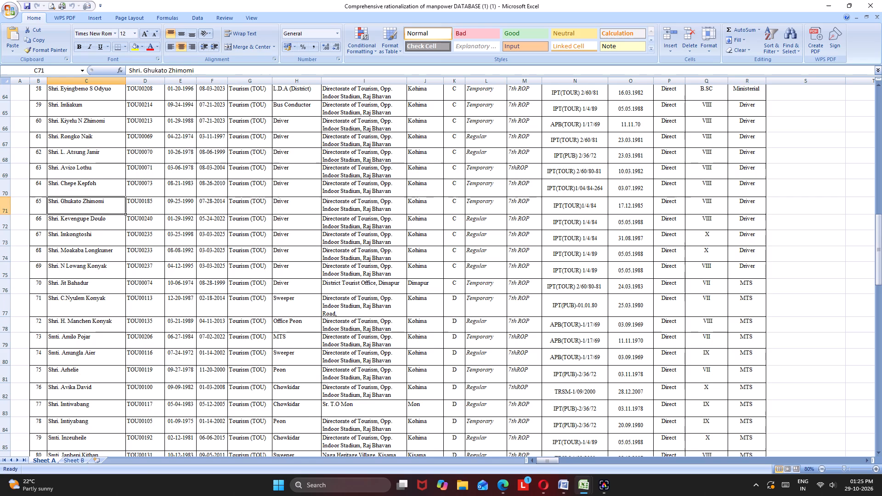
pyautogui.click(79, 222)
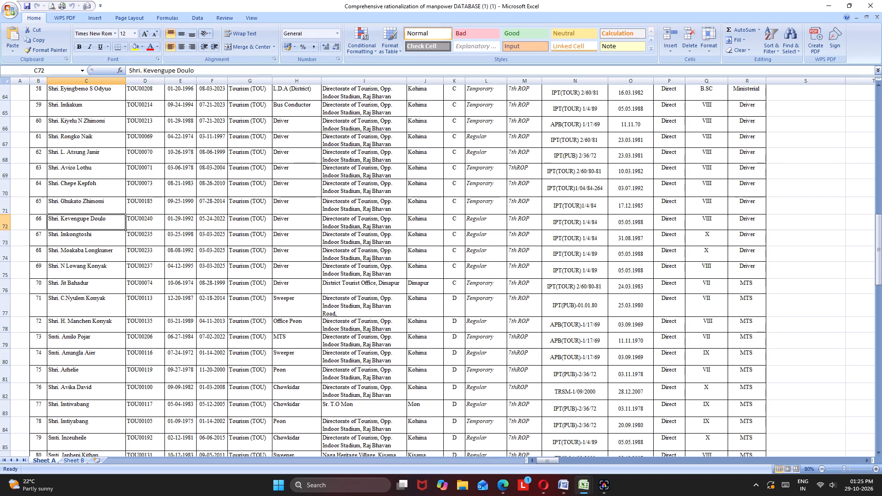
pyautogui.click(63, 253)
pyautogui.moveTo(53, 236); pyautogui.dragTo(109, 276)
pyautogui.rightClick(104, 271)
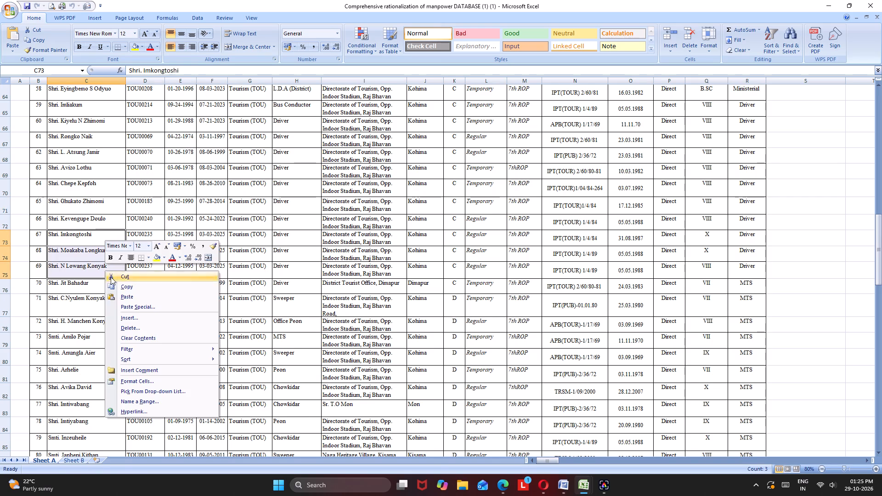
pyautogui.click(123, 287)
pyautogui.click(565, 486)
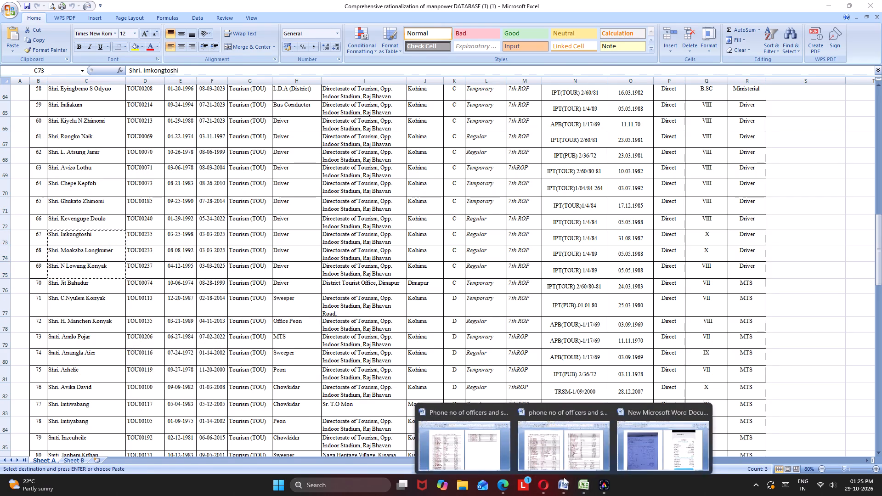
pyautogui.click(495, 440)
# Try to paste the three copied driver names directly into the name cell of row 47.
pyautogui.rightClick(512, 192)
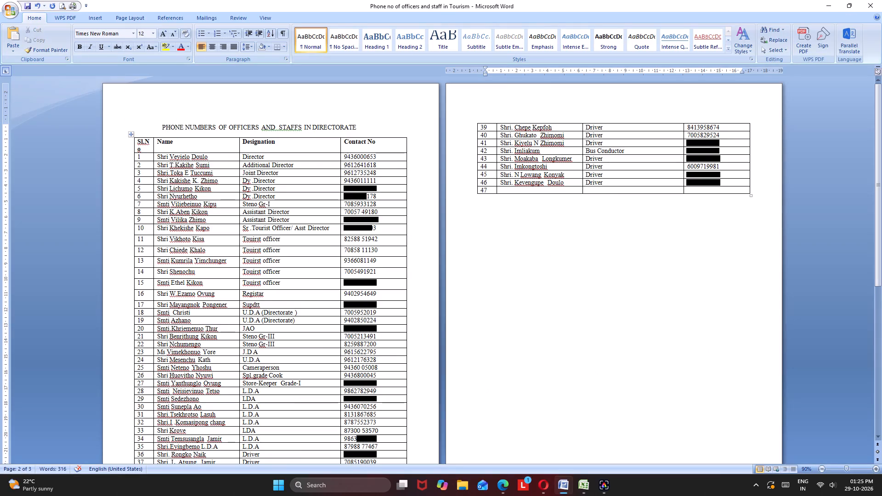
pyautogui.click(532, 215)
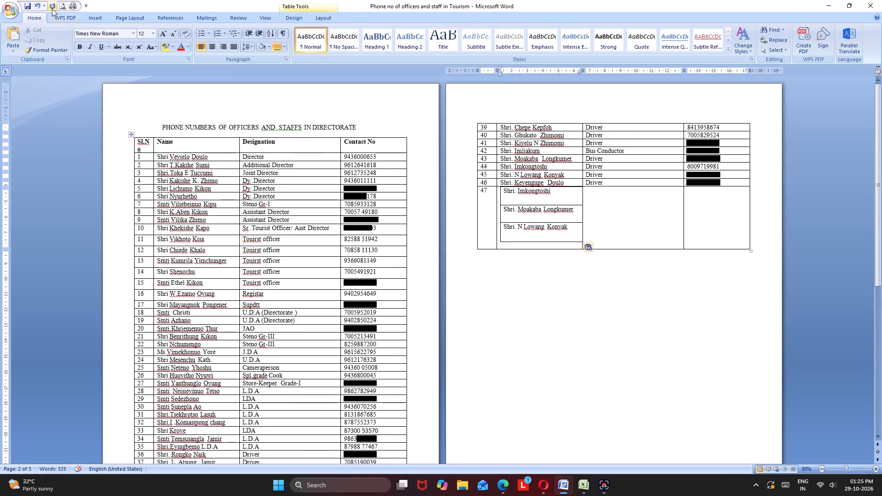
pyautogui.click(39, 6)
# Paste the three driver names below the table and move them into its Name column starting at row 47.
pyautogui.click(516, 234)
pyautogui.rightClick(507, 212)
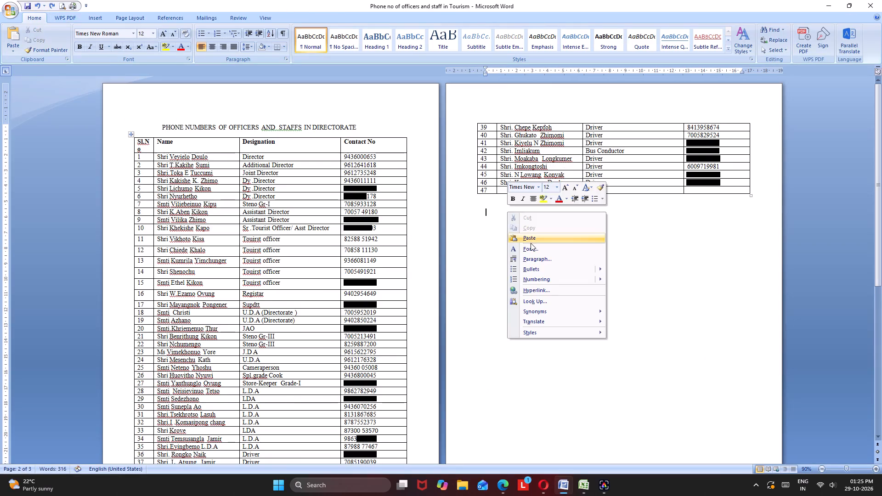
pyautogui.click(530, 239)
pyautogui.moveTo(502, 213); pyautogui.dragTo(540, 253)
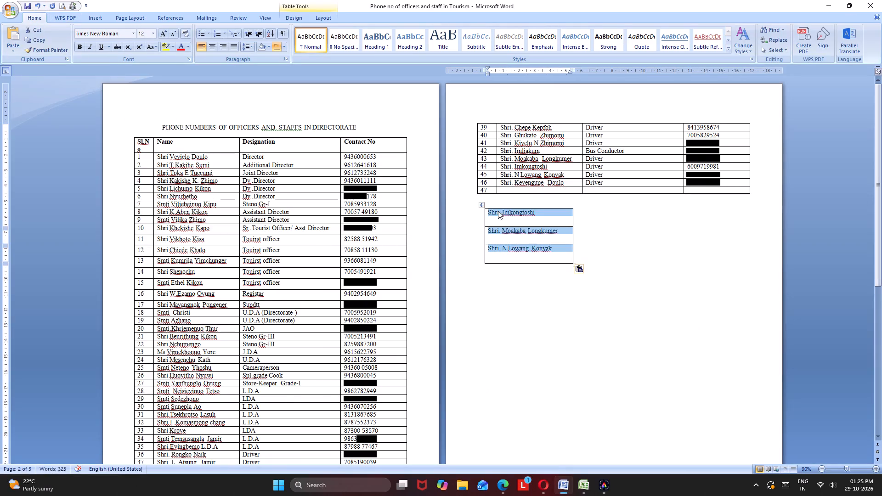
pyautogui.moveTo(498, 211); pyautogui.dragTo(505, 188)
pyautogui.click(757, 205)
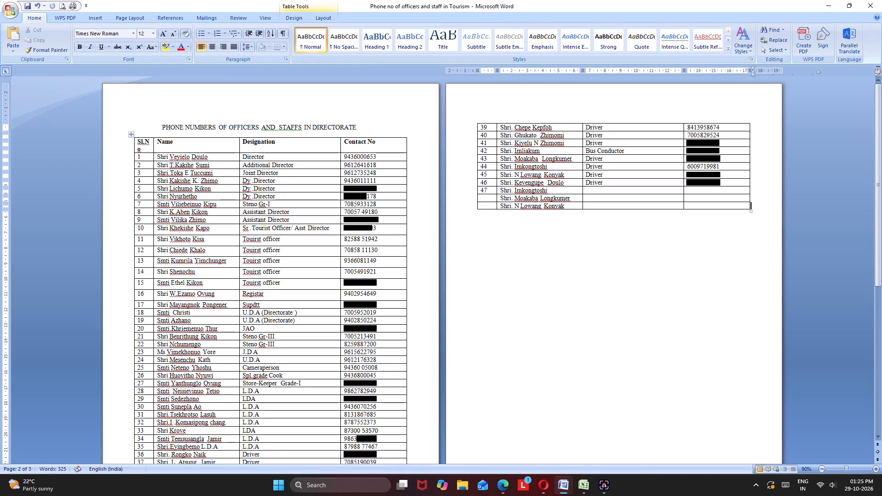
# Copy the staff names at serials 71 to 76 from Sheet A of the Excel manpower database and return to the Word phone list.
pyautogui.click(585, 484)
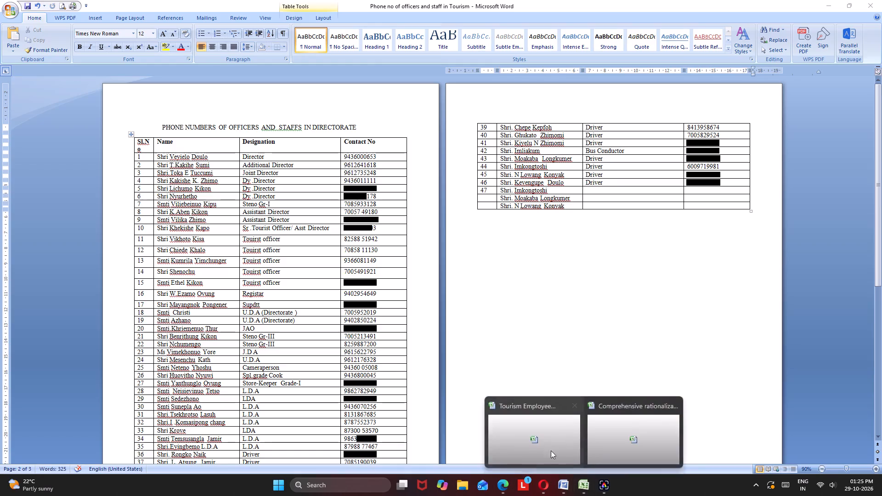
pyautogui.click(611, 443)
pyautogui.click(140, 276)
pyautogui.scroll(-3, 127, 307)
pyautogui.scroll(1, 127, 307)
pyautogui.scroll(-3, 127, 307)
pyautogui.scroll(2, 86, 197)
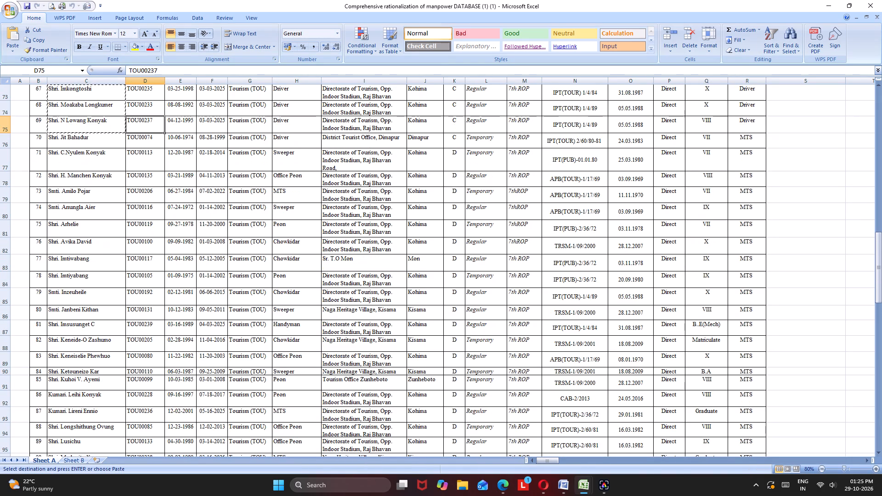
pyautogui.click(78, 155)
pyautogui.click(79, 176)
pyautogui.click(79, 194)
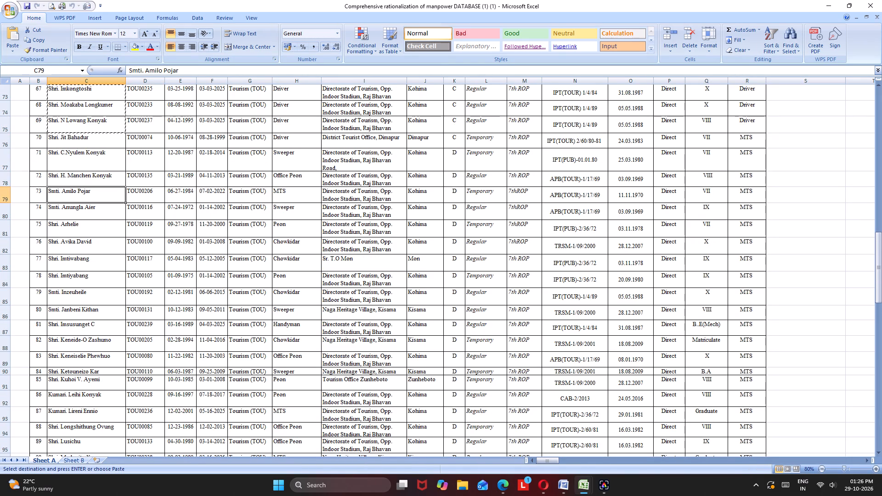
pyautogui.doubleClick(107, 227)
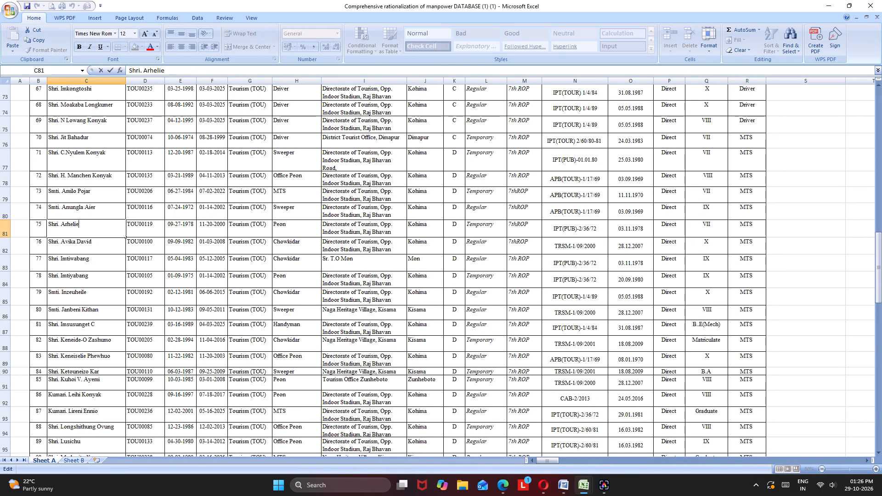
pyautogui.moveTo(56, 155); pyautogui.dragTo(90, 154)
pyautogui.click(92, 205)
pyautogui.moveTo(55, 155); pyautogui.dragTo(70, 156)
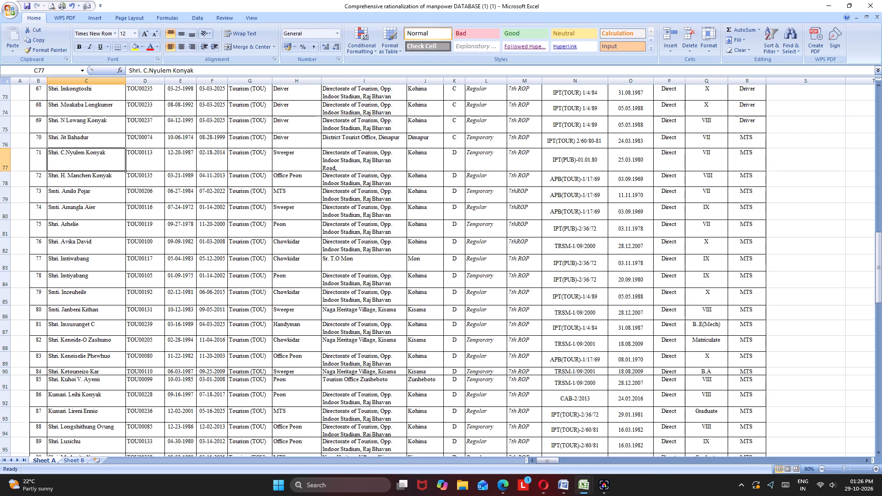
pyautogui.moveTo(70, 156); pyautogui.dragTo(94, 220)
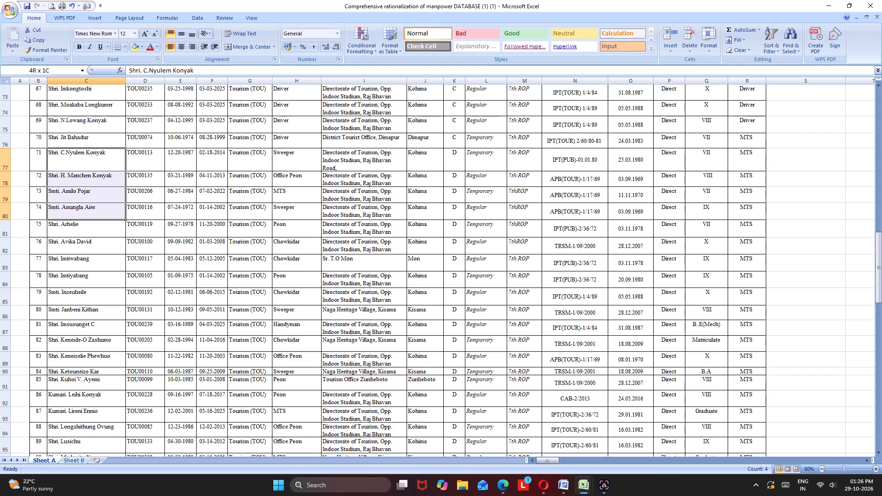
pyautogui.moveTo(94, 220); pyautogui.dragTo(99, 244)
pyautogui.rightClick(98, 247)
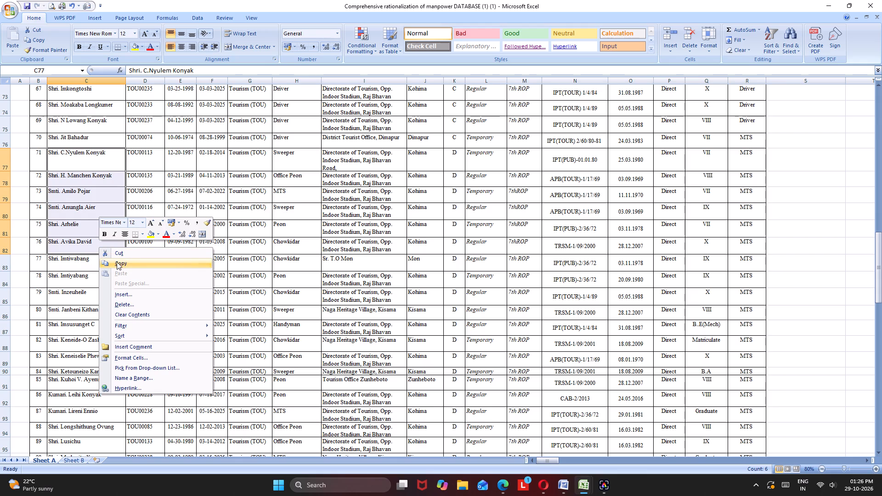
pyautogui.click(117, 262)
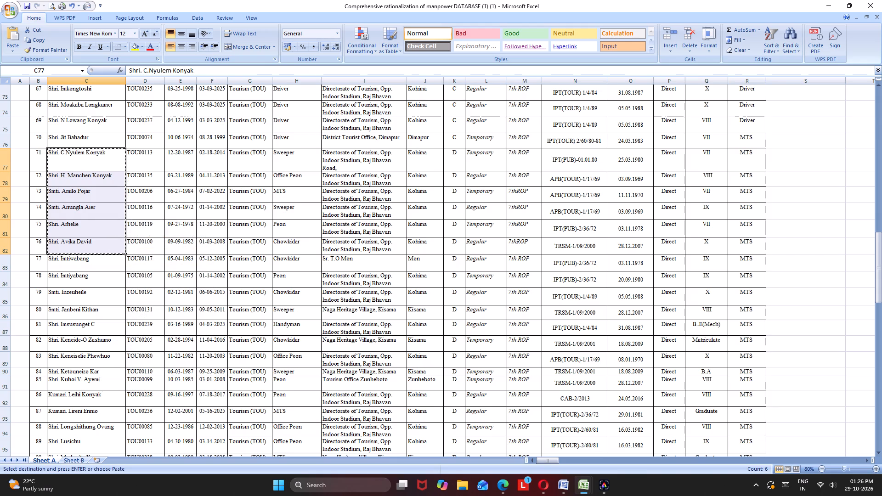
pyautogui.click(563, 490)
pyautogui.click(494, 458)
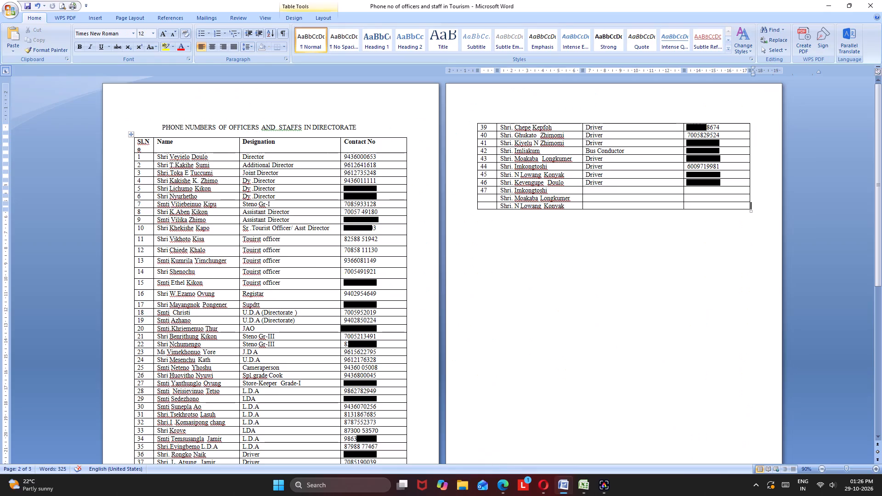
# Paste the six staff names below the table, add a row at its end, and move the names into the Name column from there.
pyautogui.click(513, 274)
pyautogui.rightClick(511, 254)
pyautogui.click(535, 280)
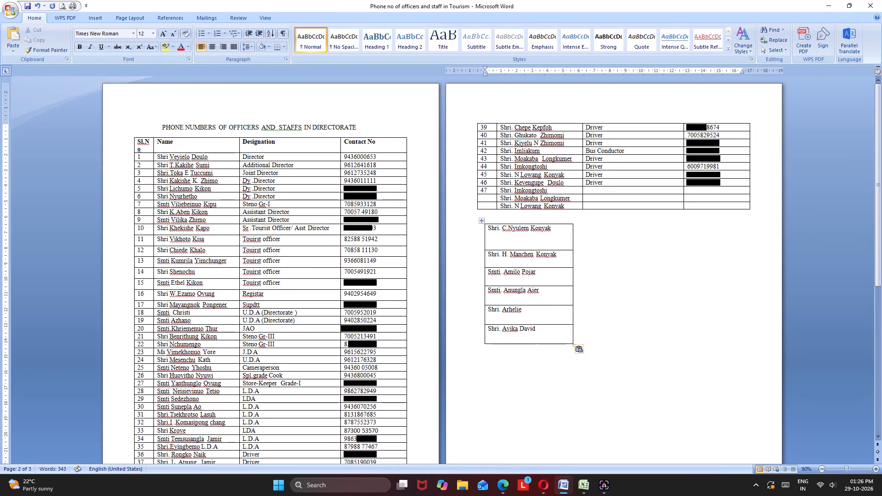
pyautogui.click(766, 202)
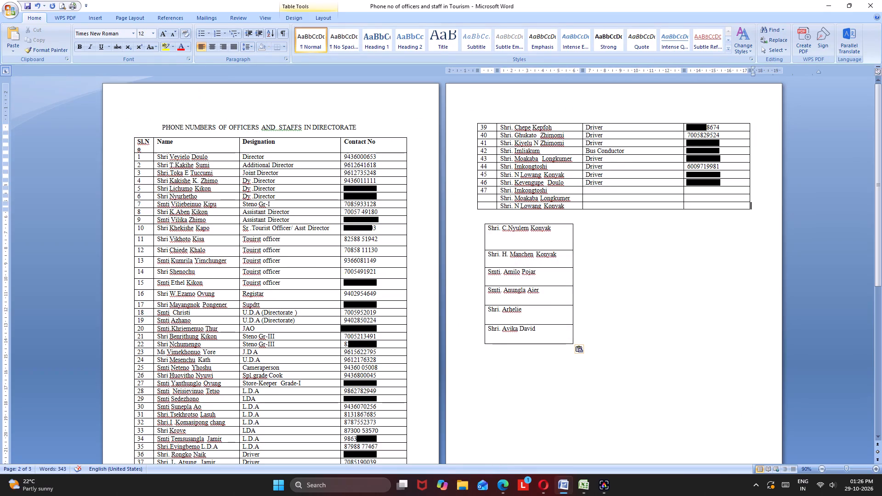
pyautogui.press('Return')
pyautogui.moveTo(522, 238); pyautogui.dragTo(525, 343)
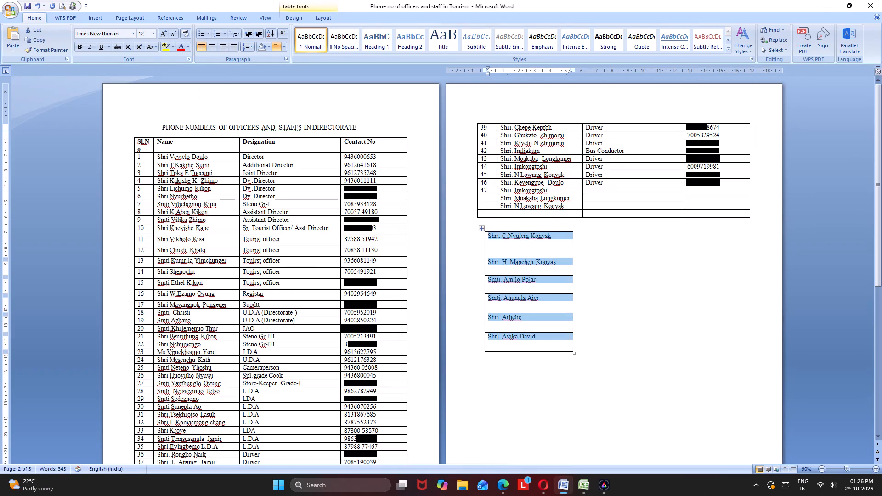
pyautogui.moveTo(495, 235); pyautogui.dragTo(512, 214)
pyautogui.click(548, 280)
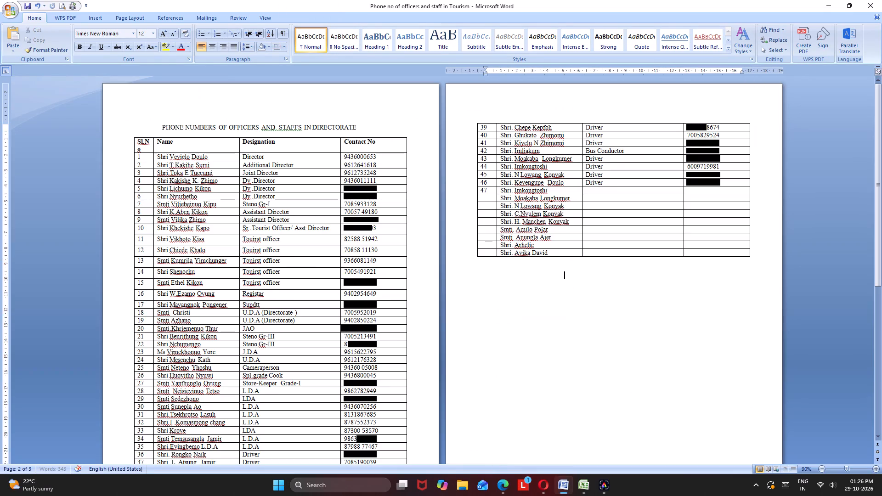
# Add an empty row at the end of the phone list table, below the last listed name.
pyautogui.click(756, 253)
pyautogui.press('Return')
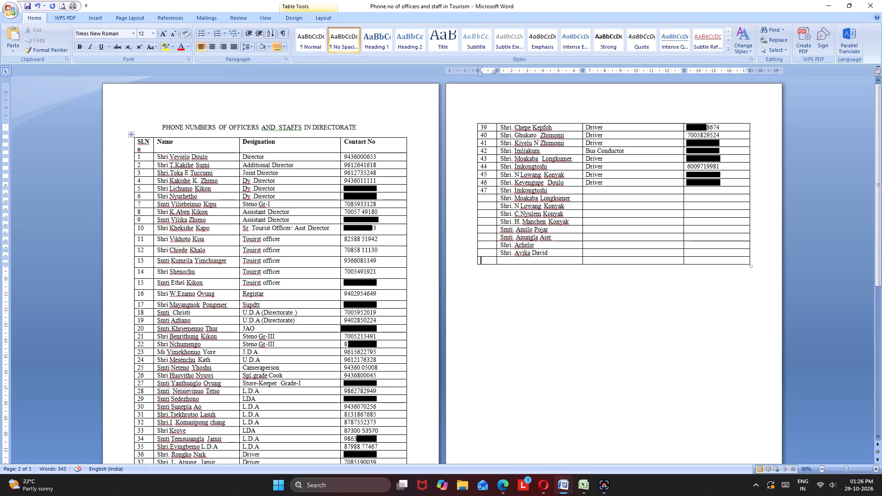
pyautogui.moveTo(505, 253); pyautogui.dragTo(553, 253)
pyautogui.click(588, 304)
# Switch to the Excel manpower database and examine the staff entries on Sheet A, especially serials 71 to 77 and their places of posting.
pyautogui.click(566, 487)
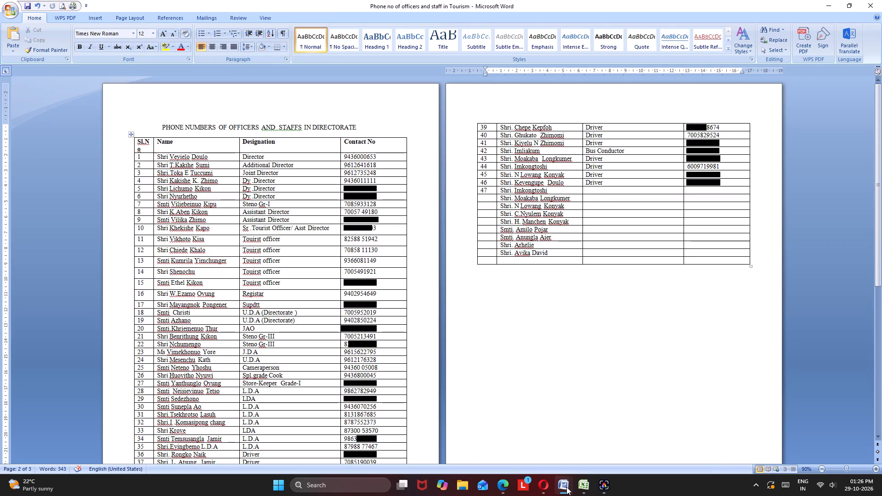
pyautogui.click(586, 485)
pyautogui.click(625, 438)
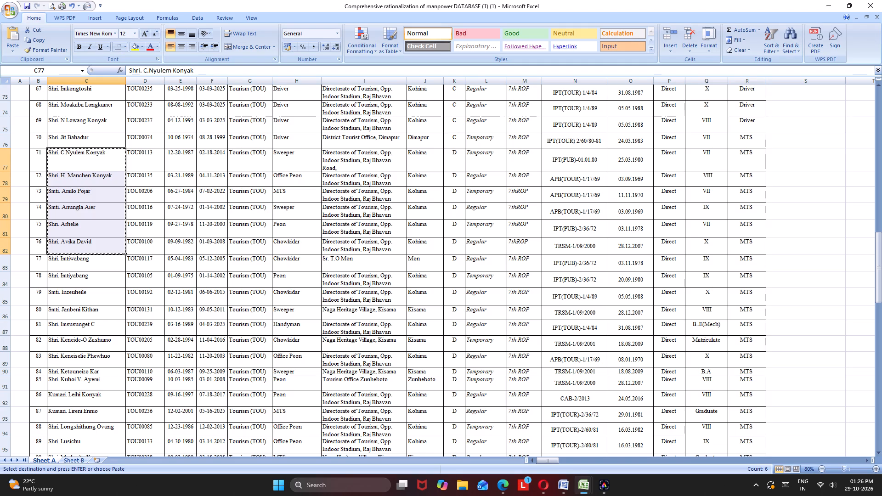
pyautogui.click(118, 293)
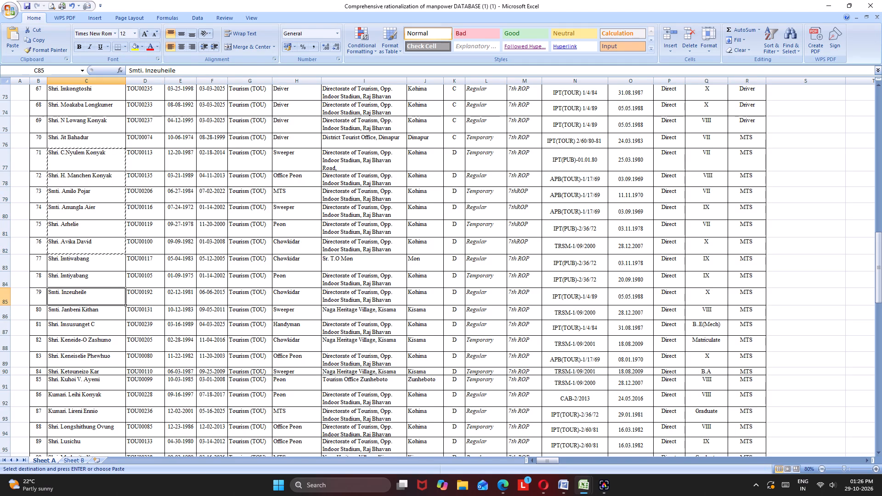
pyautogui.scroll(-1, 61, 261)
pyautogui.scroll(1, 61, 261)
pyautogui.scroll(-1, 61, 261)
pyautogui.doubleClick(75, 222)
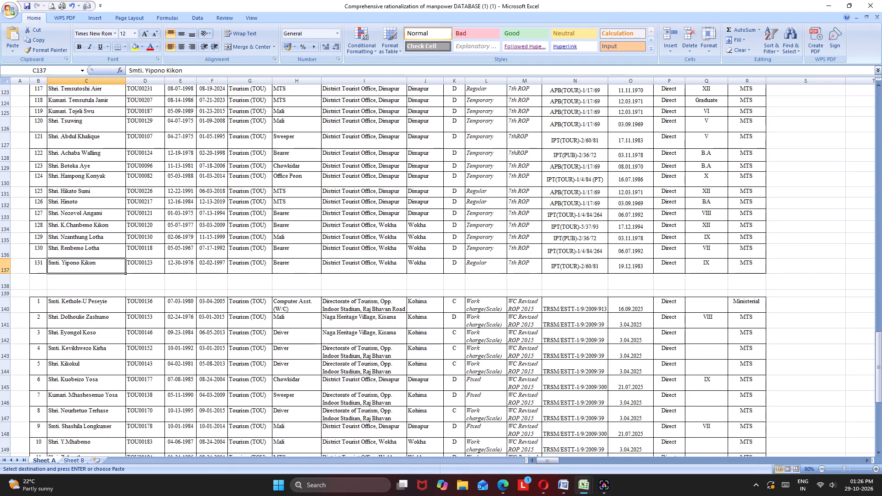
pyautogui.scroll(1, 90, 243)
pyautogui.scroll(-1, 90, 243)
pyautogui.scroll(9, 90, 243)
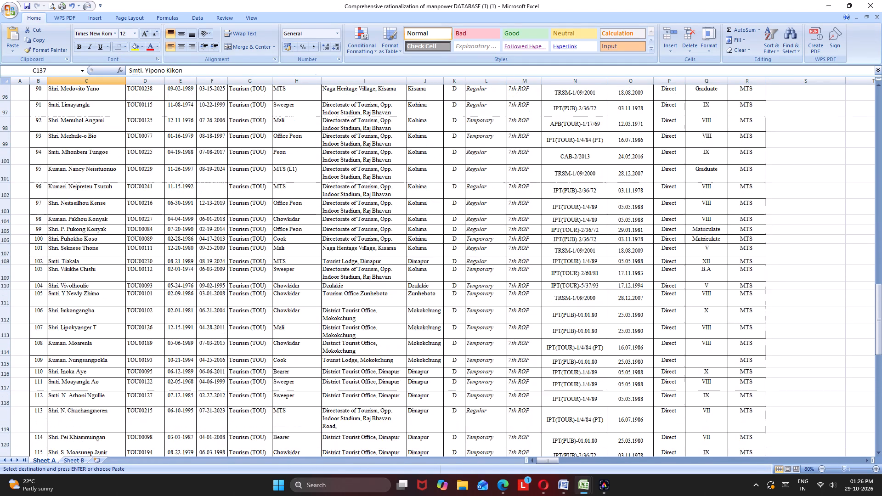
pyautogui.click(85, 263)
pyautogui.scroll(10, 89, 255)
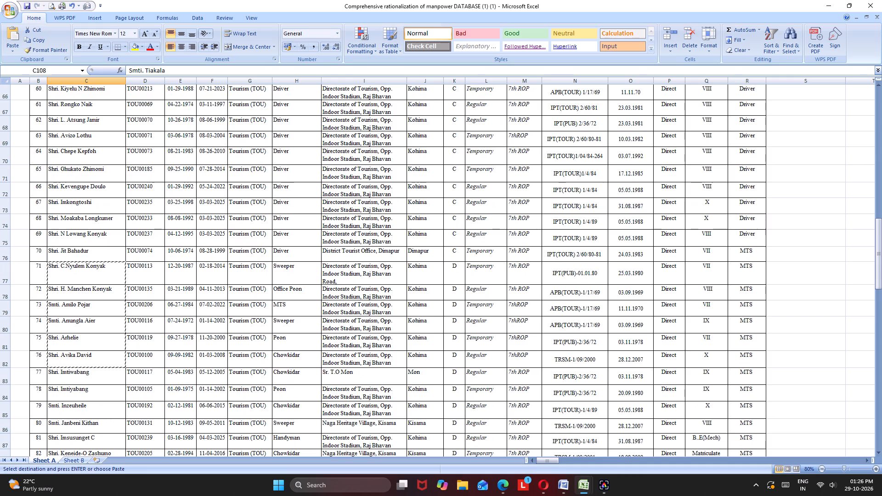
pyautogui.click(91, 274)
pyautogui.click(137, 275)
pyautogui.doubleClick(137, 275)
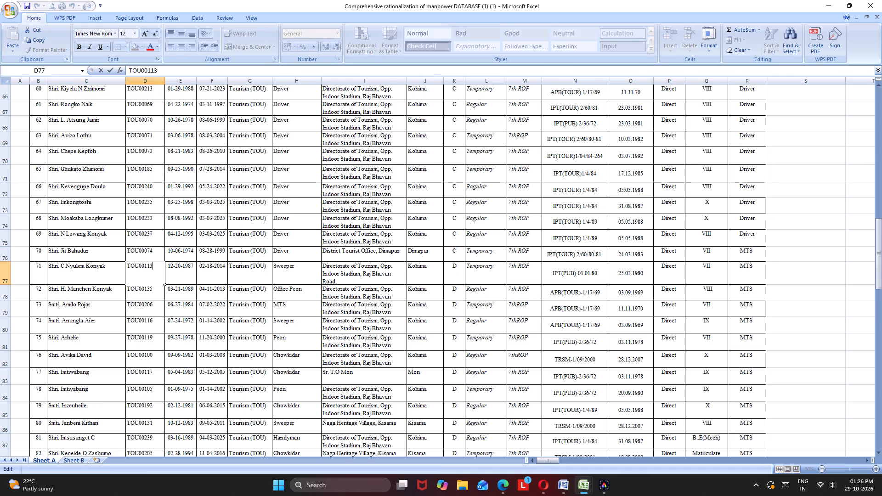
pyautogui.click(182, 278)
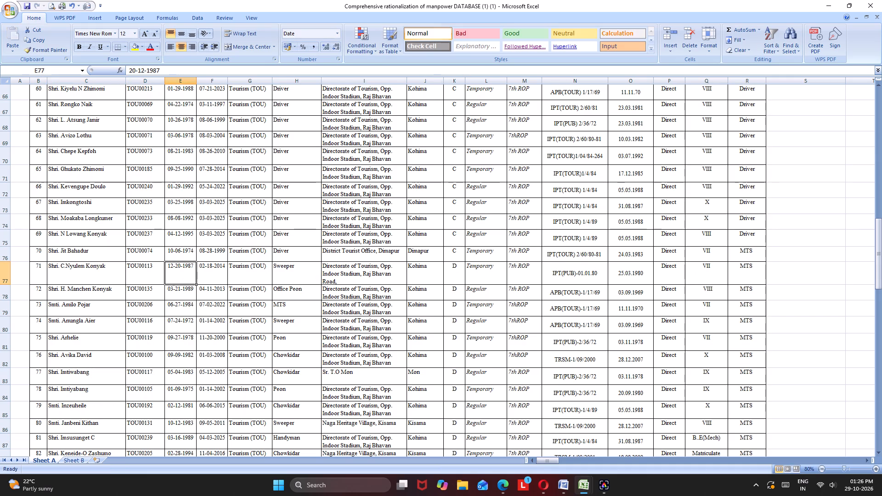
pyautogui.click(96, 268)
pyautogui.click(84, 289)
pyautogui.click(85, 309)
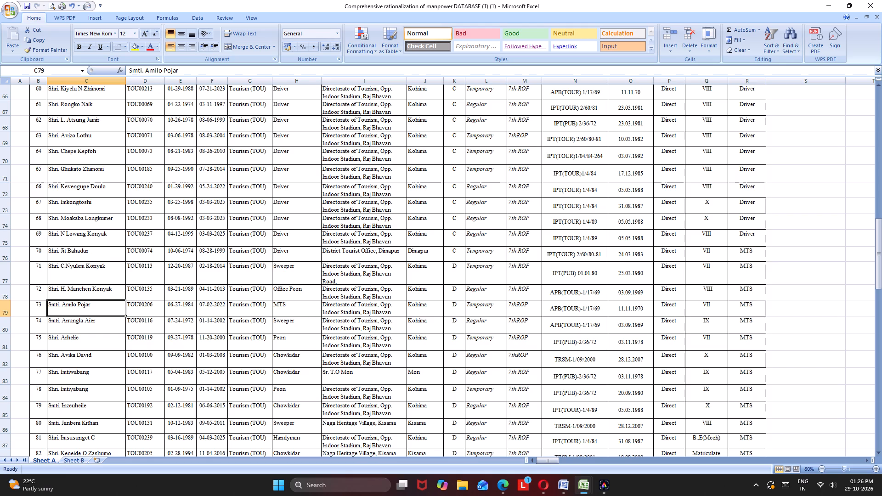
pyautogui.click(75, 306)
pyautogui.moveTo(74, 358); pyautogui.dragTo(85, 358)
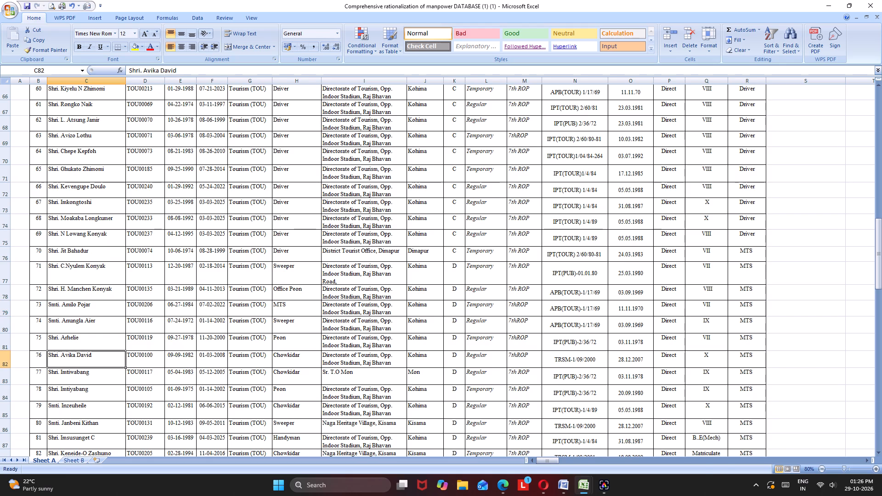
pyautogui.moveTo(85, 358); pyautogui.dragTo(316, 359)
pyautogui.click(106, 377)
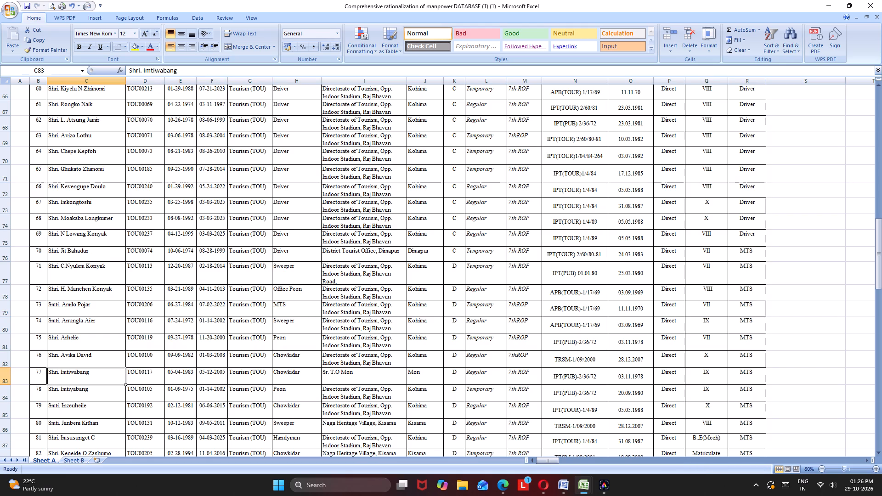
pyautogui.click(423, 361)
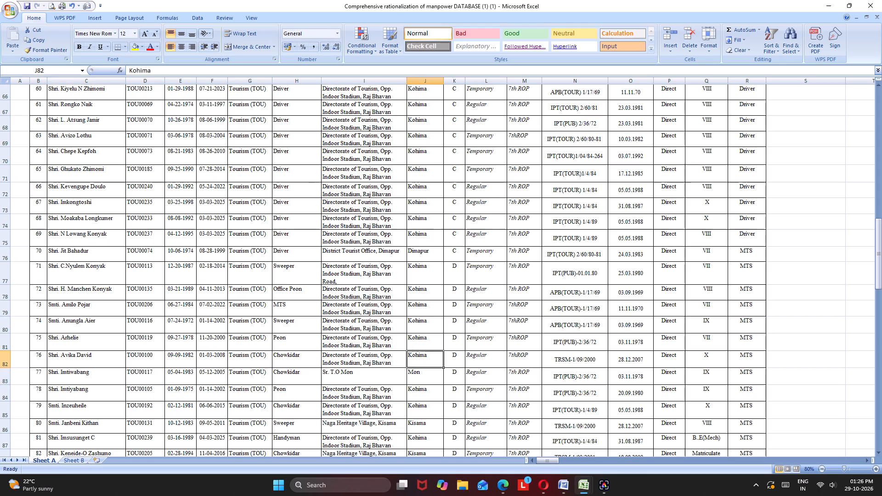
# Copy the staff name at serial 77 from Sheet A and return to the Word phone list.
pyautogui.click(67, 378)
pyautogui.rightClick(67, 378)
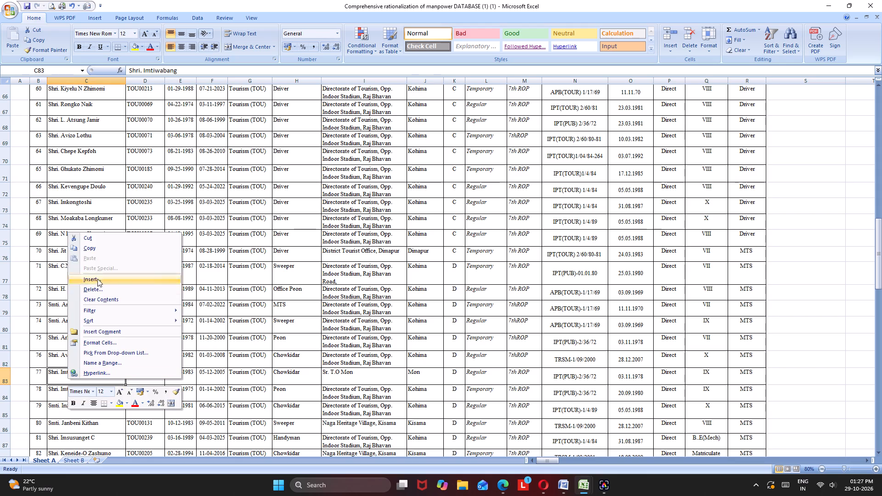
pyautogui.click(98, 248)
pyautogui.click(564, 486)
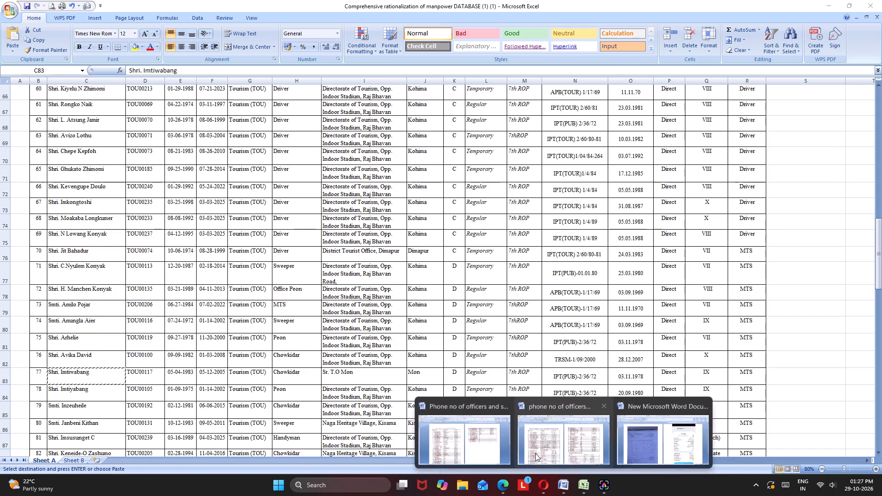
pyautogui.click(477, 435)
# Replace the last listed name with the copied one by pasting it below the table, moving it into the cell, and removing the extra line.
pyautogui.moveTo(506, 254); pyautogui.dragTo(551, 254)
pyautogui.press('BackSpace')
pyautogui.rightClick(524, 251)
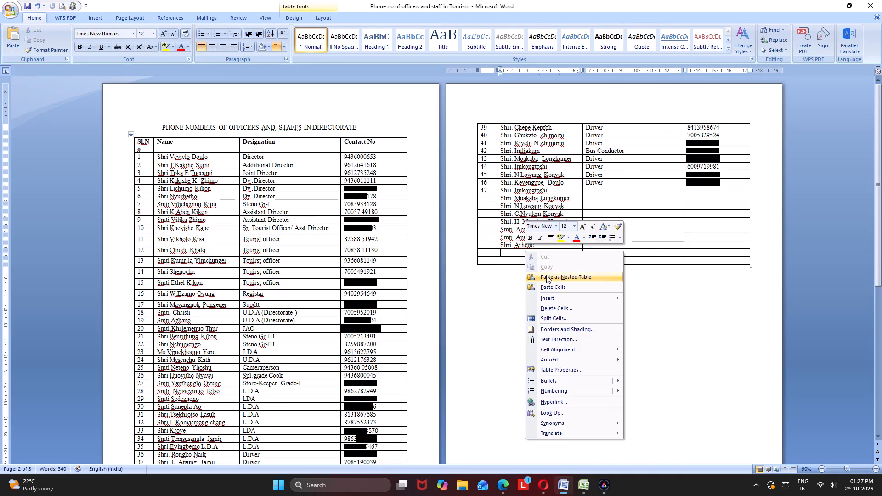
pyautogui.click(506, 309)
pyautogui.rightClick(506, 304)
pyautogui.click(523, 326)
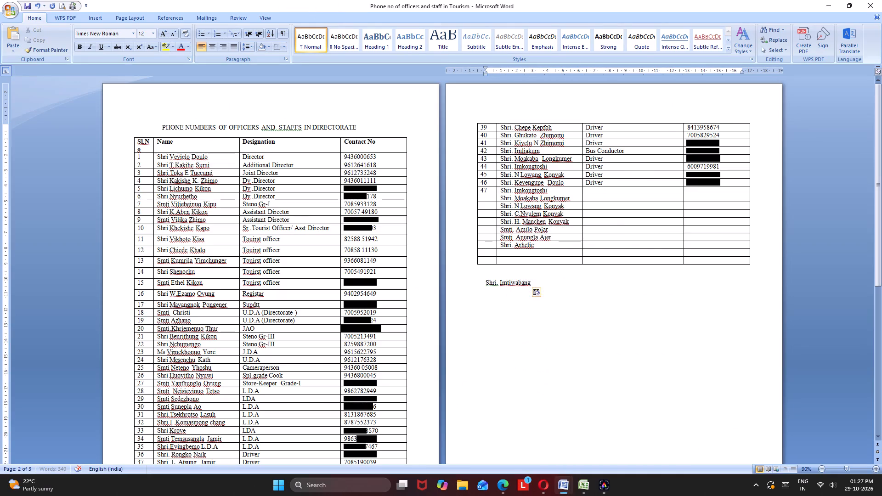
pyautogui.moveTo(486, 284); pyautogui.dragTo(534, 284)
pyautogui.moveTo(512, 284); pyautogui.dragTo(512, 250)
pyautogui.click(571, 343)
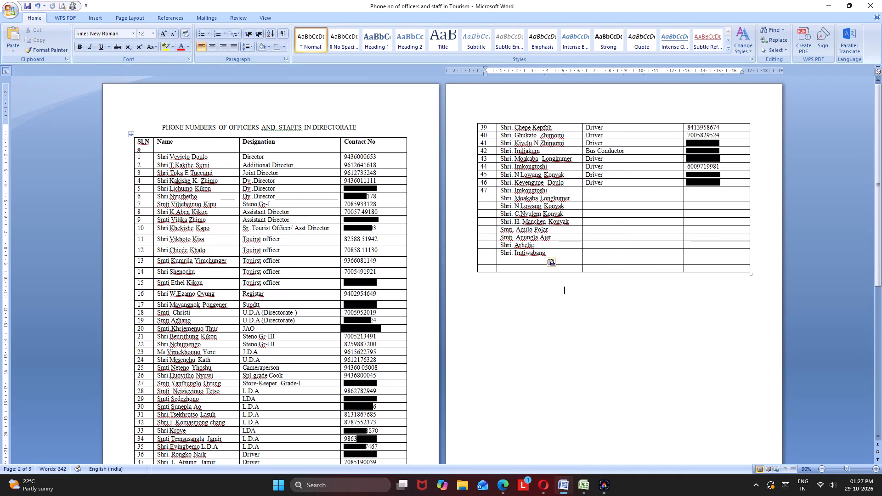
pyautogui.click(504, 261)
pyautogui.press('BackSpace')
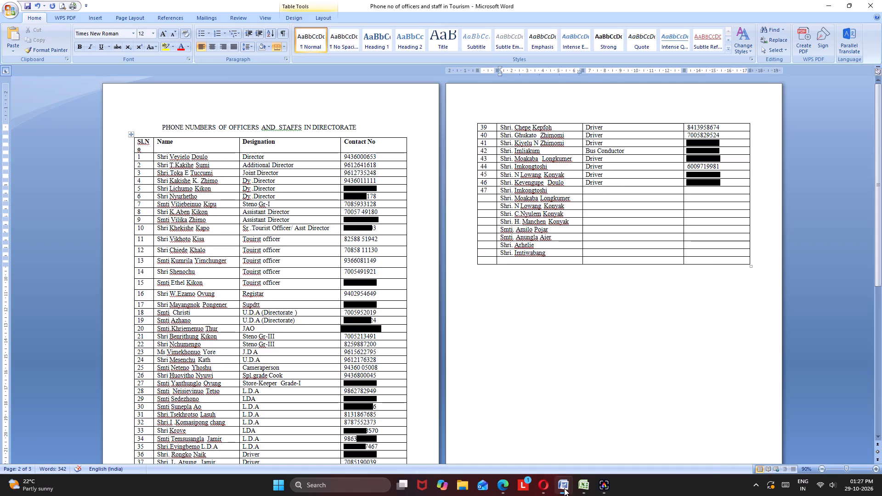
# Copy the staff names at serials 78 to 81 from Sheet A of the Excel manpower database and return to the Word phone list.
pyautogui.click(564, 488)
pyautogui.click(583, 489)
pyautogui.click(540, 434)
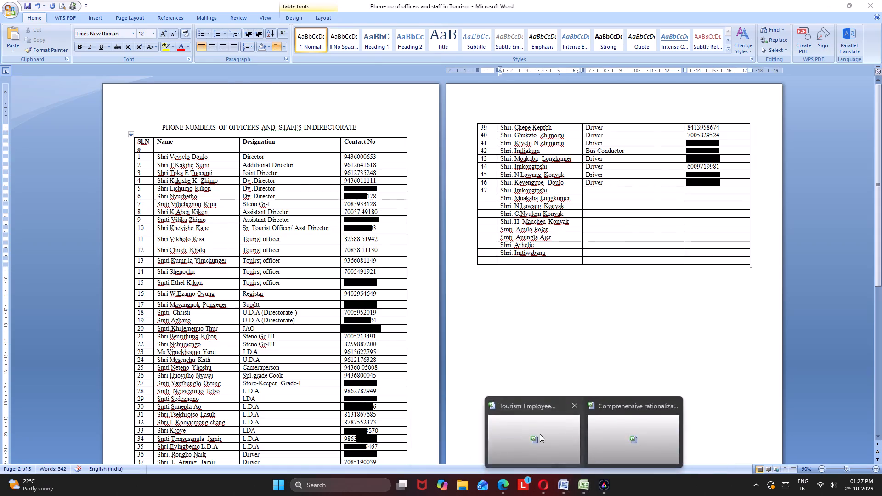
pyautogui.click(581, 486)
pyautogui.click(612, 448)
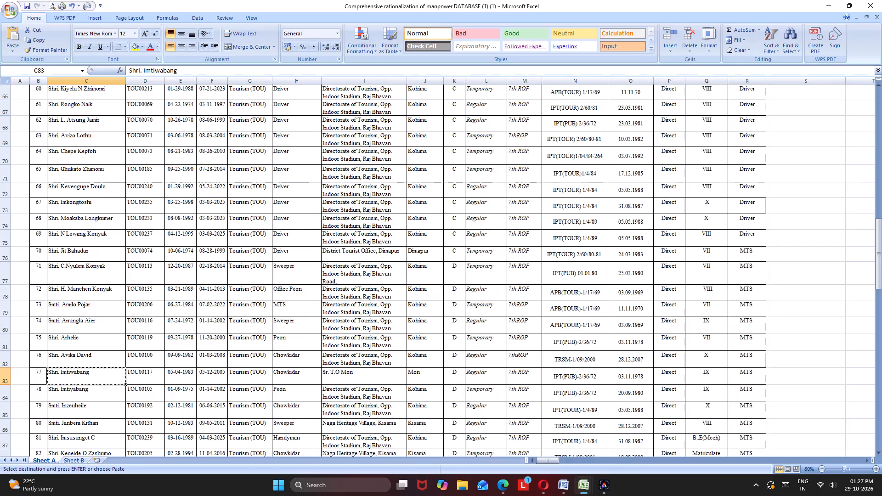
pyautogui.click(158, 347)
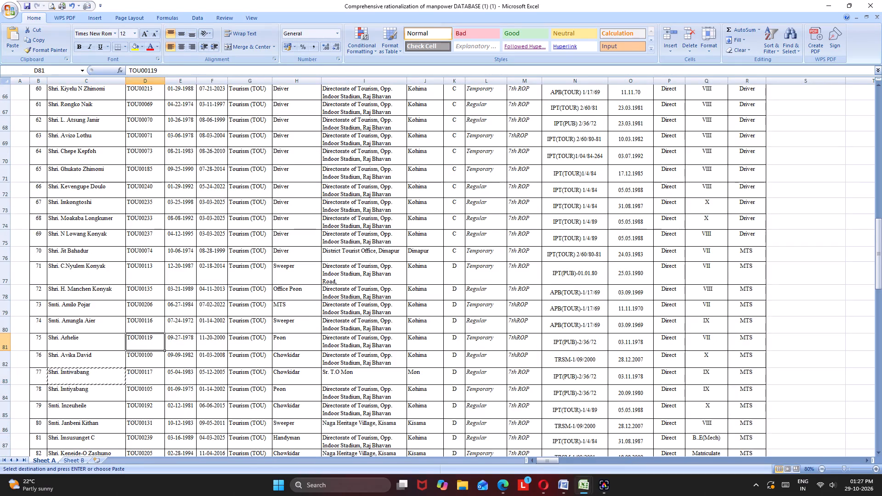
pyautogui.click(96, 384)
pyautogui.click(96, 393)
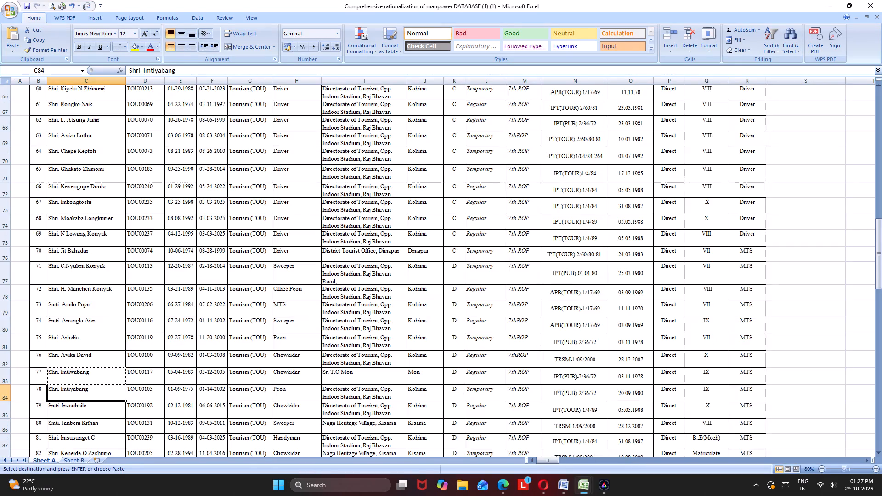
pyautogui.tripleClick(877, 455)
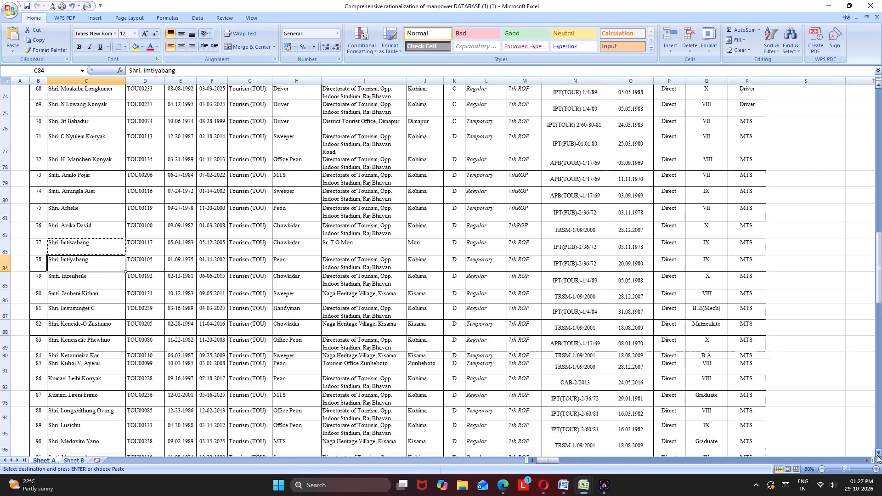
pyautogui.click(94, 284)
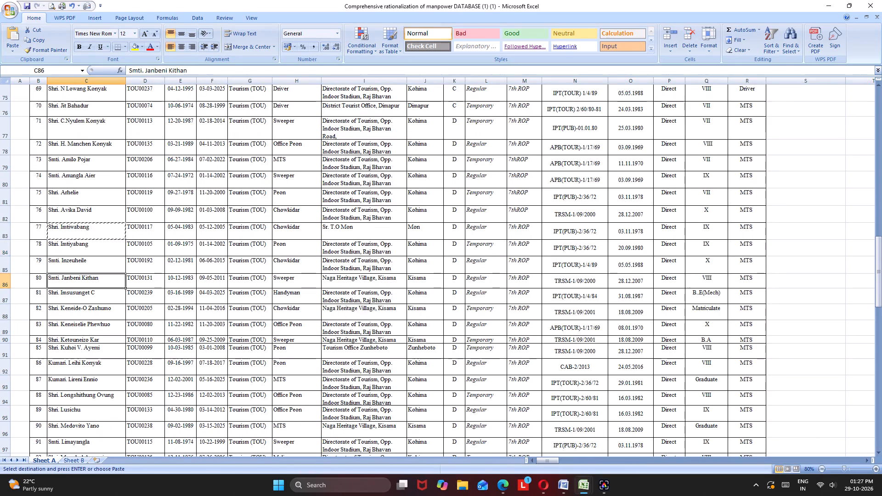
pyautogui.click(54, 245)
pyautogui.doubleClick(79, 217)
pyautogui.click(57, 254)
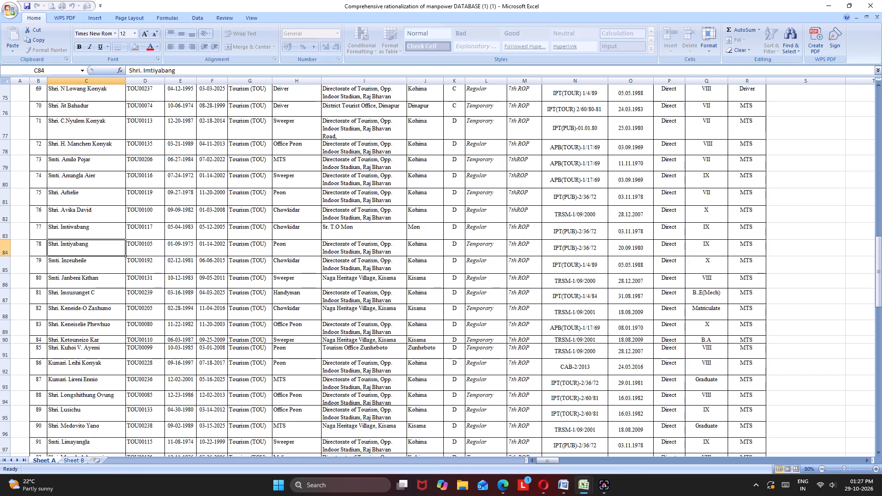
pyautogui.moveTo(53, 245); pyautogui.dragTo(99, 293)
pyautogui.rightClick(92, 287)
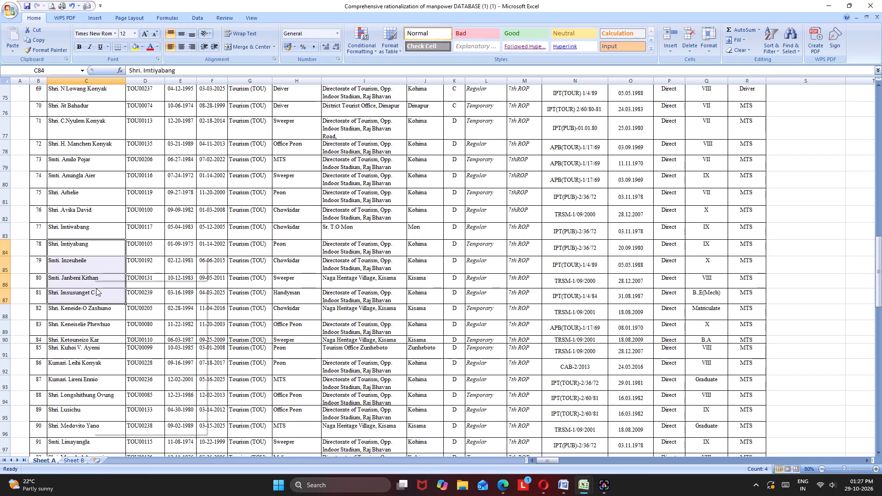
pyautogui.click(112, 303)
pyautogui.click(566, 489)
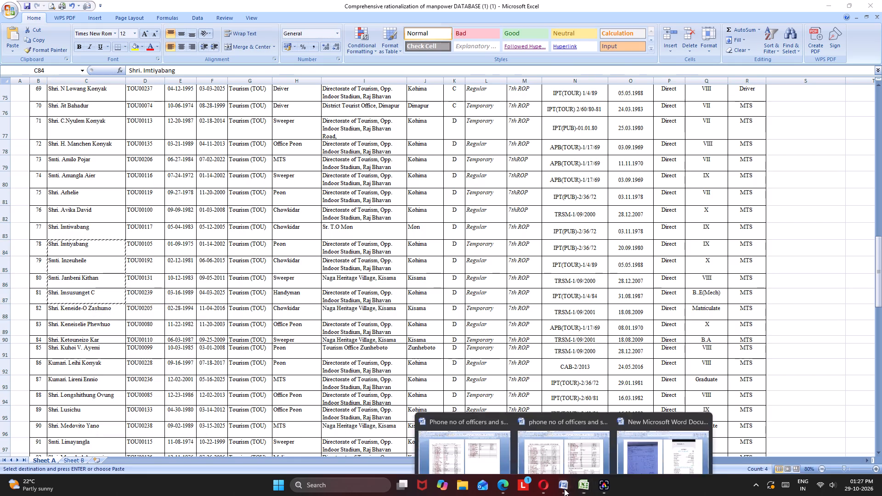
pyautogui.click(447, 444)
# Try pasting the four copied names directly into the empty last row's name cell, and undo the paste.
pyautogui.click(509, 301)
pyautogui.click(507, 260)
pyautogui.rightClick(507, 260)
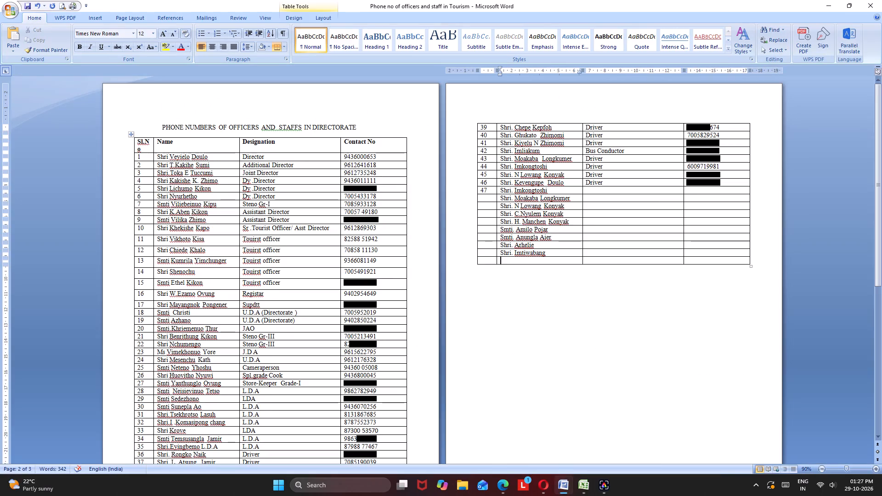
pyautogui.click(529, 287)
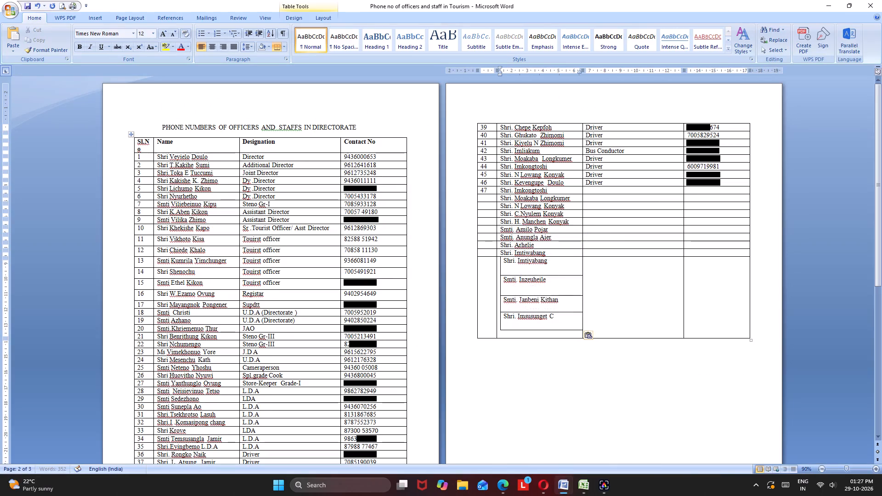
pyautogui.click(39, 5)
# Paste the four copied names below the phone list table and move them into the empty last row's name cell.
pyautogui.click(491, 333)
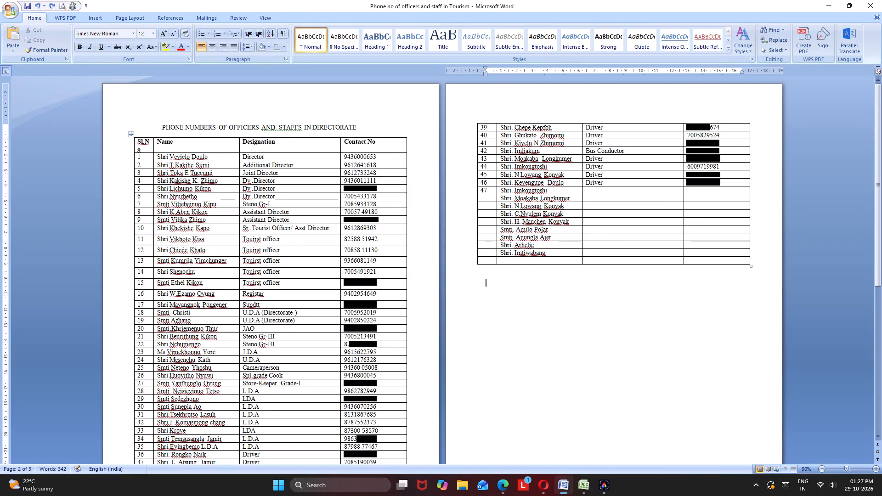
pyautogui.rightClick(512, 282)
pyautogui.click(534, 310)
pyautogui.click(537, 360)
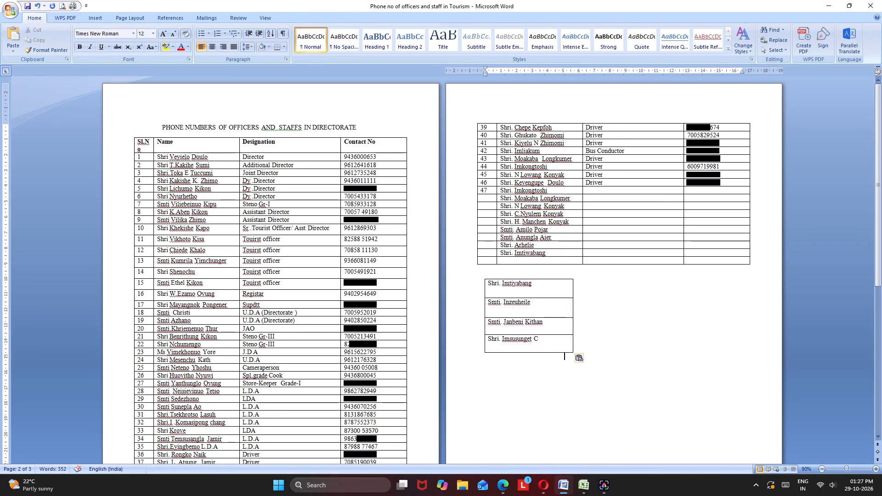
pyautogui.moveTo(488, 286); pyautogui.dragTo(539, 340)
pyautogui.moveTo(491, 283); pyautogui.dragTo(501, 267)
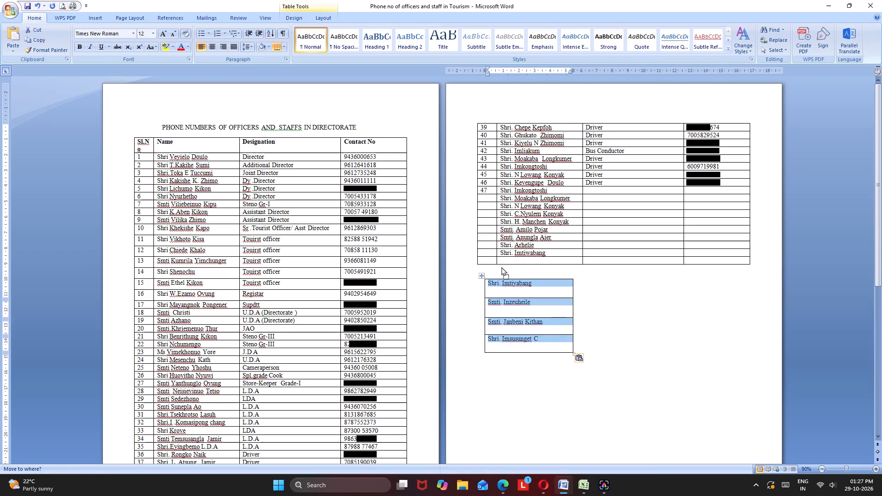
pyautogui.moveTo(501, 267); pyautogui.dragTo(508, 258)
pyautogui.click(577, 344)
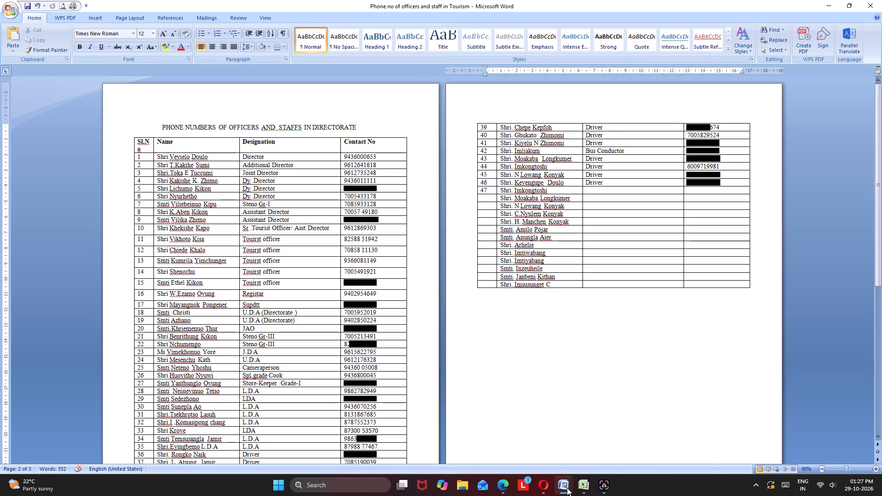
# Copy the staff name at serial 83 from Sheet A of the Excel manpower database and return to the Word phone list.
pyautogui.click(584, 488)
pyautogui.click(640, 440)
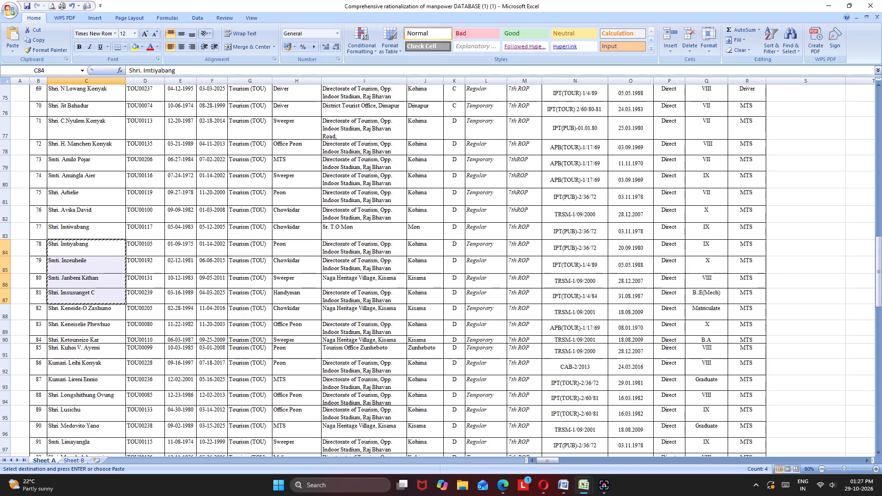
pyautogui.click(101, 316)
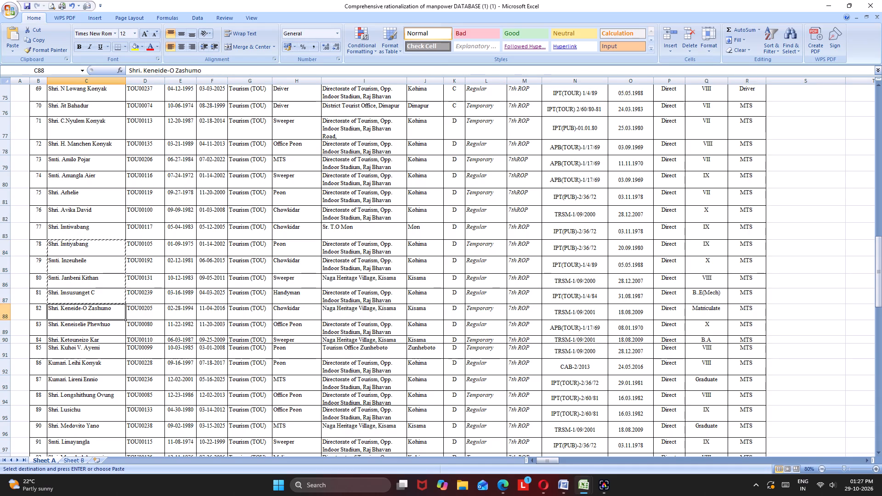
pyautogui.click(91, 332)
pyautogui.rightClick(65, 328)
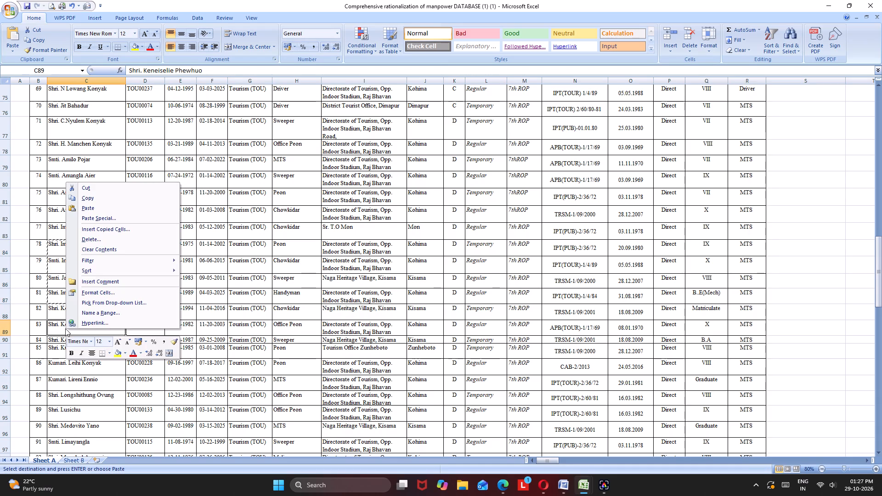
pyautogui.click(96, 200)
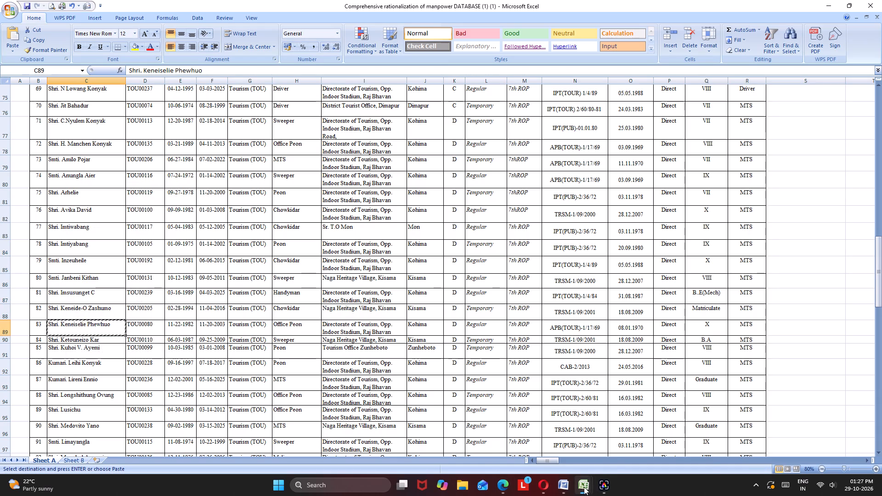
pyautogui.click(565, 487)
pyautogui.click(470, 442)
# Paste the copied name below the table, add a row at the table's end, and move the name into its name cell.
pyautogui.rightClick(554, 318)
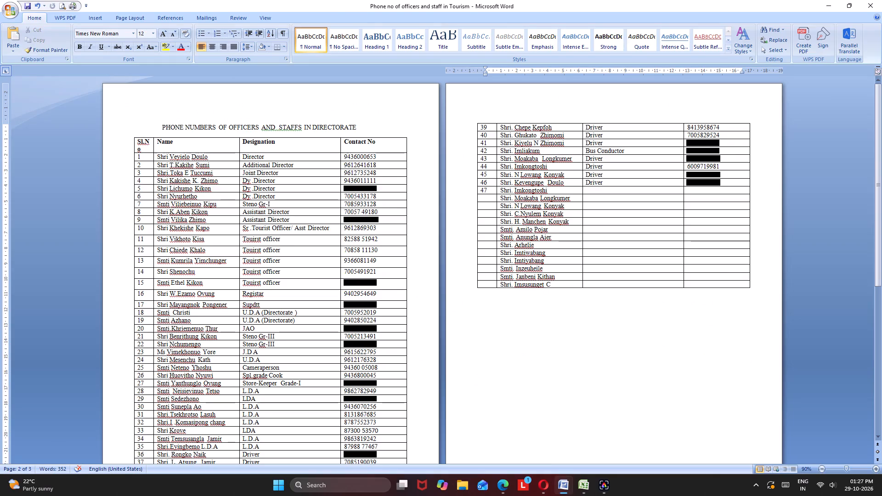
pyautogui.click(579, 344)
pyautogui.scroll(2, 533, 342)
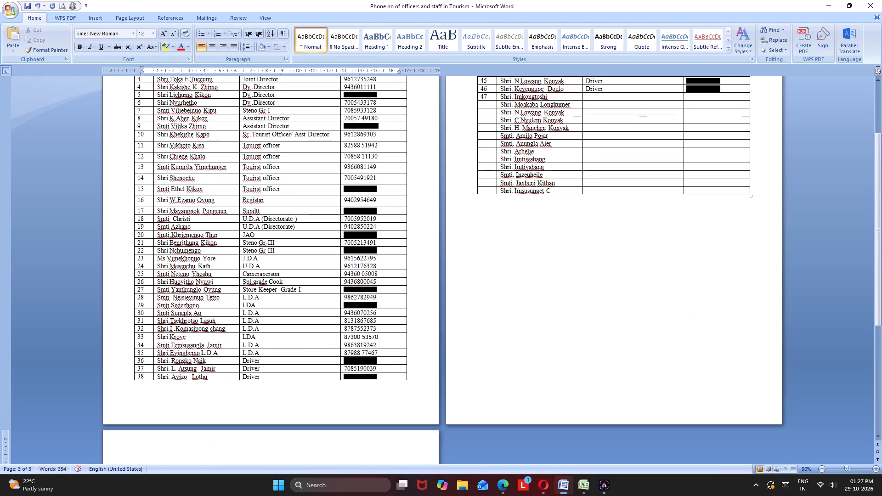
pyautogui.click(758, 193)
pyautogui.press('Return')
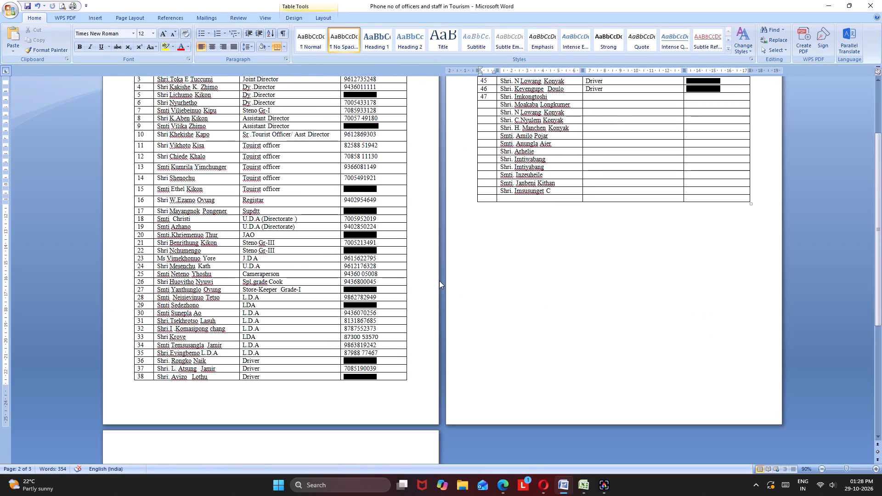
pyautogui.scroll(-2, 86, 443)
pyautogui.moveTo(140, 435); pyautogui.dragTo(221, 435)
pyautogui.moveTo(190, 434); pyautogui.dragTo(524, 158)
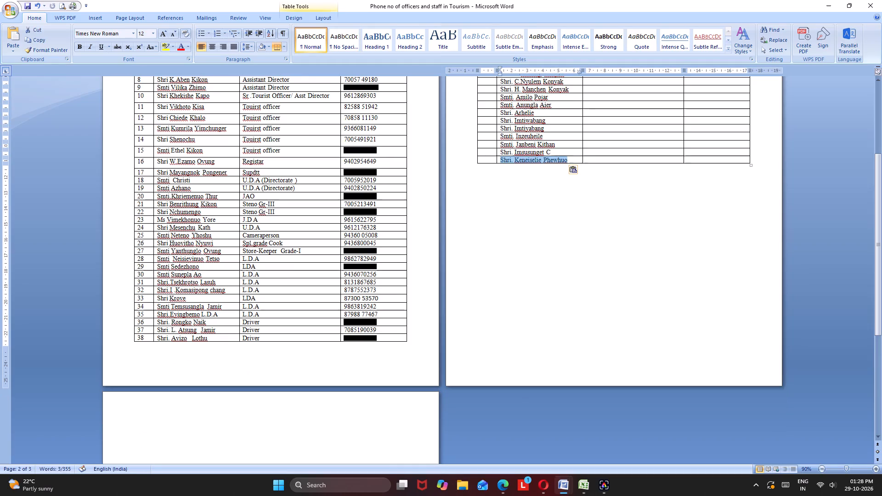
pyautogui.click(718, 235)
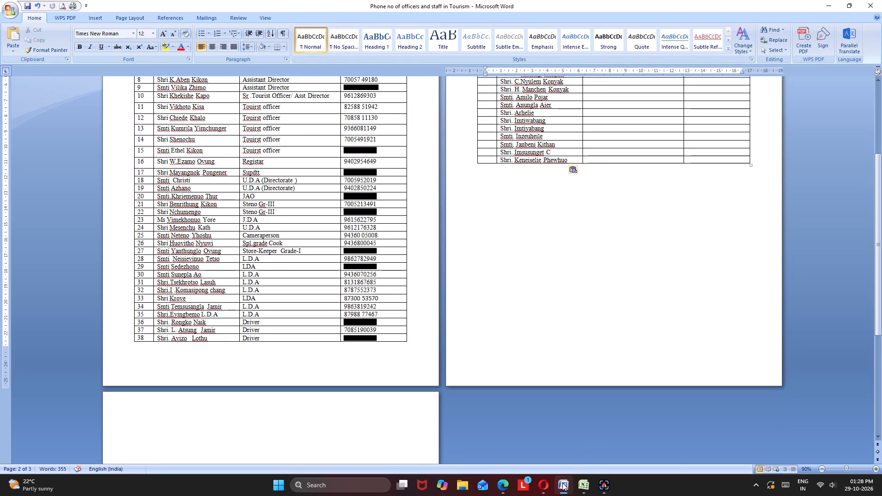
# Copy the staff names at serials 86 to 102 from Sheet A of the Excel manpower database and return to the Word phone list.
pyautogui.click(579, 487)
pyautogui.click(620, 459)
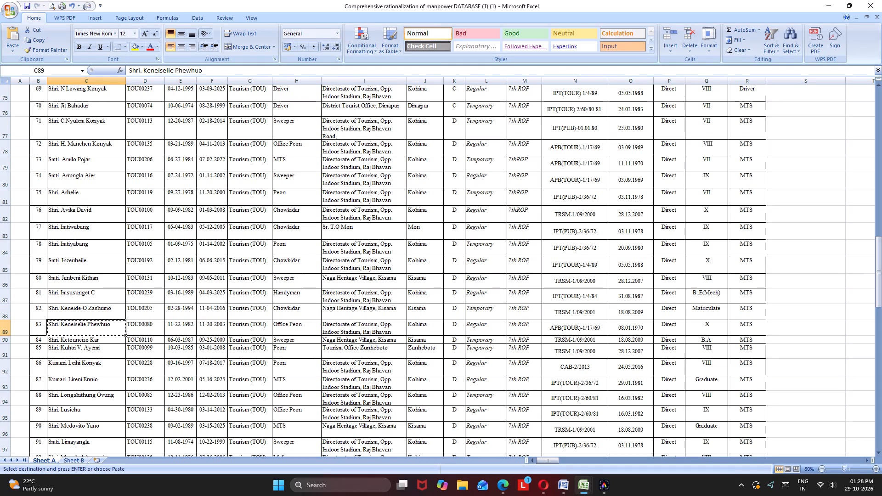
pyautogui.scroll(-2, 129, 331)
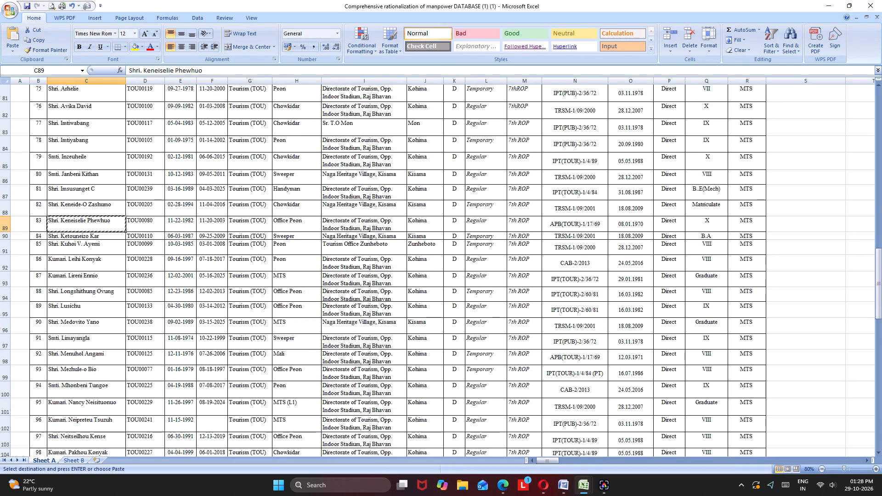
pyautogui.click(81, 250)
pyautogui.click(78, 263)
pyautogui.doubleClick(97, 328)
pyautogui.moveTo(51, 261); pyautogui.dragTo(84, 374)
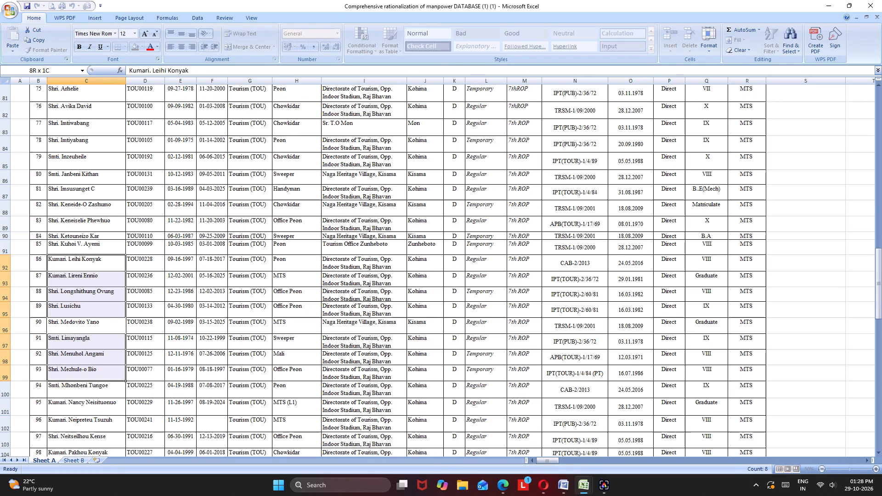
pyautogui.moveTo(84, 374); pyautogui.dragTo(89, 460)
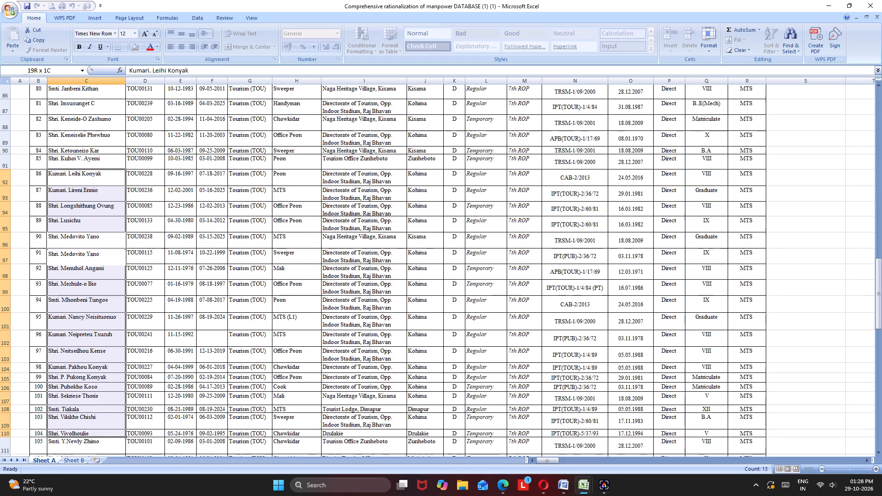
pyautogui.moveTo(89, 460); pyautogui.dragTo(101, 368)
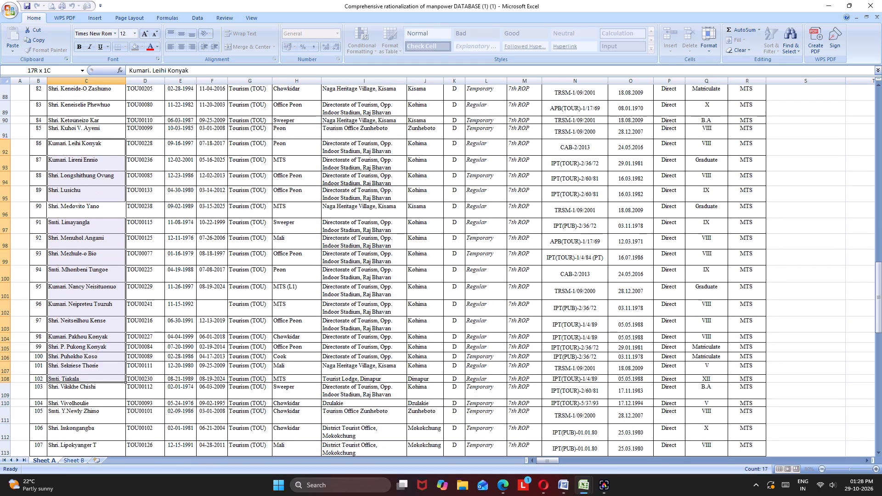
pyautogui.moveTo(101, 368); pyautogui.dragTo(103, 379)
pyautogui.rightClick(97, 375)
pyautogui.click(117, 245)
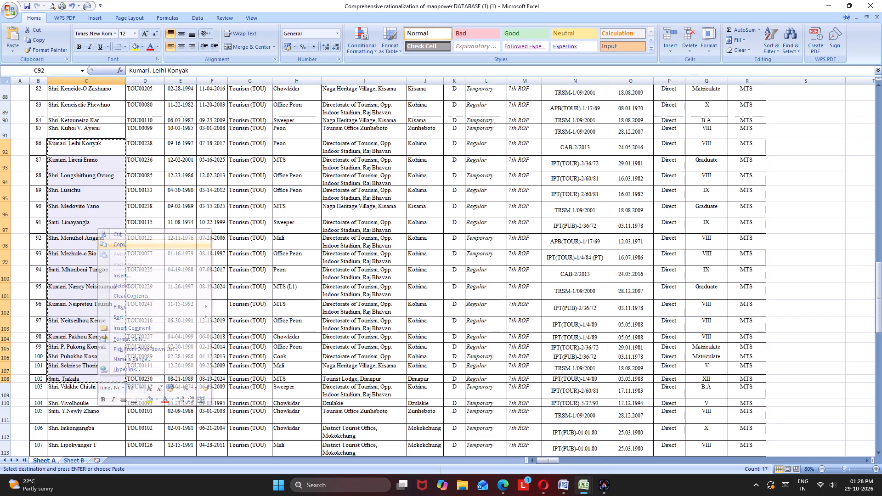
pyautogui.click(559, 488)
pyautogui.click(465, 442)
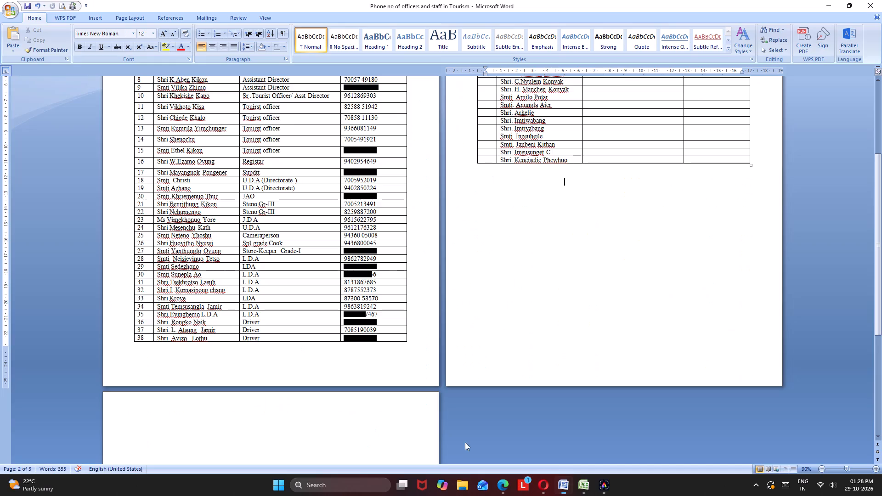
# Paste the copied names below the phone list table and add an empty row at the table's end.
pyautogui.click(533, 203)
pyautogui.rightClick(532, 198)
pyautogui.click(549, 224)
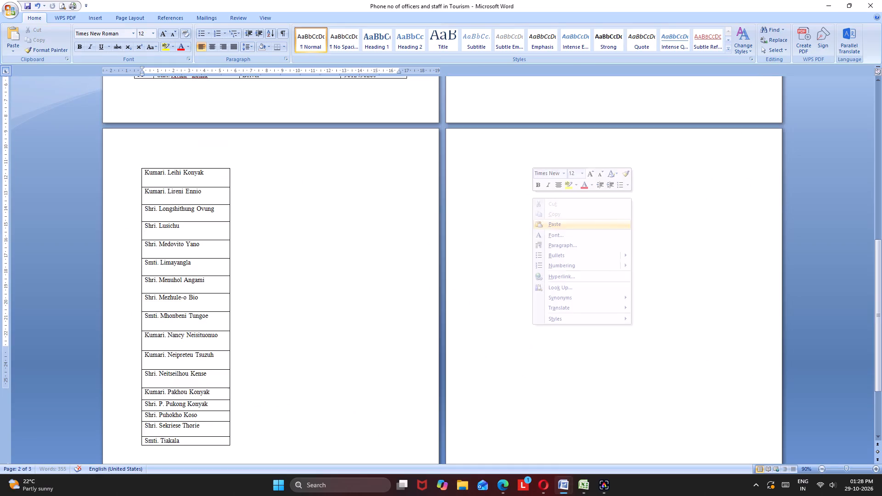
pyautogui.scroll(4, 562, 240)
pyautogui.scroll(2, 360, 222)
pyautogui.scroll(-1, 351, 222)
pyautogui.scroll(4, 359, 227)
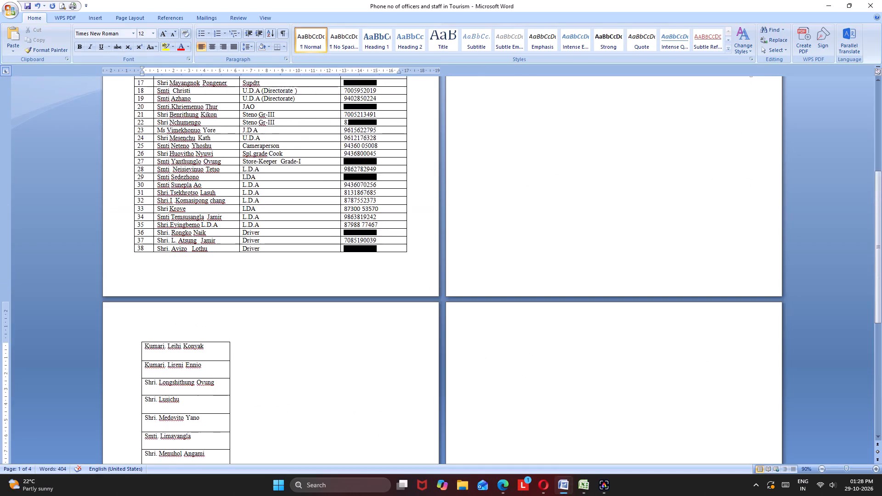
pyautogui.scroll(5, 405, 231)
pyautogui.click(769, 167)
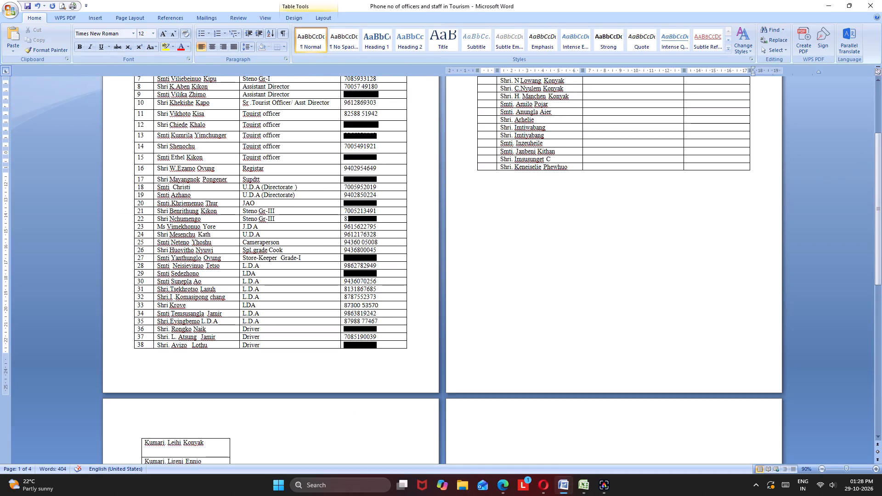
pyautogui.press('Return')
# Cut the pasted block of names and paste it as cells into the new last row's name column.
pyautogui.scroll(-10, 440, 281)
pyautogui.scroll(2, 412, 293)
pyautogui.scroll(-6, 393, 297)
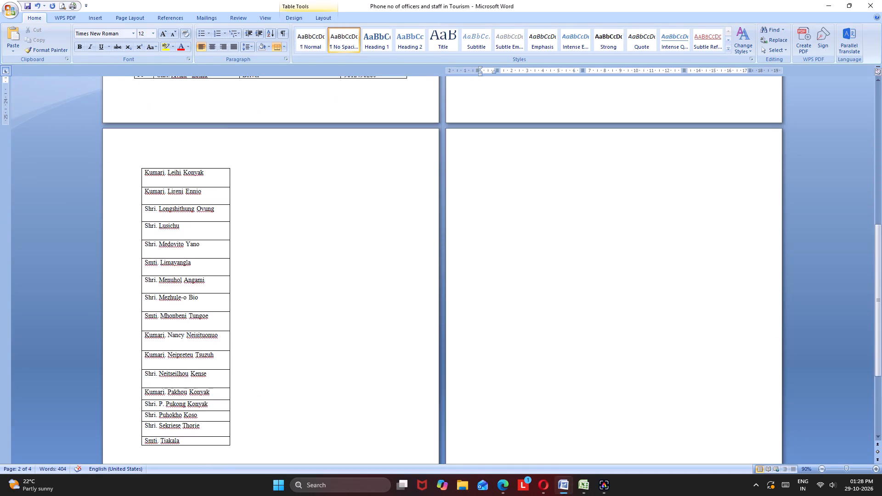
pyautogui.moveTo(189, 175); pyautogui.dragTo(197, 443)
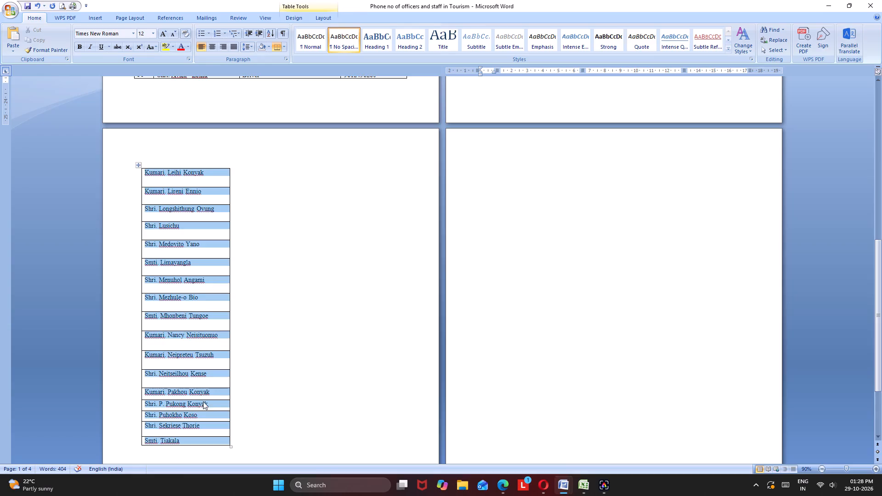
pyautogui.rightClick(181, 171)
pyautogui.click(197, 177)
pyautogui.scroll(6, 437, 265)
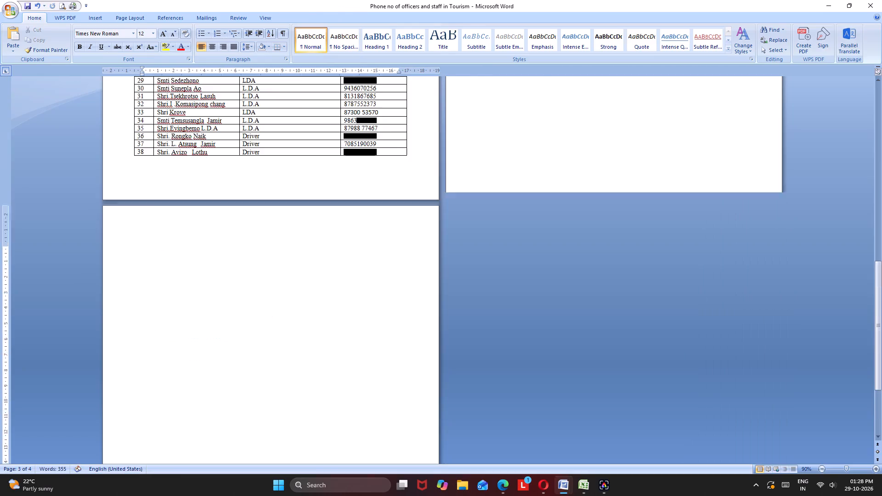
pyautogui.scroll(-1, 439, 264)
pyautogui.scroll(9, 439, 264)
pyautogui.click(503, 174)
pyautogui.rightClick(503, 174)
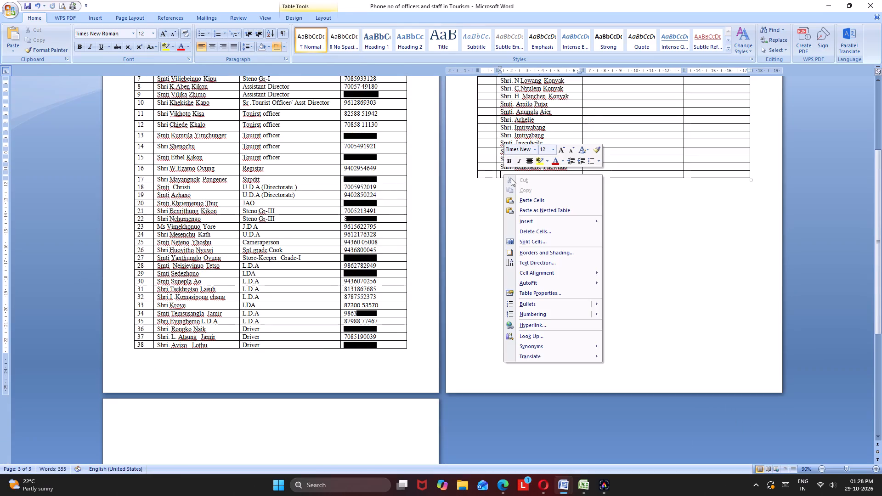
pyautogui.click(525, 199)
pyautogui.click(556, 284)
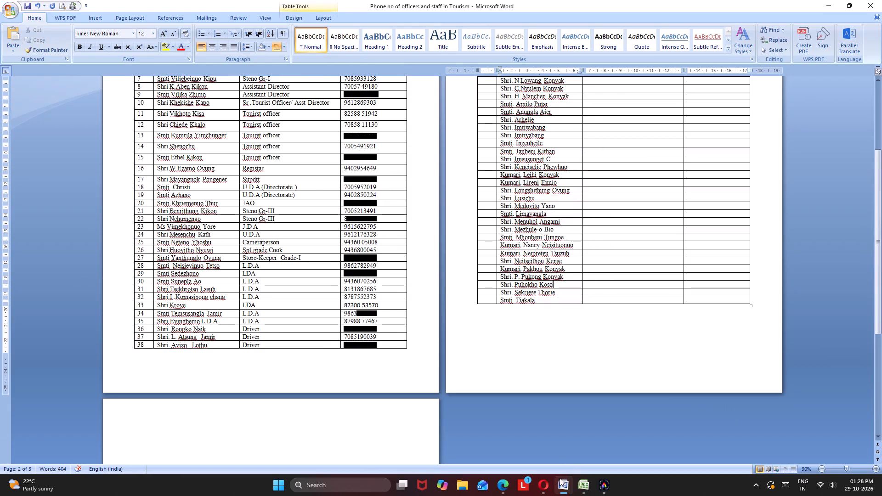
# Copy the staff name at serial 103 from Sheet A of the Excel manpower database and return to the Word phone list.
pyautogui.click(583, 488)
pyautogui.click(633, 439)
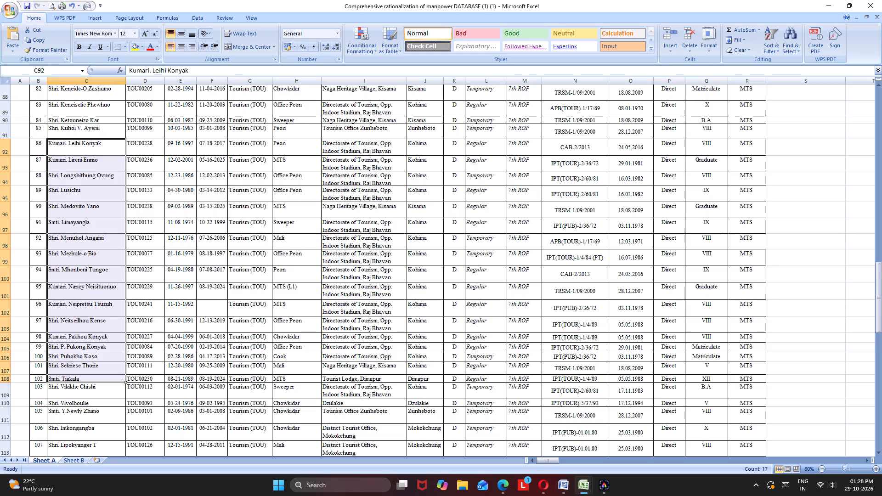
pyautogui.scroll(-5, 384, 329)
pyautogui.click(141, 213)
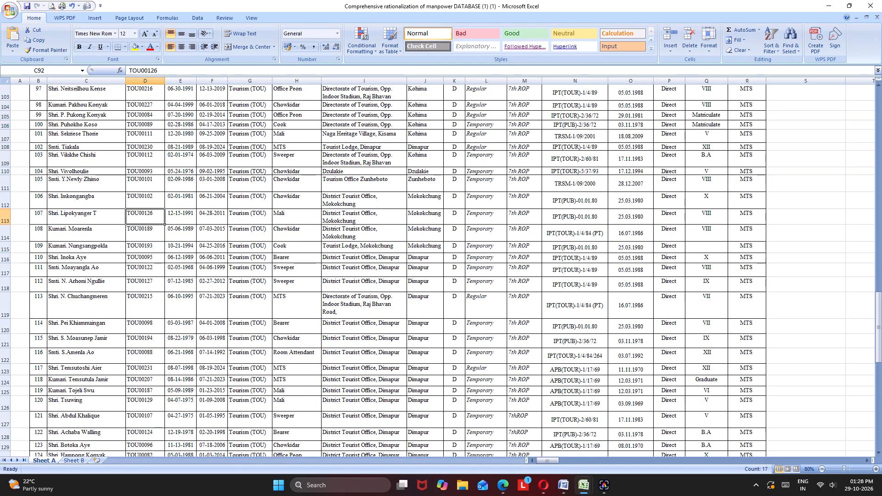
pyautogui.click(88, 172)
pyautogui.click(79, 159)
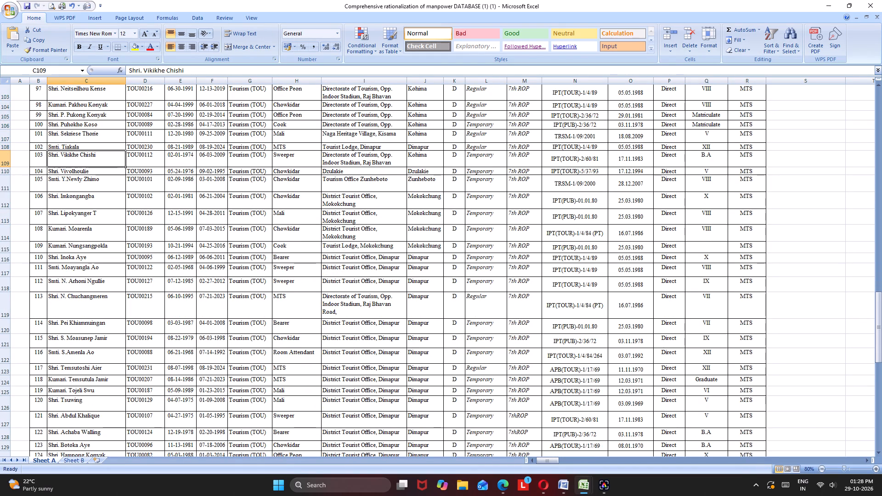
pyautogui.click(80, 148)
pyautogui.rightClick(60, 159)
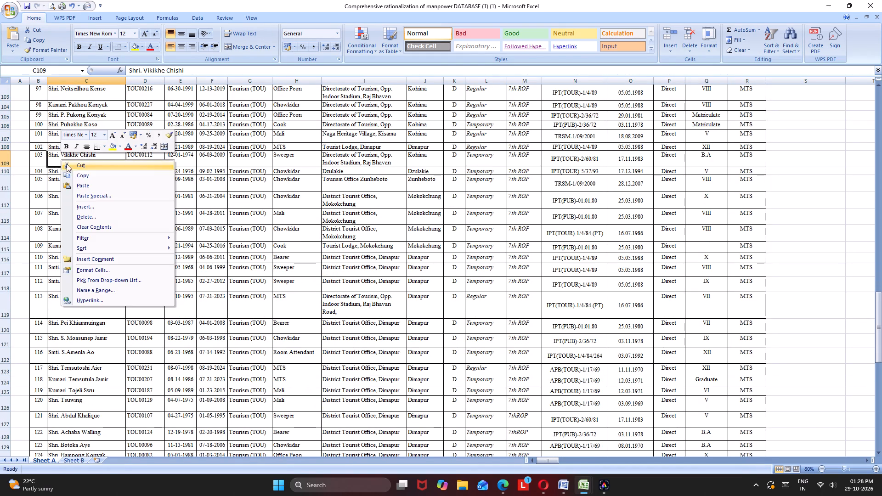
pyautogui.click(84, 177)
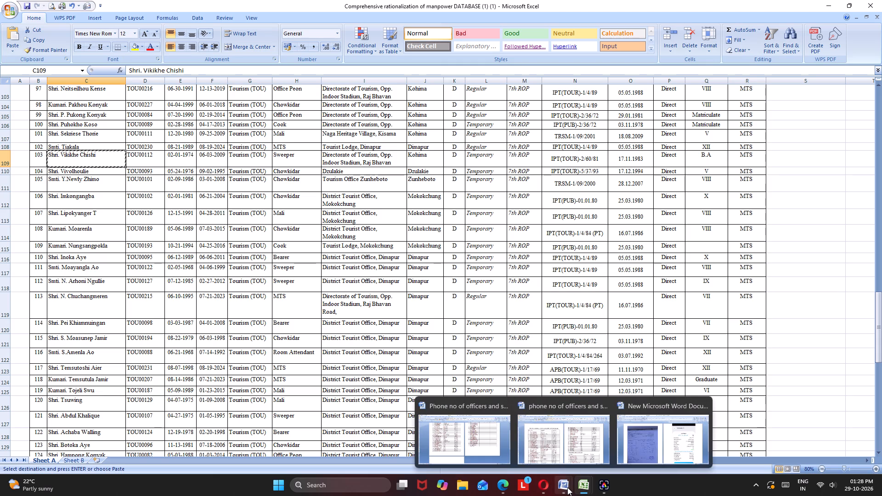
pyautogui.click(567, 487)
pyautogui.click(531, 445)
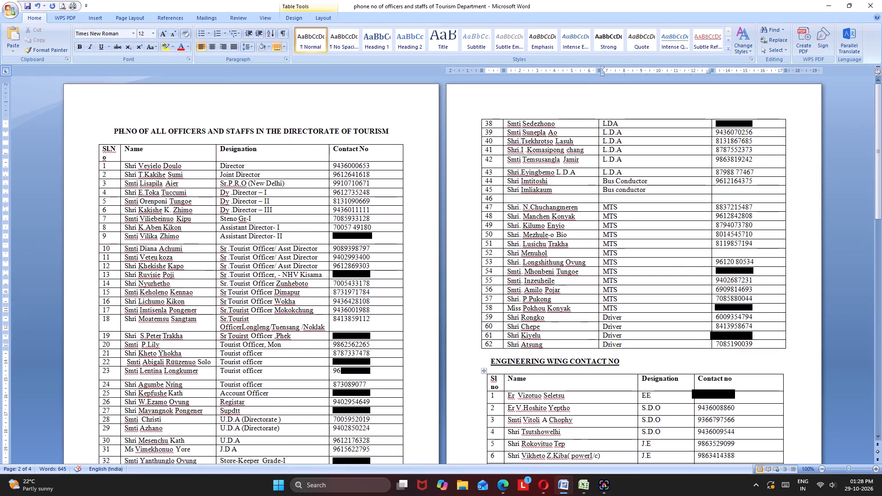
pyautogui.click(560, 490)
pyautogui.click(476, 438)
# Paste the copied name below the table, move it into a newly added last row's name cell, and remove the leftover empty box.
pyautogui.click(511, 331)
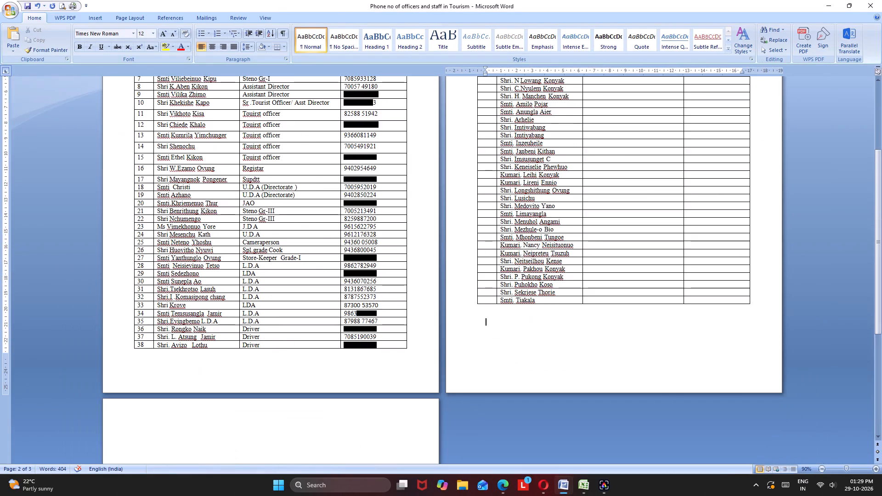
pyautogui.rightClick(515, 316)
pyautogui.click(538, 342)
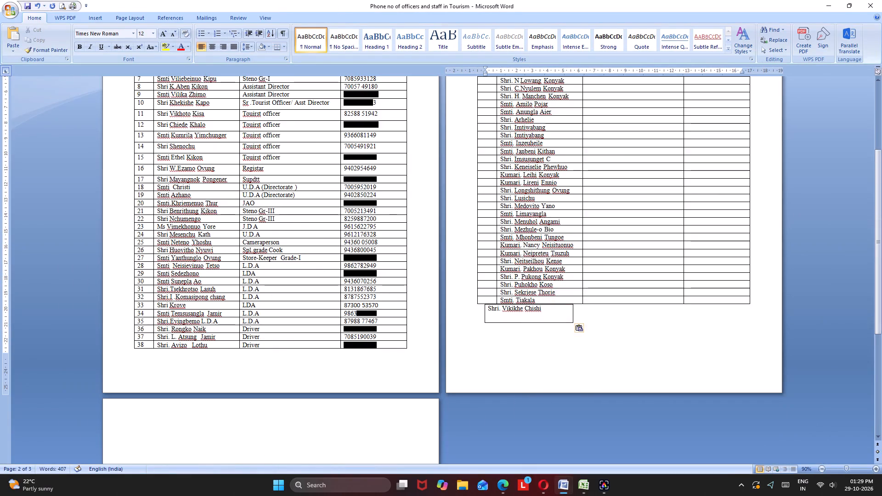
pyautogui.click(751, 301)
pyautogui.press('Return')
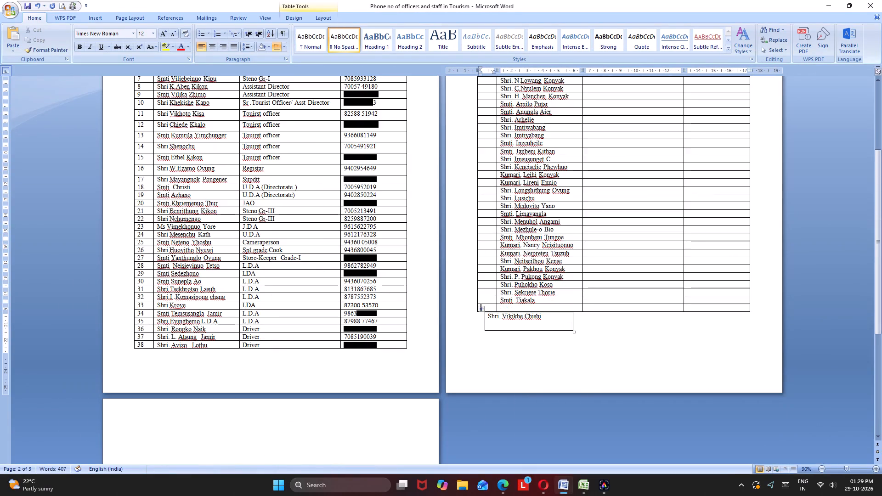
pyautogui.moveTo(491, 317); pyautogui.dragTo(547, 317)
pyautogui.moveTo(516, 316); pyautogui.dragTo(518, 305)
pyautogui.moveTo(495, 316); pyautogui.dragTo(538, 330)
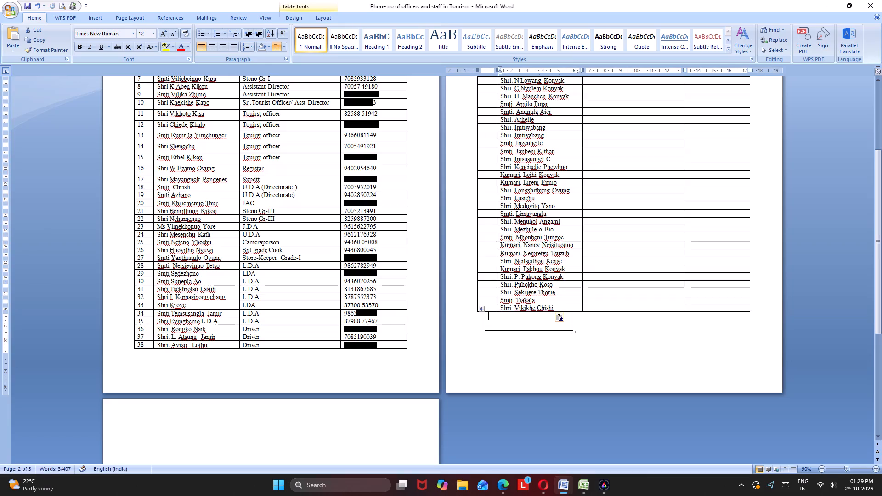
pyautogui.moveTo(538, 330); pyautogui.dragTo(553, 332)
pyautogui.press('BackSpace')
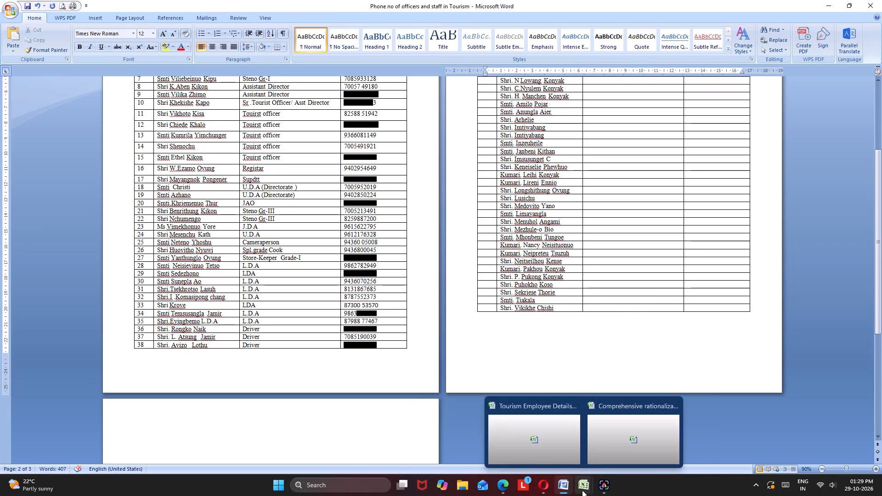
# Switch to the Excel manpower database and examine Sheet A's entries below serial 103, including the work-charged and fixed staff list.
pyautogui.click(608, 440)
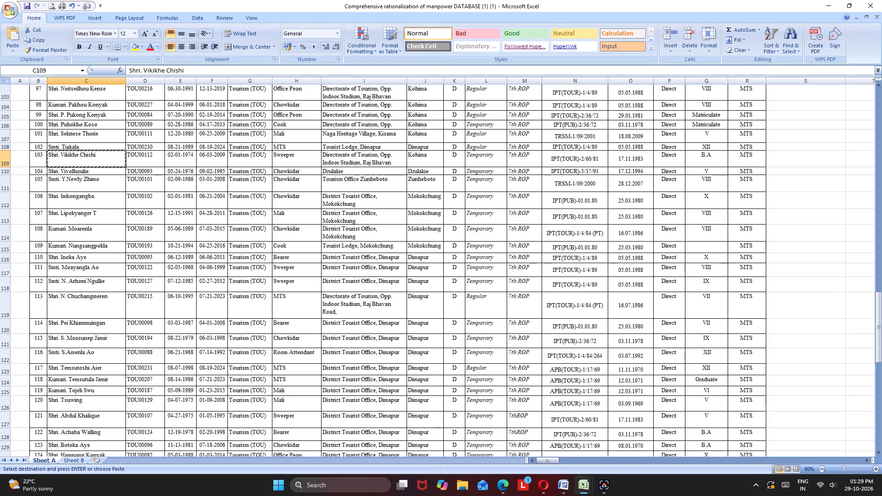
pyautogui.click(86, 185)
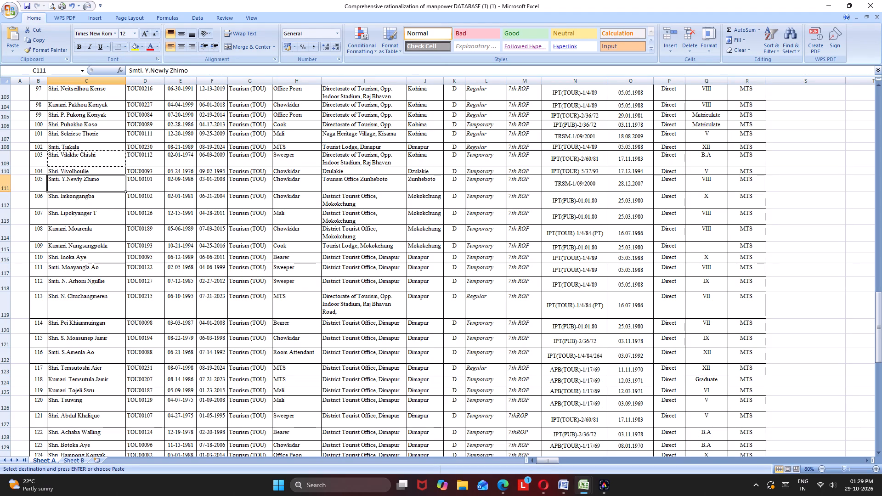
pyautogui.scroll(-4, 339, 303)
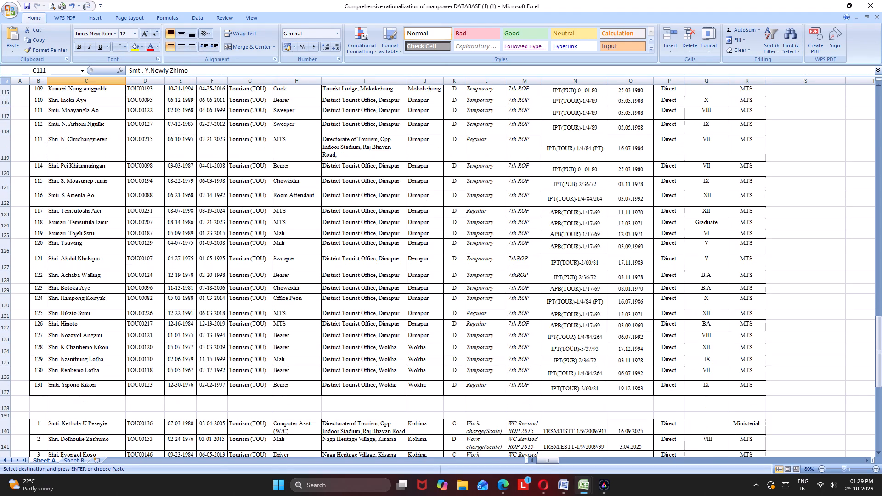
pyautogui.scroll(-1, 339, 303)
pyautogui.scroll(1, 339, 303)
pyautogui.scroll(-2, 339, 303)
pyautogui.scroll(1, 339, 303)
pyautogui.scroll(-3, 339, 303)
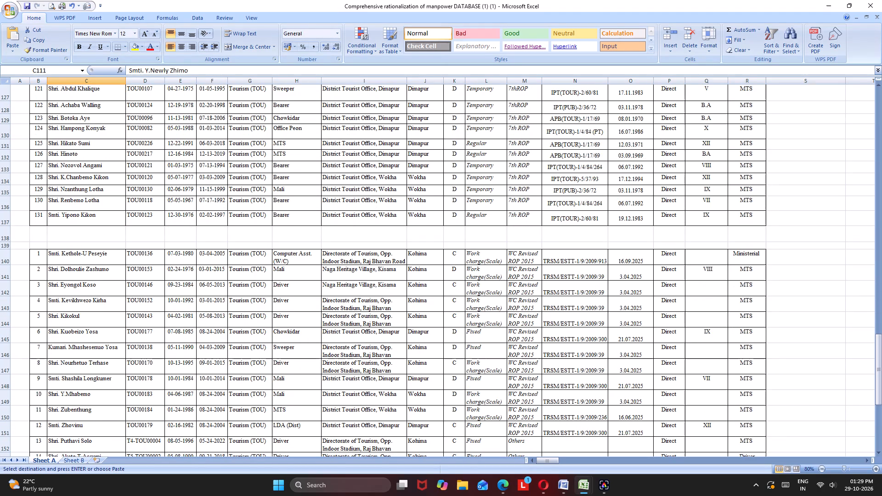
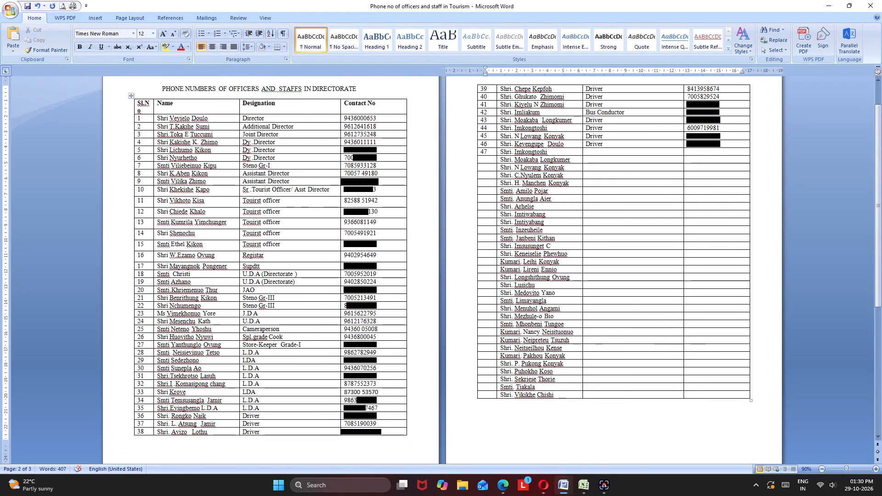
# Enter serial numbers 48 to 52 in the SL.No column for the five rows following row 47.
pyautogui.click(488, 158)
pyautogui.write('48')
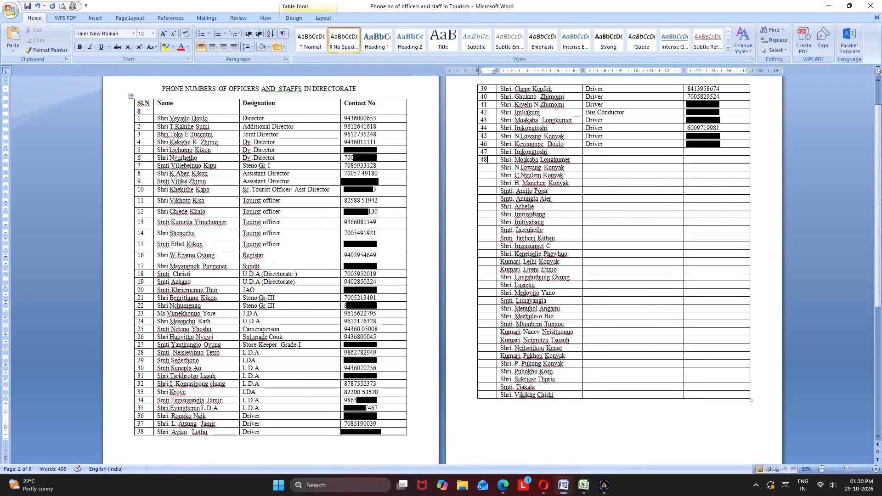
pyautogui.click(486, 165)
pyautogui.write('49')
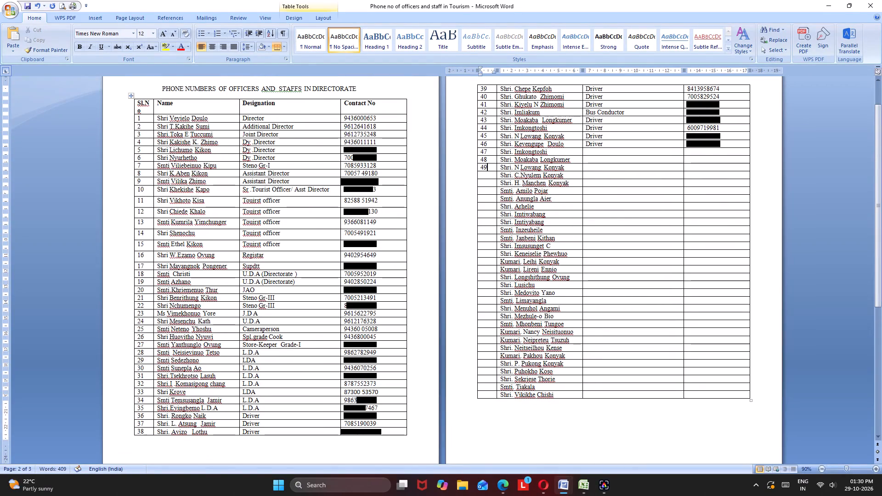
pyautogui.click(485, 174)
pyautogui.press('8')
pyautogui.press('BackSpace')
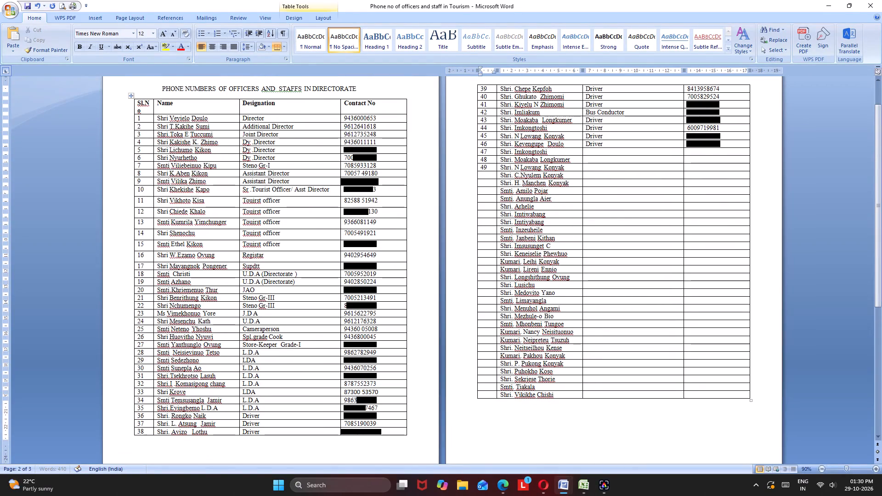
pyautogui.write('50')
pyautogui.click(484, 184)
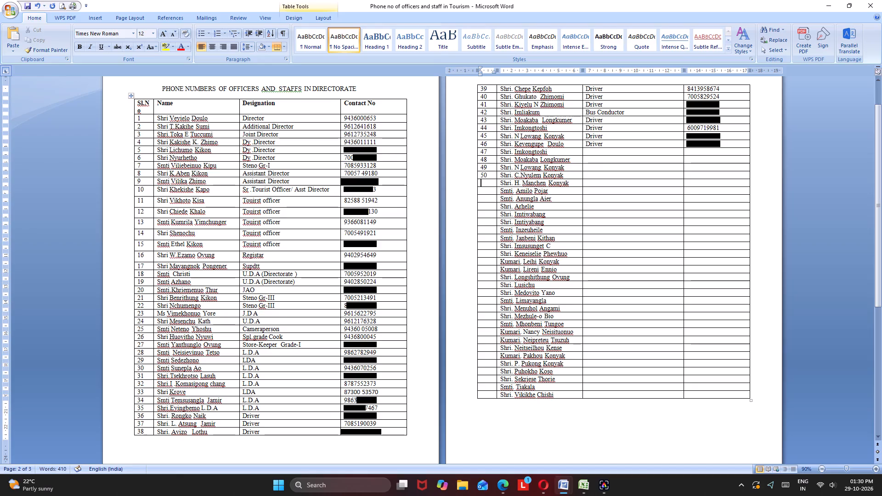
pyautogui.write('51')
pyautogui.click(486, 191)
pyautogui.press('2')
# Number the phone list rows that follow serial 51 with serials 52 to 56.
pyautogui.press('BackSpace')
pyautogui.write('52')
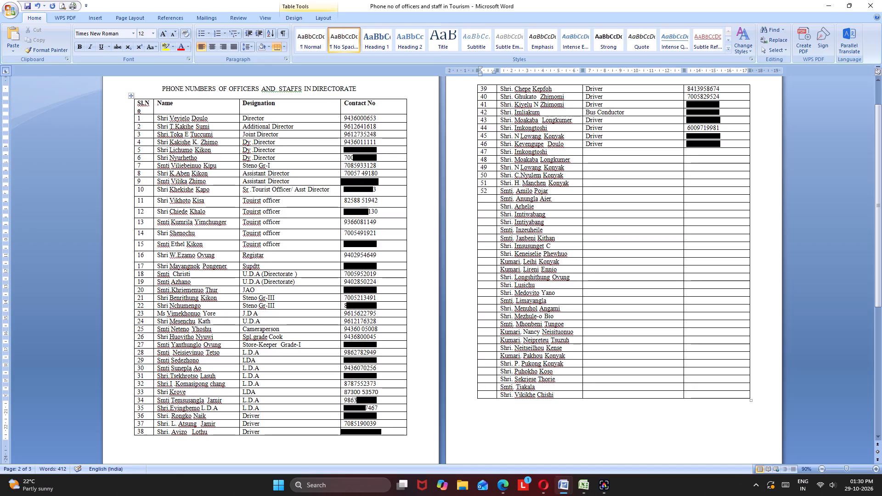
pyautogui.click(489, 204)
pyautogui.click(488, 200)
pyautogui.write('53')
pyautogui.click(488, 205)
pyautogui.write('51')
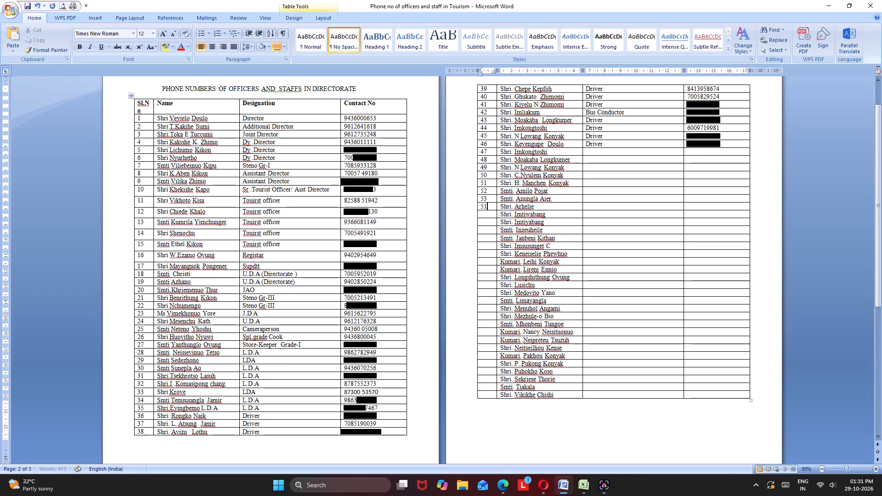
pyautogui.press('BackSpace')
pyautogui.press('4')
pyautogui.click(487, 216)
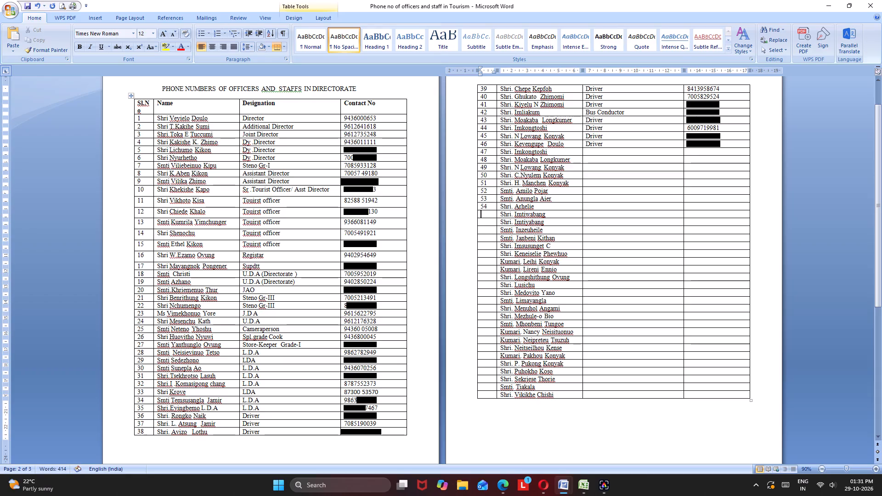
pyautogui.write('55')
pyautogui.click(487, 222)
pyautogui.write('56')
# Continue the serial number column with 57 to 62 in the next six rows.
pyautogui.click(488, 230)
pyautogui.write('57')
pyautogui.click(491, 238)
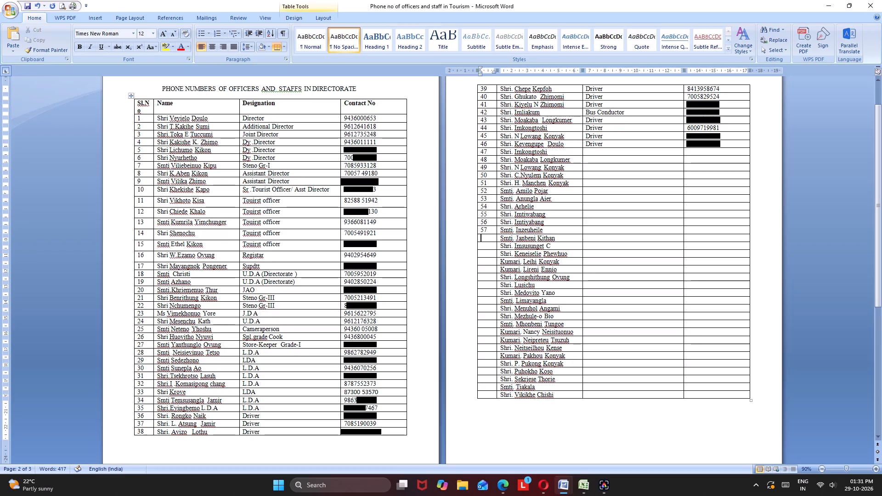
pyautogui.write('58')
pyautogui.click(489, 245)
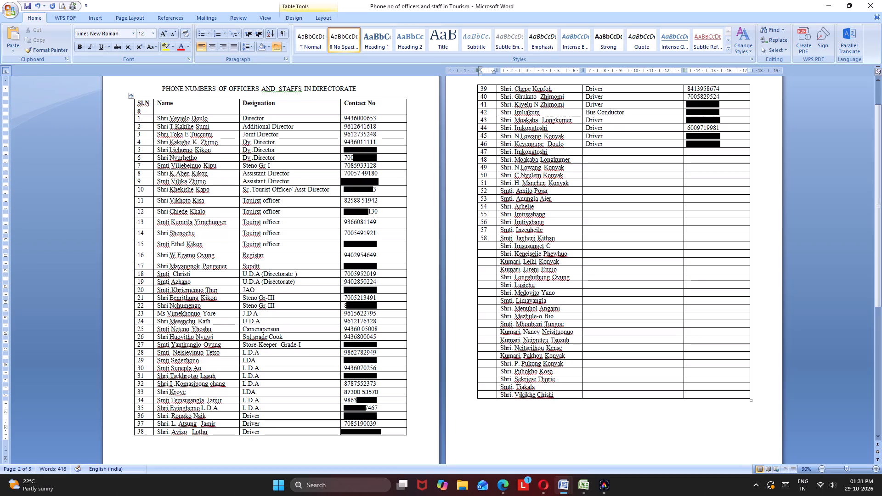
pyautogui.write('59')
pyautogui.click(492, 255)
pyautogui.write('60')
pyautogui.click(484, 264)
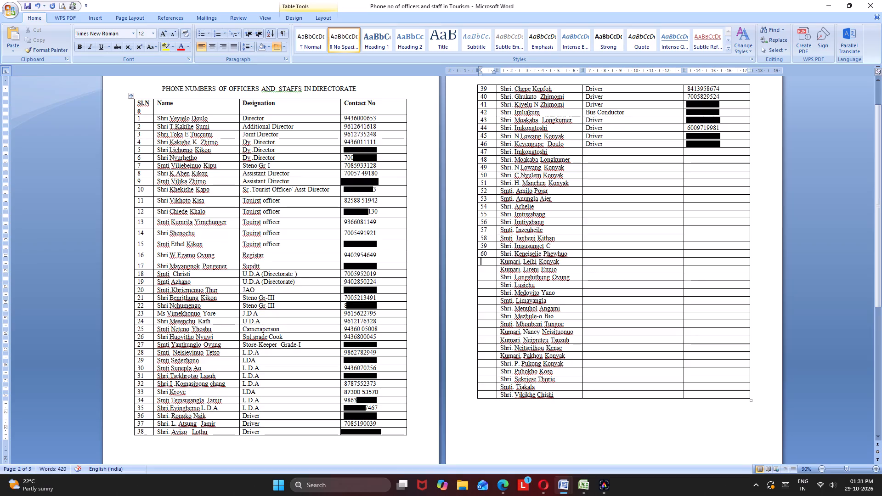
pyautogui.write('61')
pyautogui.click(485, 270)
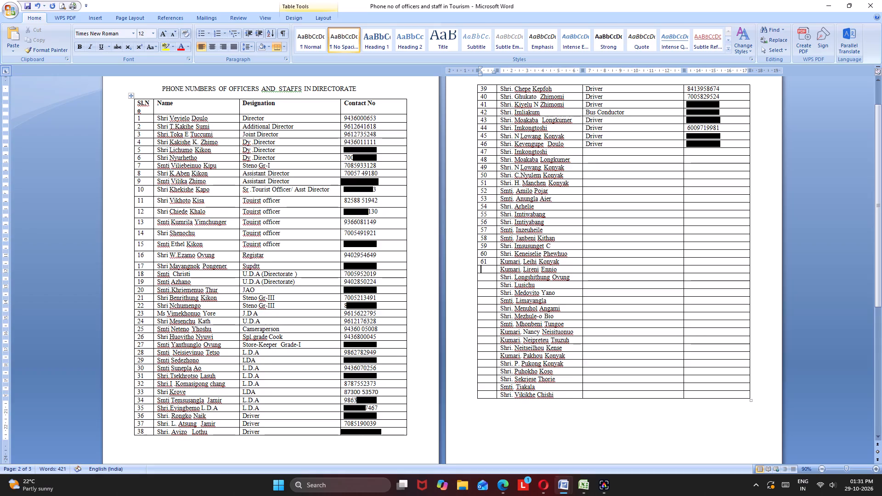
pyautogui.write('62')
# Enter serial numbers 63 to 68 in the next six rows of the phone list.
pyautogui.click(484, 276)
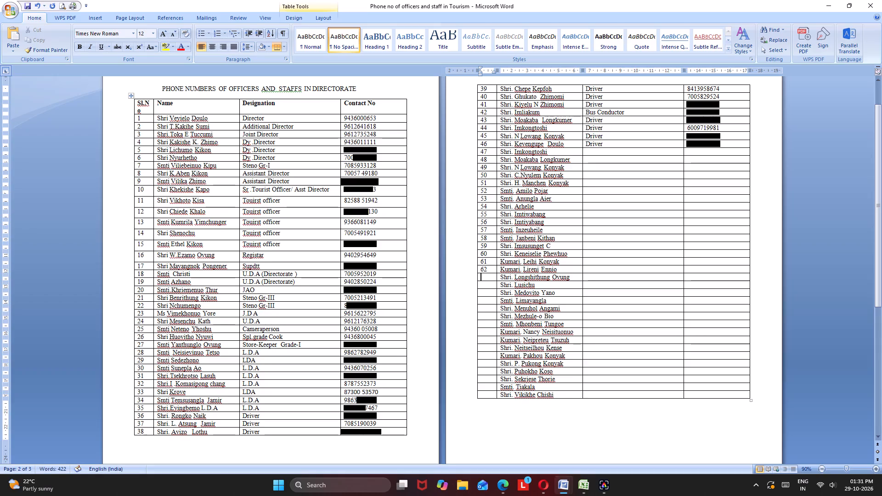
pyautogui.write('63')
pyautogui.click(481, 286)
pyautogui.write('64')
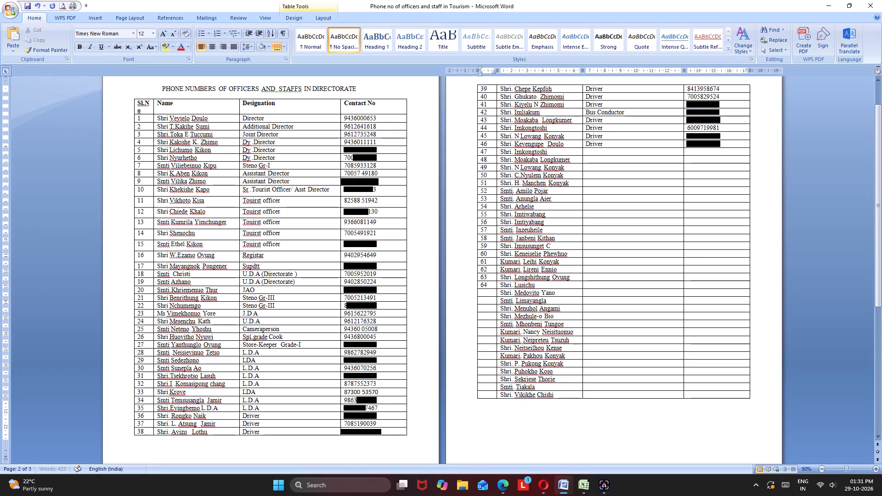
pyautogui.click(484, 291)
pyautogui.write('65')
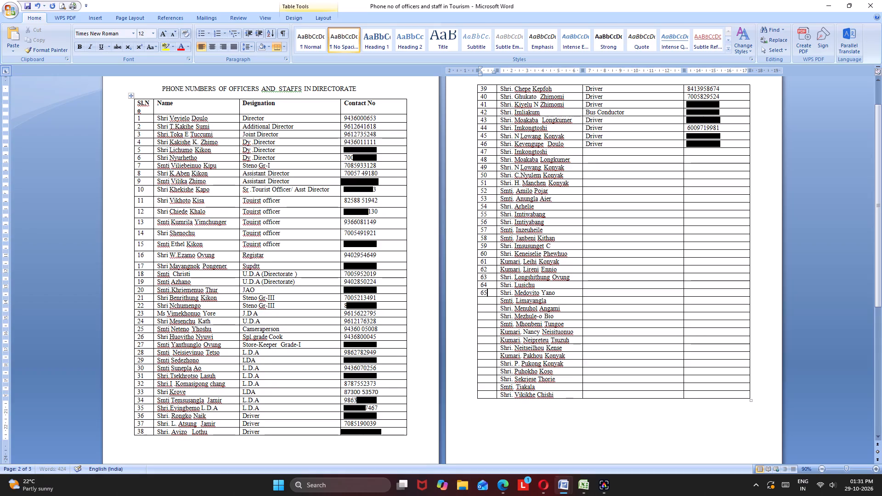
pyautogui.click(484, 299)
pyautogui.write('66')
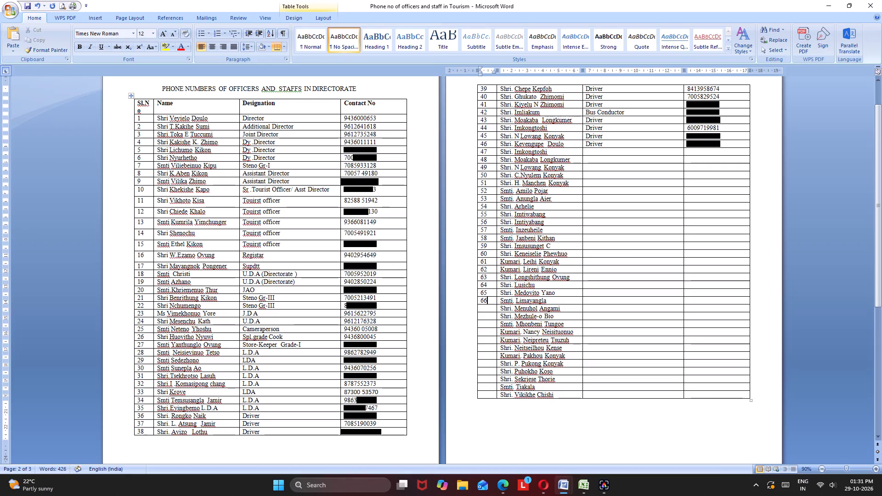
pyautogui.click(484, 307)
pyautogui.write('67')
pyautogui.click(479, 314)
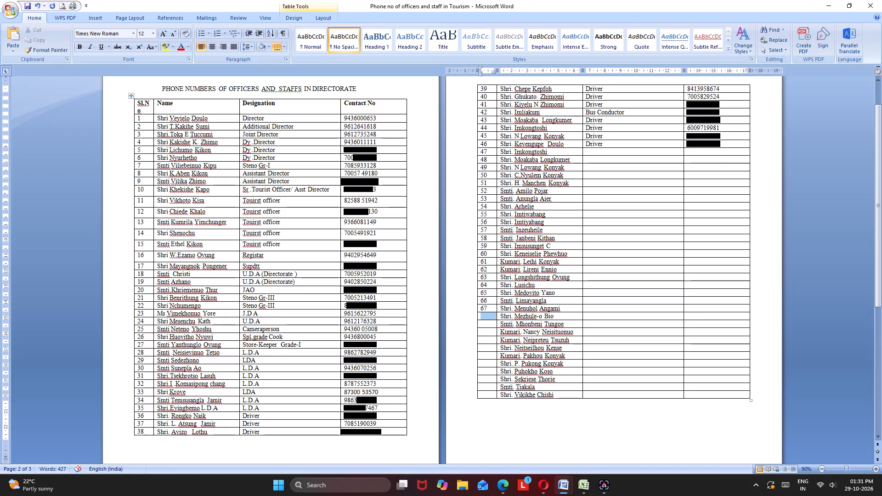
pyautogui.click(482, 316)
pyautogui.write('68')
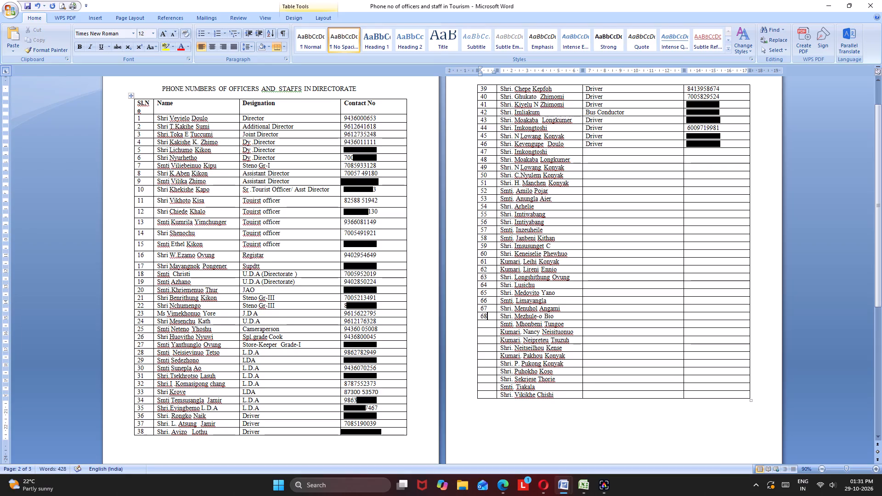
# Enter serial numbers 69 to 73 in the next five rows of the phone list.
pyautogui.click(484, 322)
pyautogui.write('69')
pyautogui.click(485, 330)
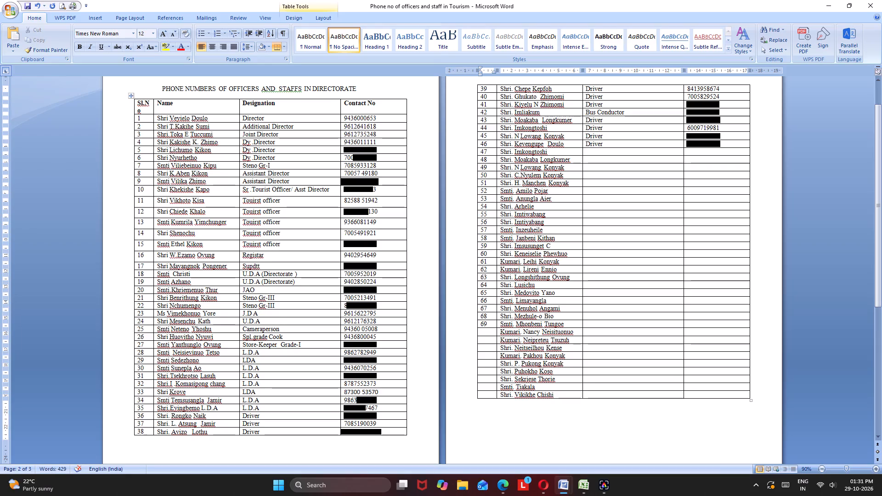
pyautogui.write('70')
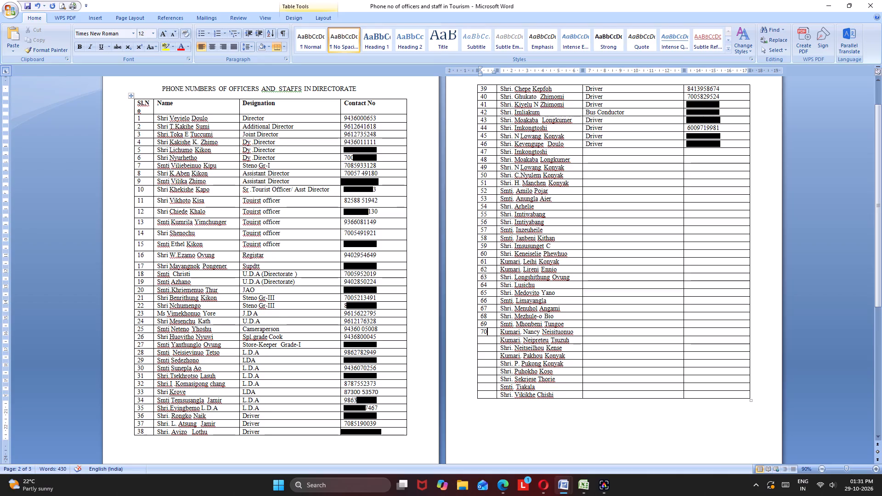
pyautogui.click(486, 336)
pyautogui.click(487, 340)
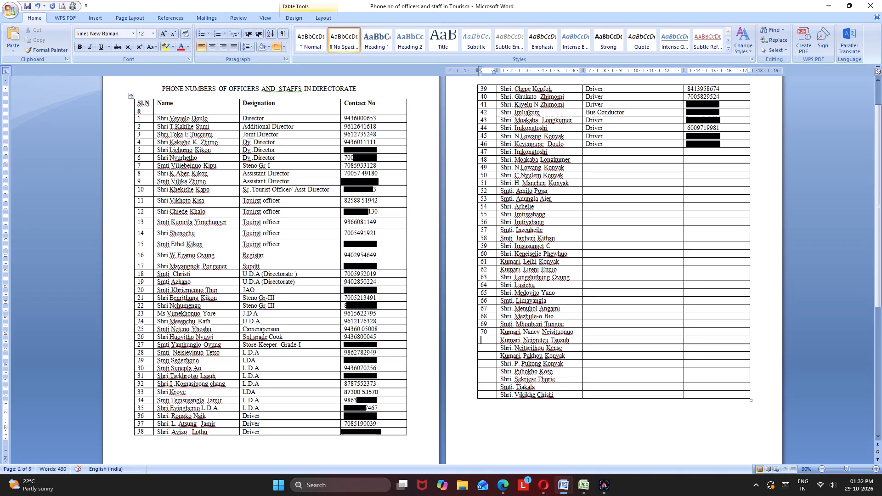
pyautogui.write('71')
pyautogui.click(489, 348)
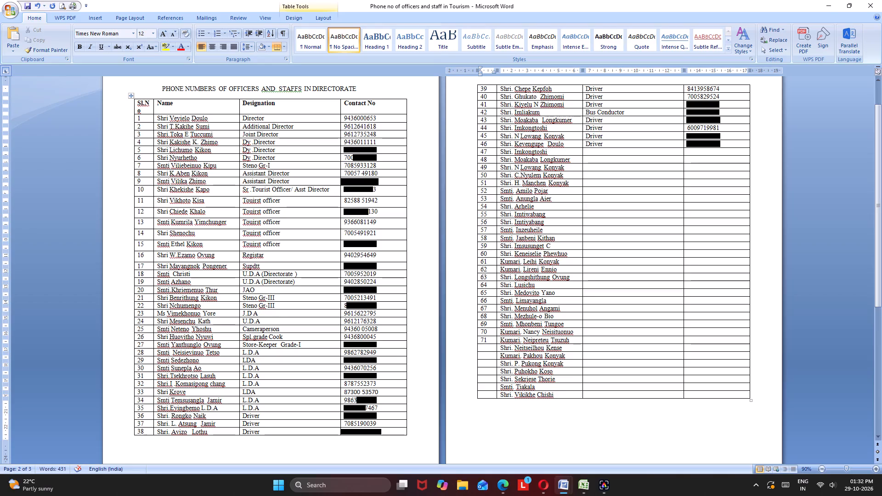
pyautogui.press('7')
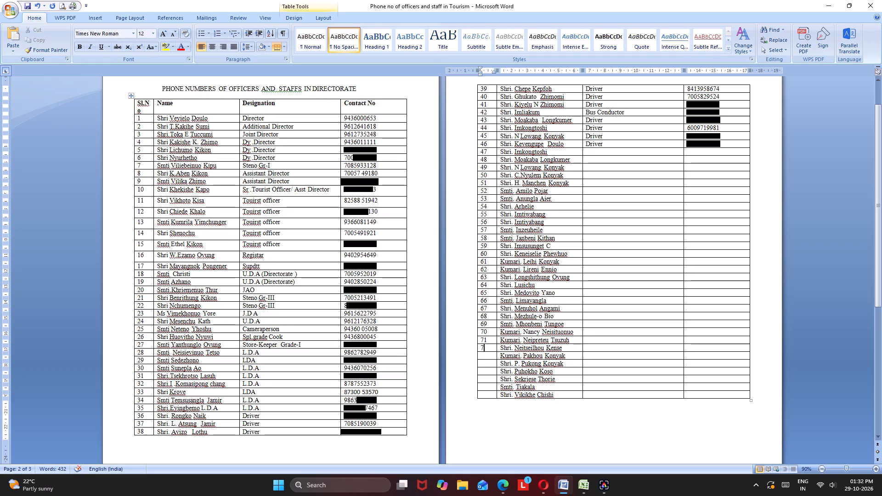
pyautogui.press('2')
pyautogui.click(487, 358)
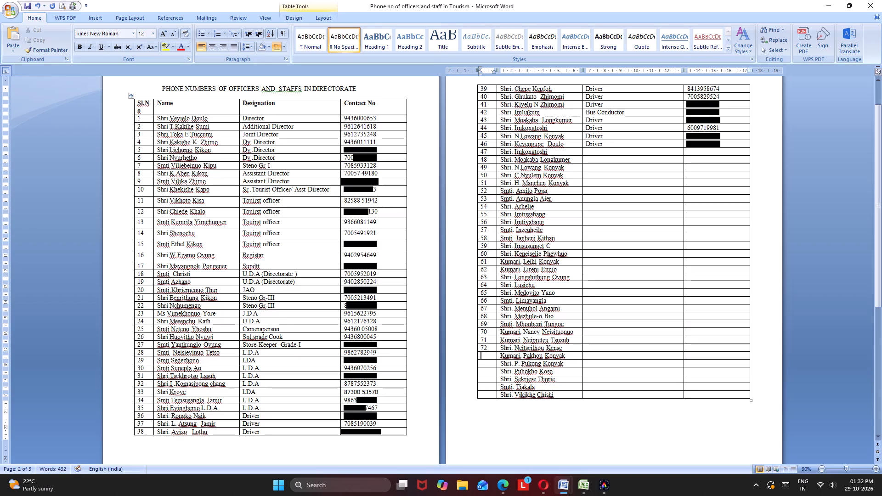
pyautogui.write('73')
# Number the last five rows of the phone list 74 to 78.
pyautogui.click(487, 364)
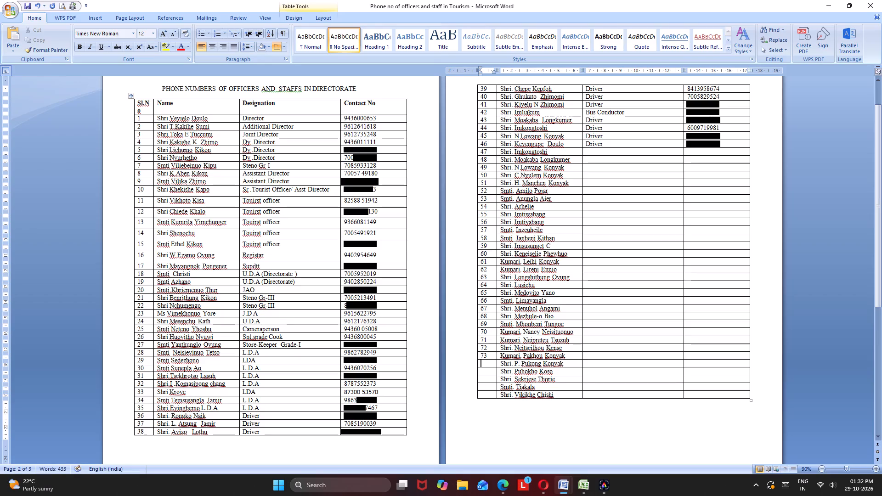
pyautogui.write('74')
pyautogui.click(492, 369)
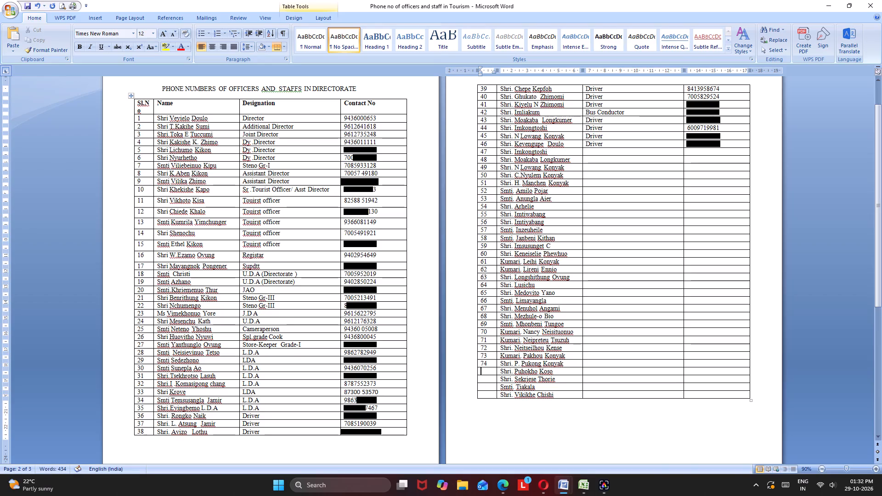
pyautogui.write('75')
pyautogui.click(489, 378)
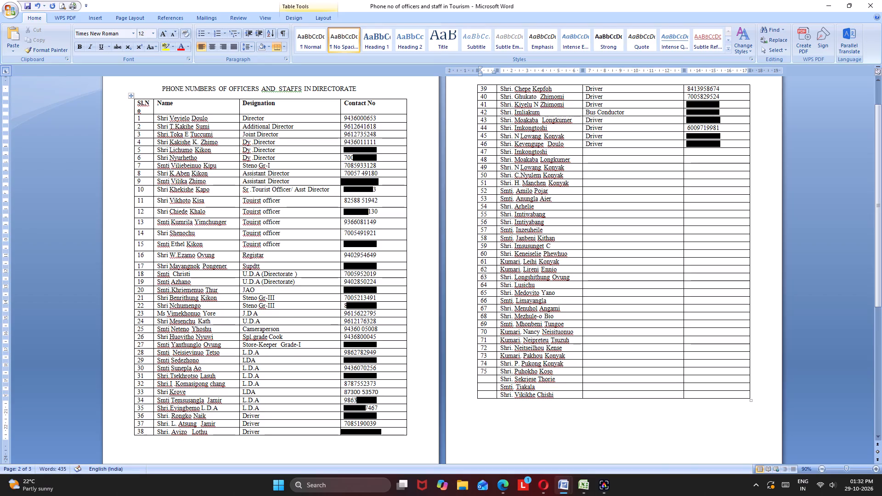
pyautogui.write('76')
pyautogui.click(489, 385)
pyautogui.write('77')
pyautogui.click(488, 396)
pyautogui.write('79')
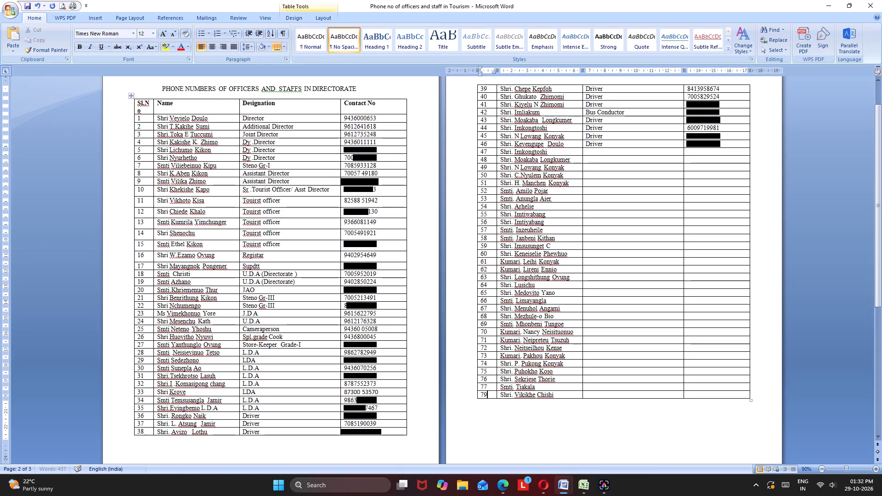
pyautogui.press('BackSpace')
pyautogui.press('8')
# Review the numbered phone list, then switch to the Tourism Employee Details (Annexure 7) workbook in Excel.
pyautogui.click(328, 307)
pyautogui.scroll(4, 445, 366)
pyautogui.scroll(-1, 445, 366)
pyautogui.scroll(1, 445, 366)
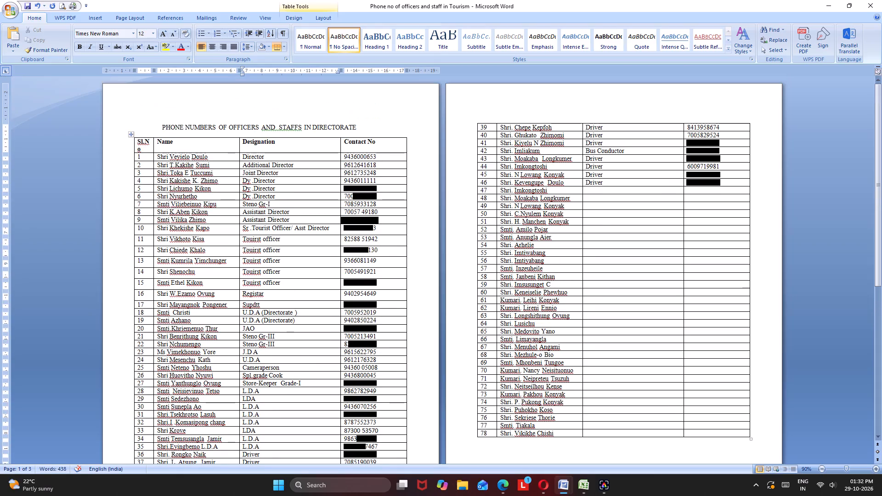
pyautogui.click(710, 191)
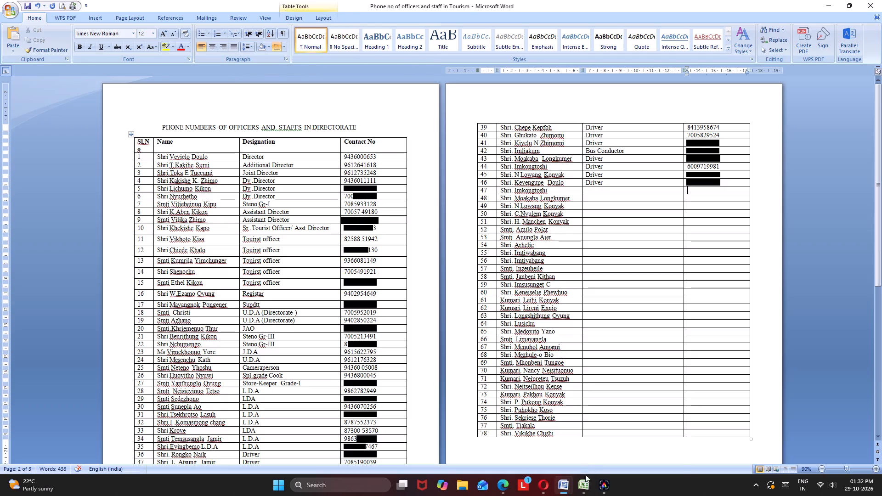
pyautogui.click(578, 485)
pyautogui.click(615, 453)
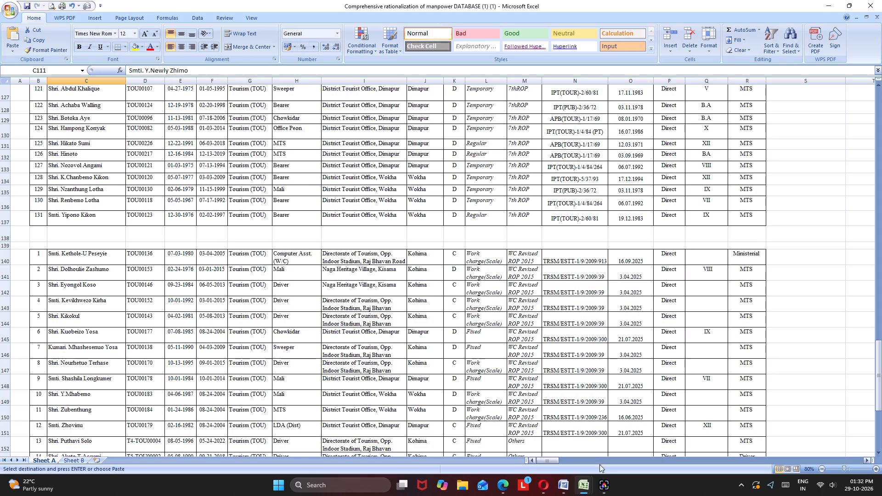
pyautogui.click(582, 486)
pyautogui.click(539, 444)
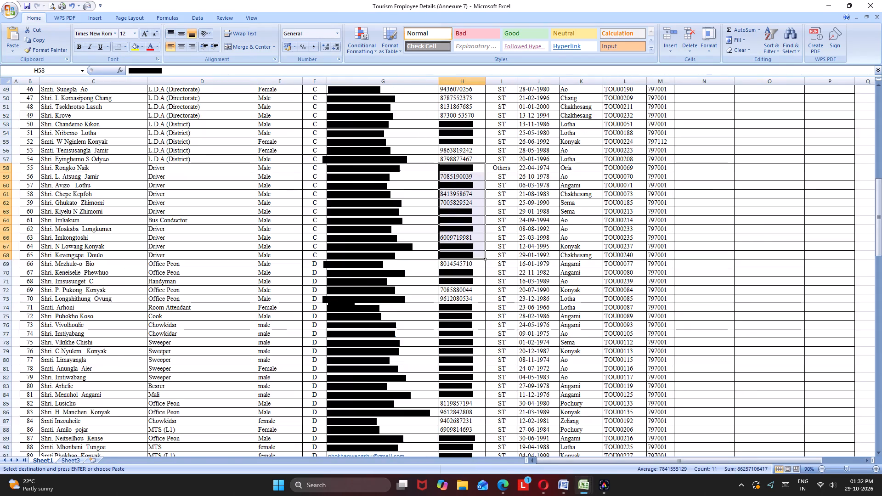
# Examine the staff rows on Sheet1 and select the serial 66 office peon's entry from name through contact number.
pyautogui.click(438, 261)
pyautogui.click(234, 270)
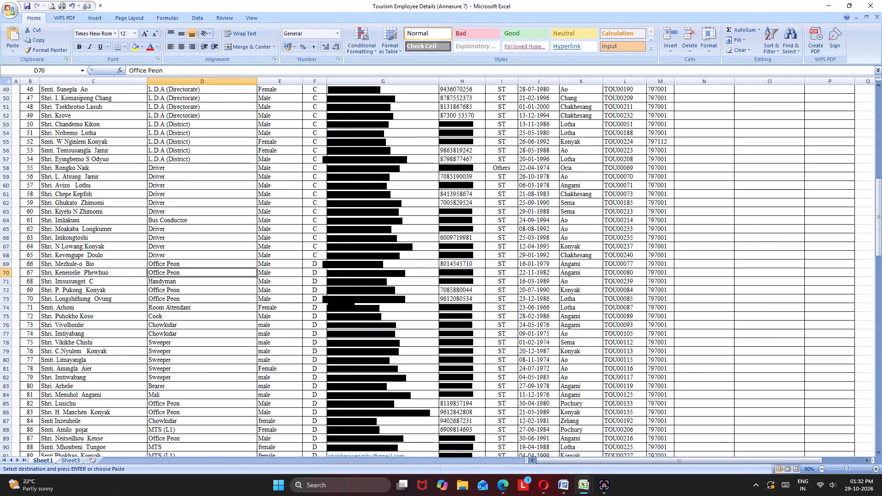
pyautogui.click(96, 240)
pyautogui.click(76, 229)
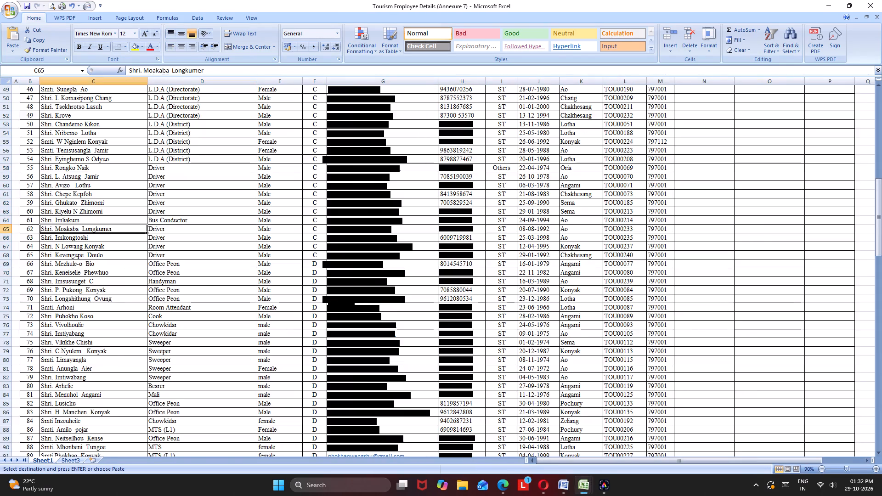
pyautogui.click(69, 223)
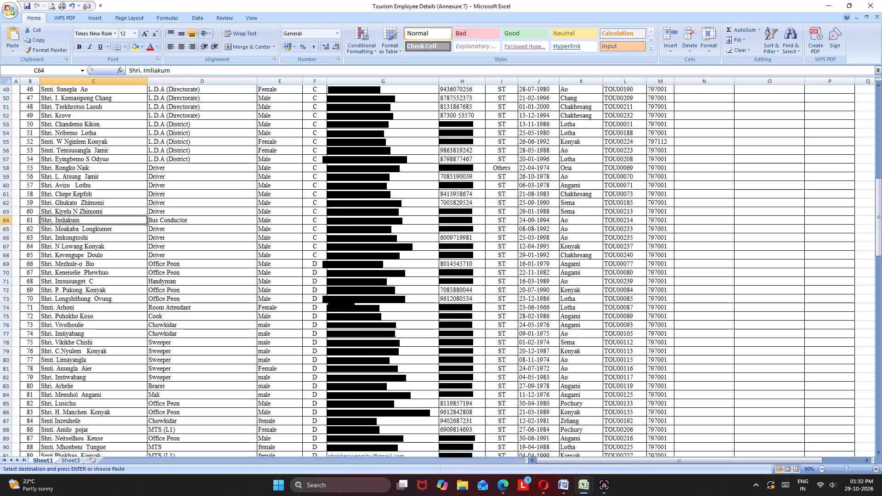
pyautogui.click(112, 205)
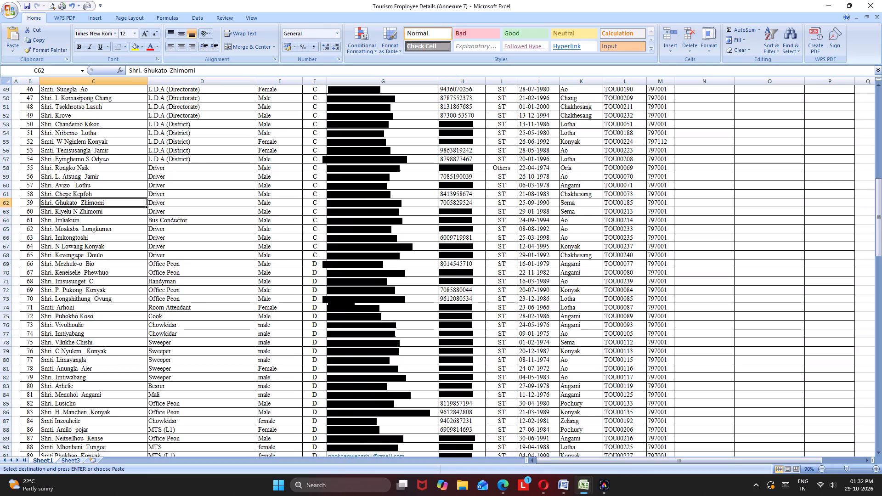
pyautogui.moveTo(92, 265); pyautogui.dragTo(464, 265)
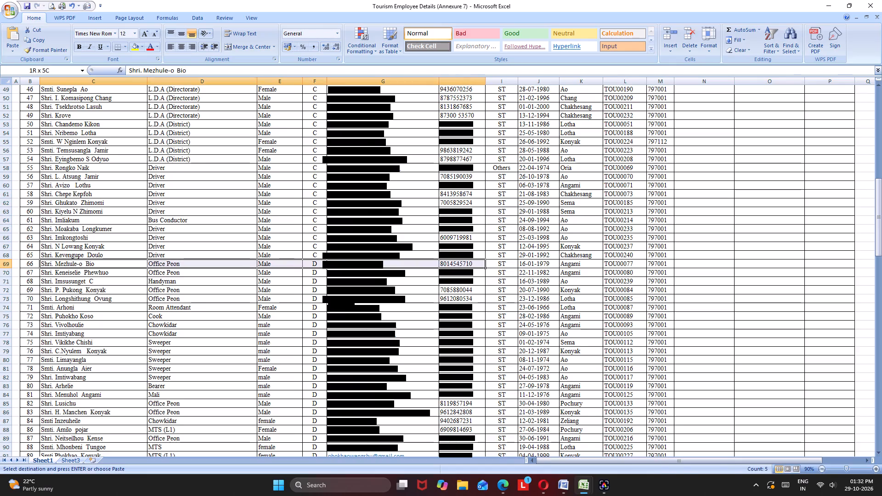
pyautogui.moveTo(464, 265); pyautogui.dragTo(468, 265)
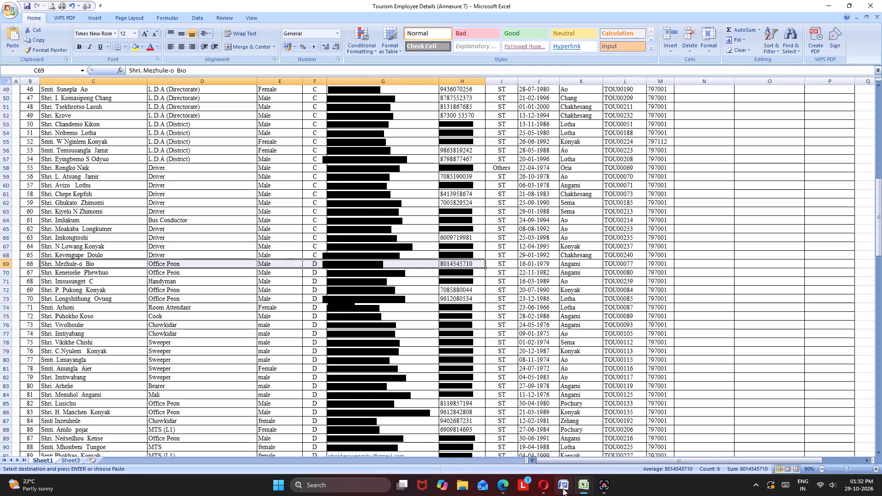
# Switch to the phone list document in Word and print pages 1-2.
pyautogui.click(563, 488)
pyautogui.click(477, 445)
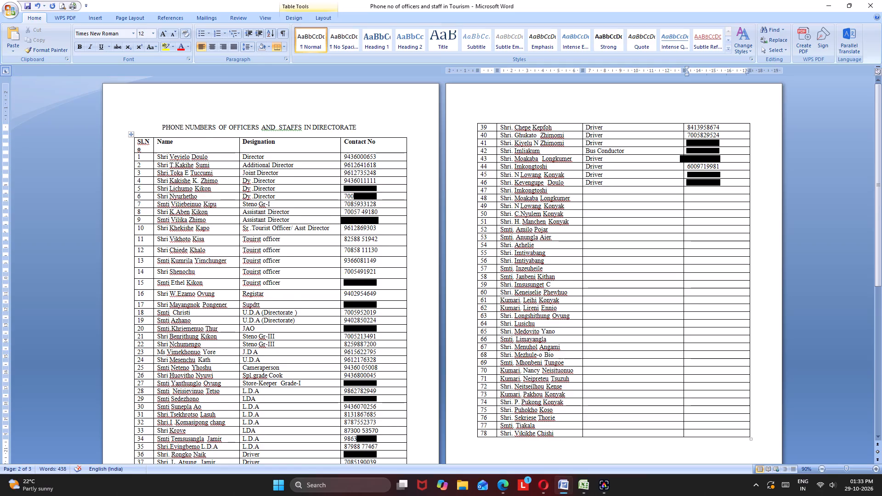
pyautogui.scroll(-3, 539, 350)
pyautogui.scroll(1, 539, 350)
pyautogui.hotkey('ctrl', 'p')
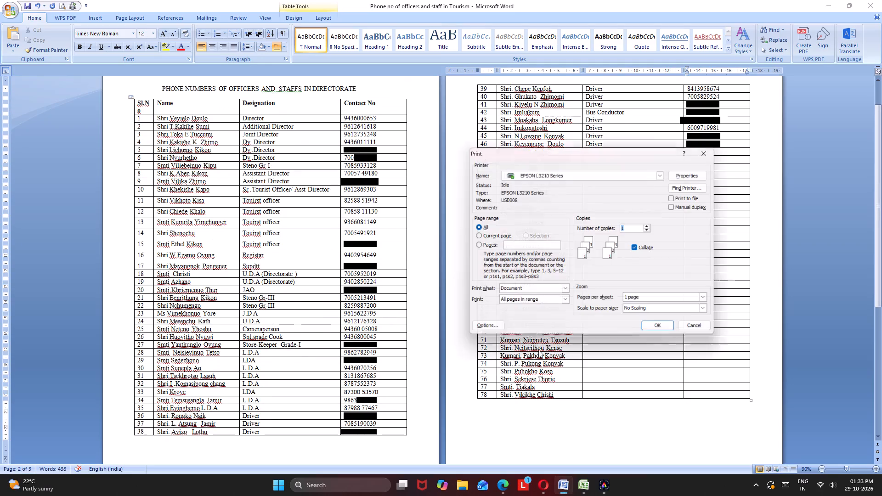
pyautogui.click(528, 245)
pyautogui.press('1')
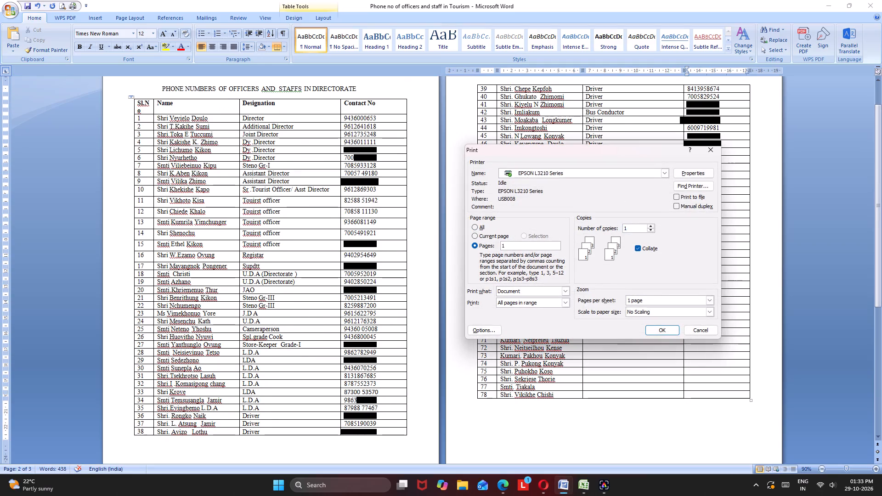
pyautogui.press('-')
pyautogui.press('2')
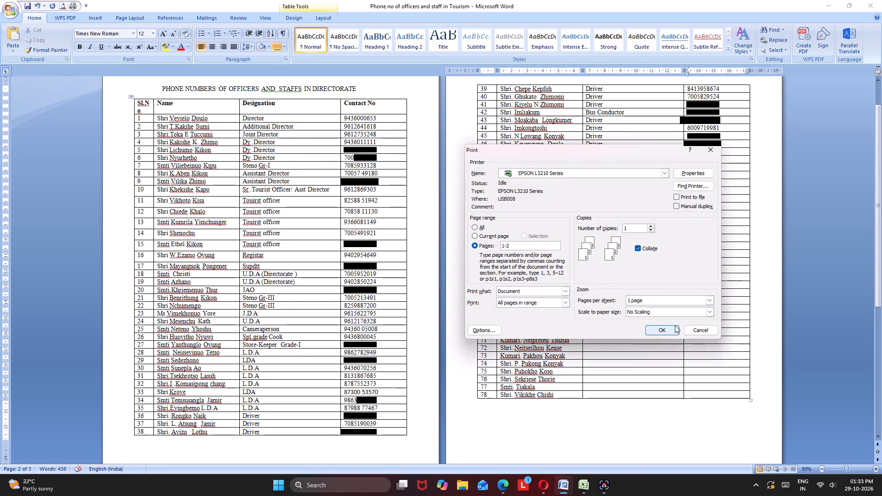
pyautogui.click(667, 329)
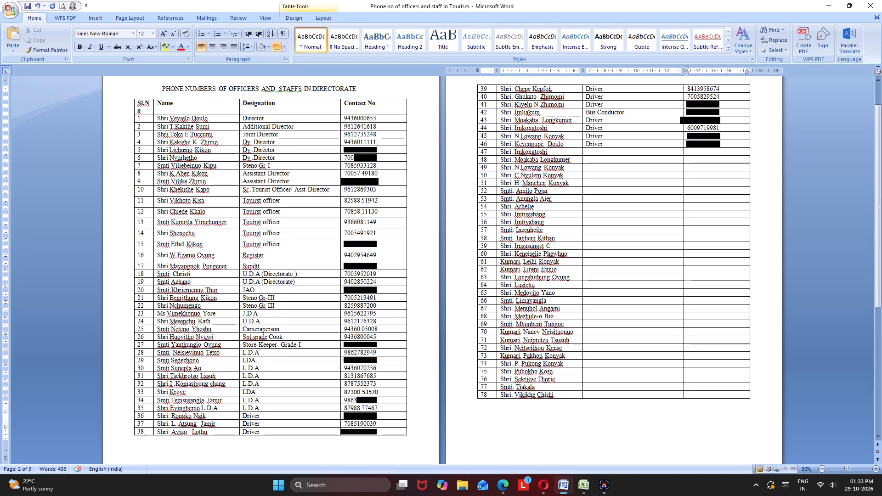
# Switch to the Tourism Employee Details (Annexure 7) workbook, examine the driver and office peon rows, and select the serial 63 driver's entry through contact number.
pyautogui.click(586, 485)
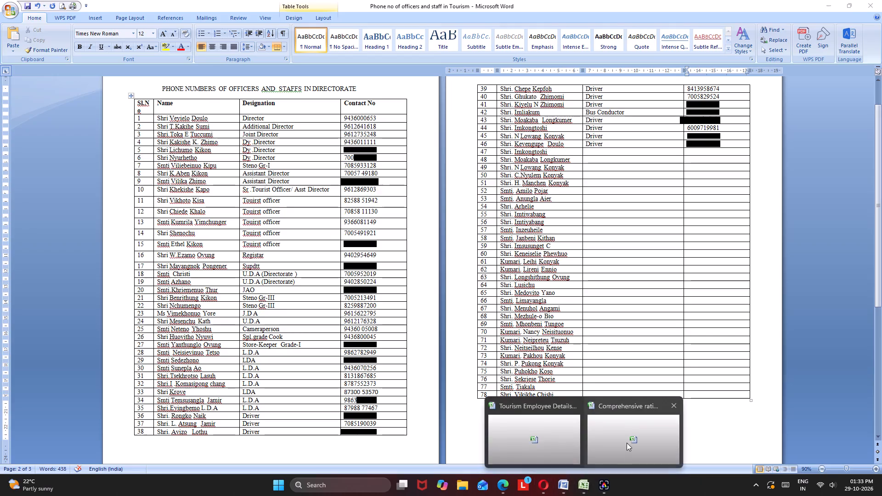
pyautogui.click(531, 440)
pyautogui.click(179, 361)
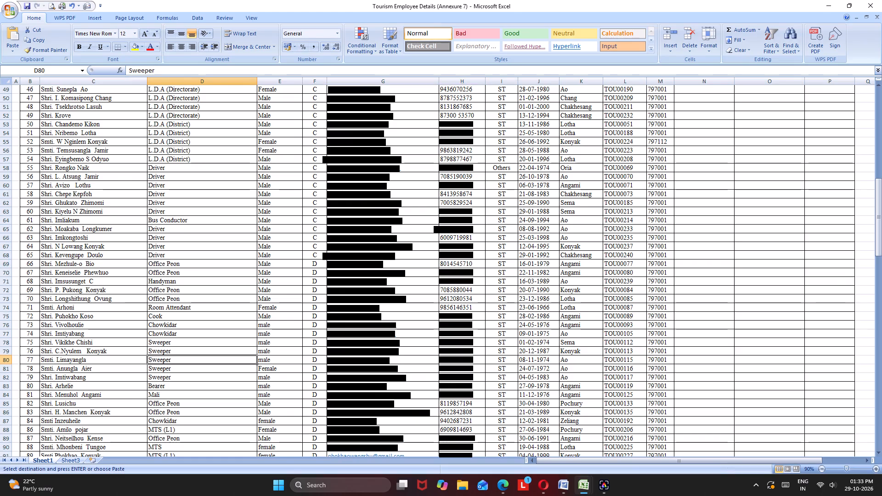
pyautogui.click(62, 231)
pyautogui.click(60, 222)
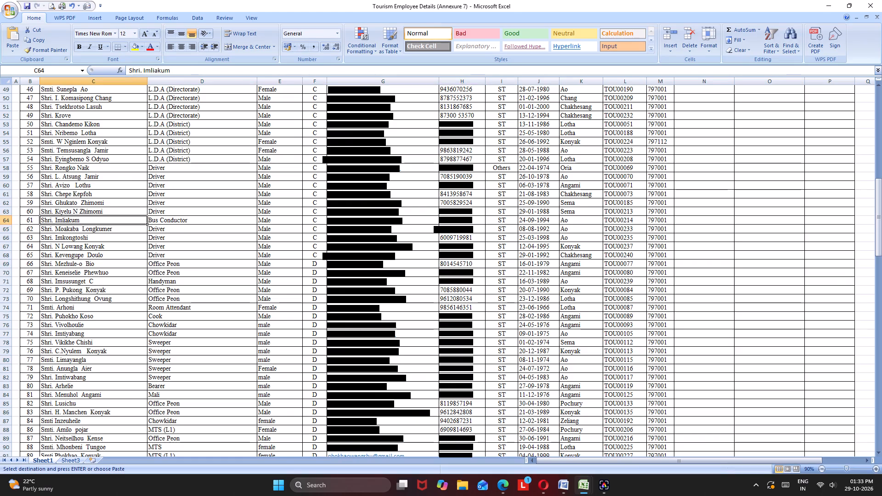
pyautogui.click(81, 289)
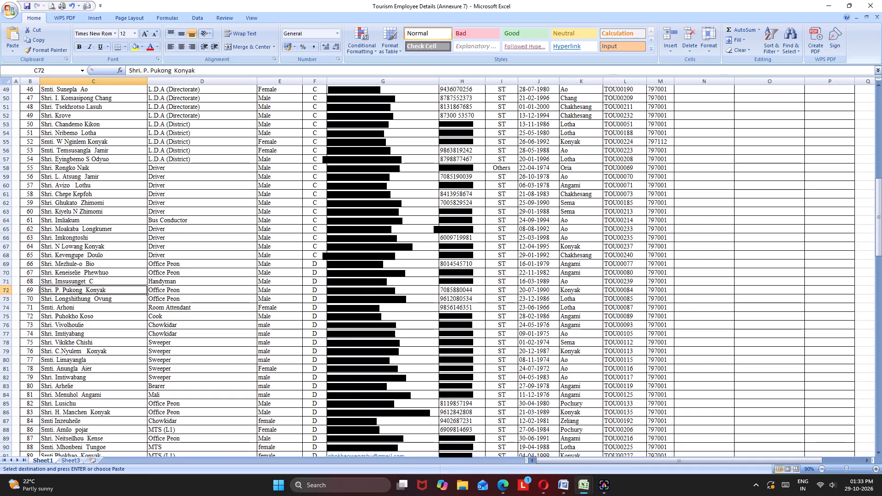
pyautogui.click(74, 274)
pyautogui.click(73, 258)
pyautogui.click(69, 290)
pyautogui.moveTo(68, 239); pyautogui.dragTo(471, 239)
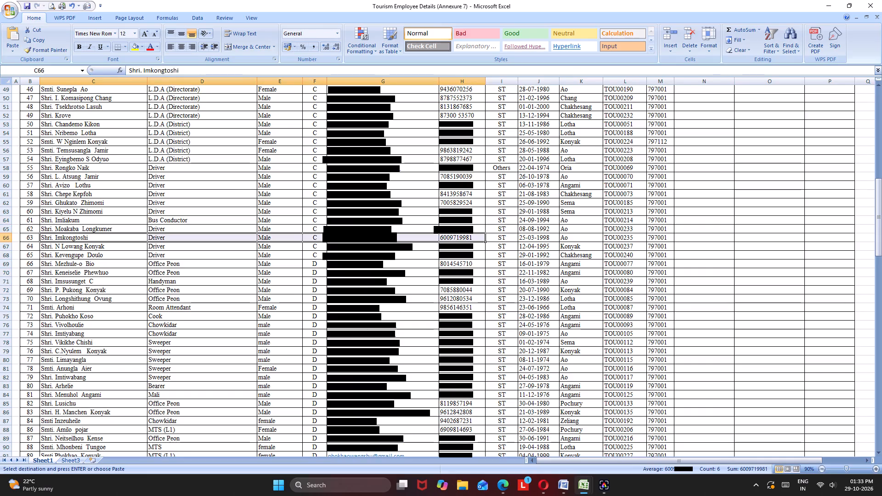